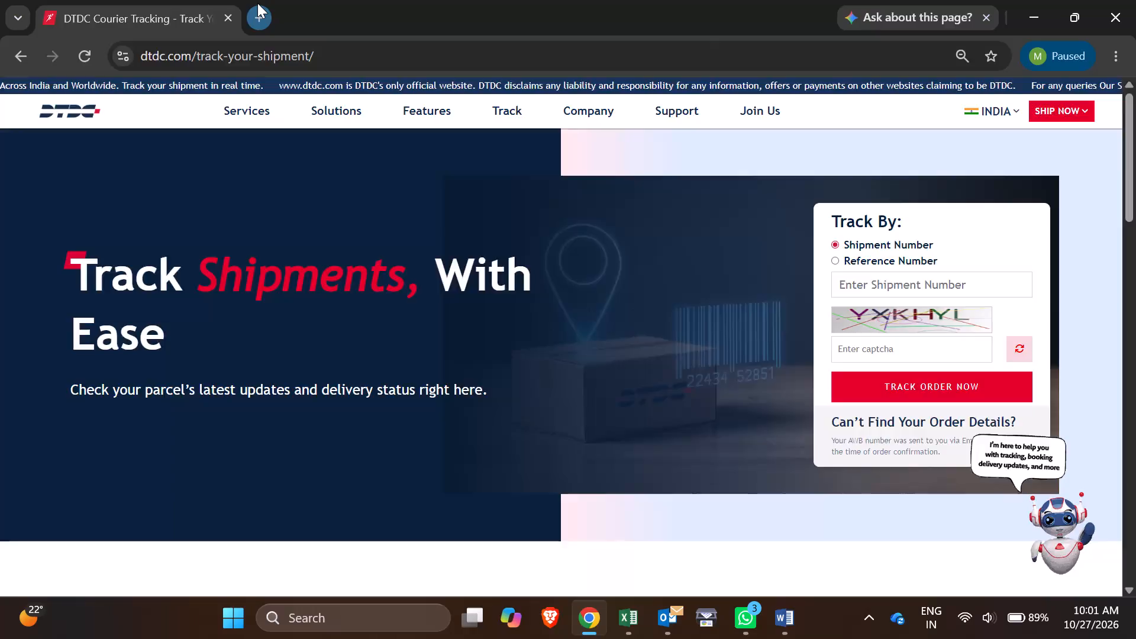
# Open a new browser tab and begin a web search query with "gati".
pyautogui.click(257, 3)
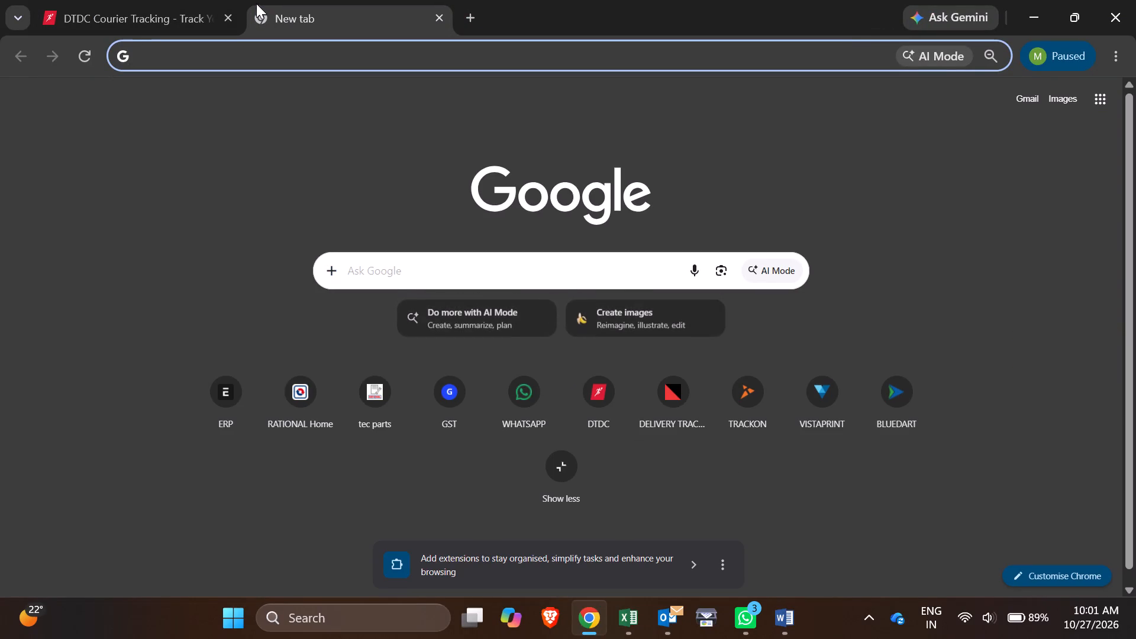
pyautogui.write('gatim')
pyautogui.press('space')
pyautogui.press('BackSpace')
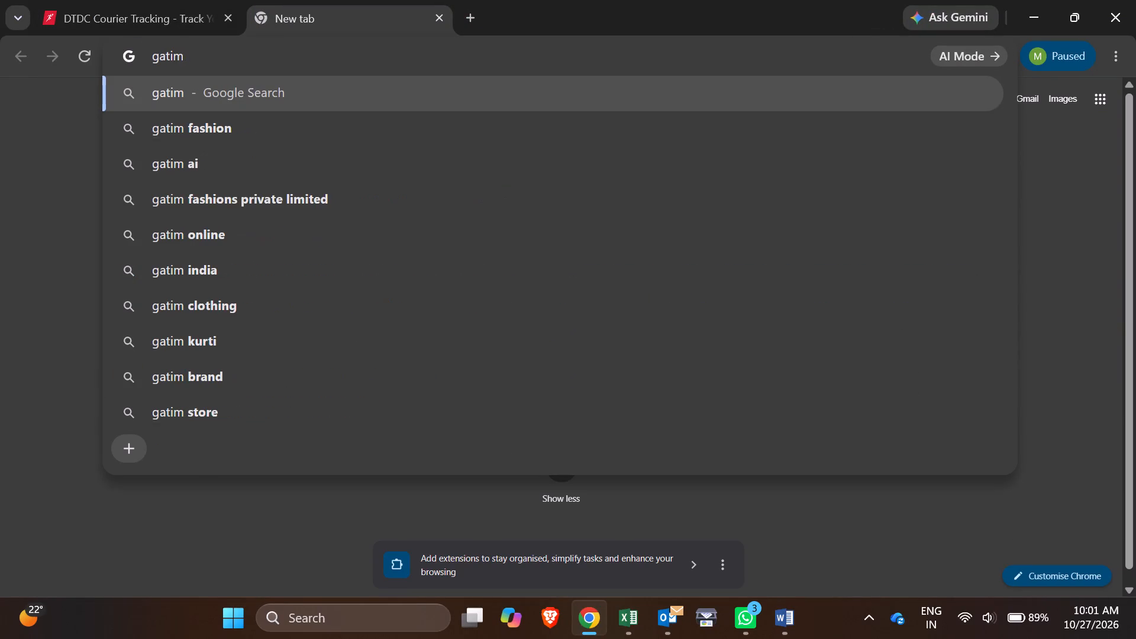
pyautogui.press('BackSpace')
pyautogui.press('space')
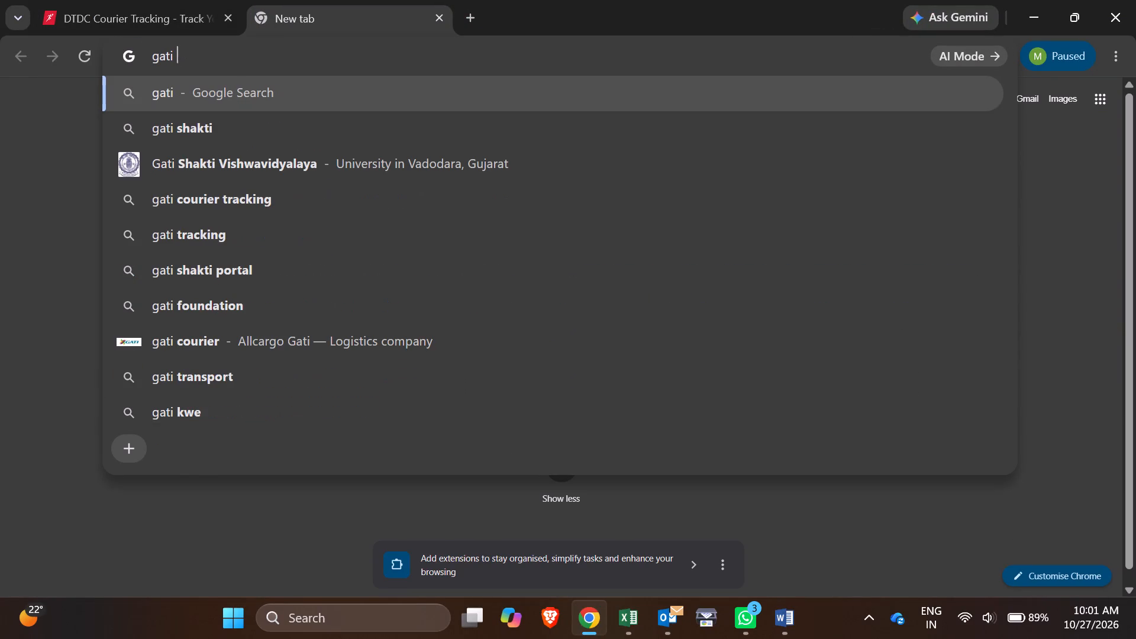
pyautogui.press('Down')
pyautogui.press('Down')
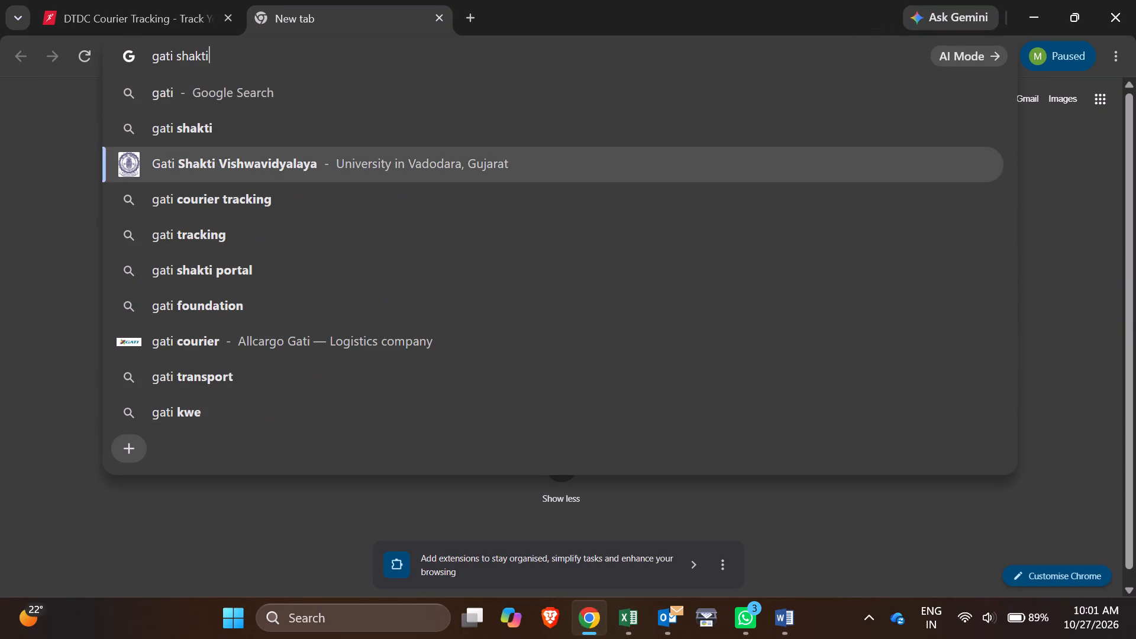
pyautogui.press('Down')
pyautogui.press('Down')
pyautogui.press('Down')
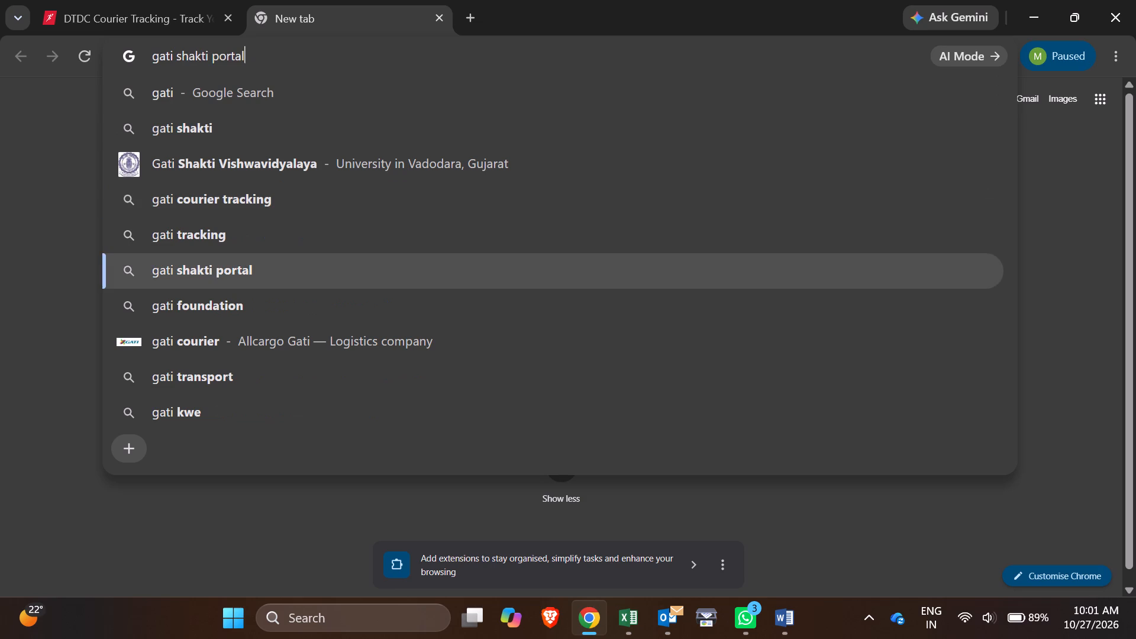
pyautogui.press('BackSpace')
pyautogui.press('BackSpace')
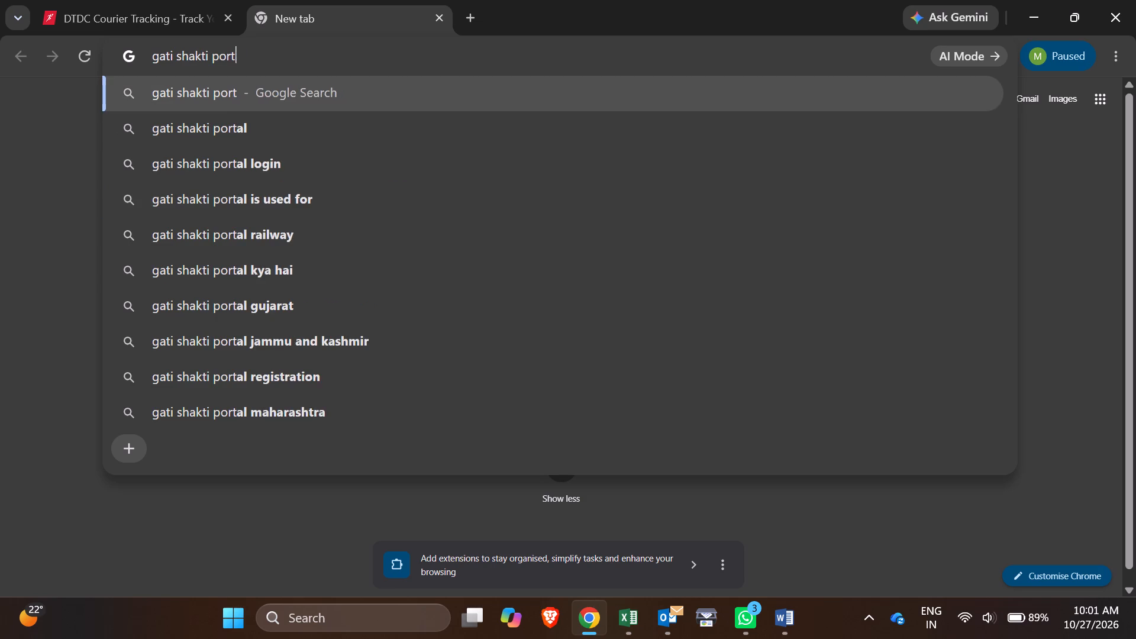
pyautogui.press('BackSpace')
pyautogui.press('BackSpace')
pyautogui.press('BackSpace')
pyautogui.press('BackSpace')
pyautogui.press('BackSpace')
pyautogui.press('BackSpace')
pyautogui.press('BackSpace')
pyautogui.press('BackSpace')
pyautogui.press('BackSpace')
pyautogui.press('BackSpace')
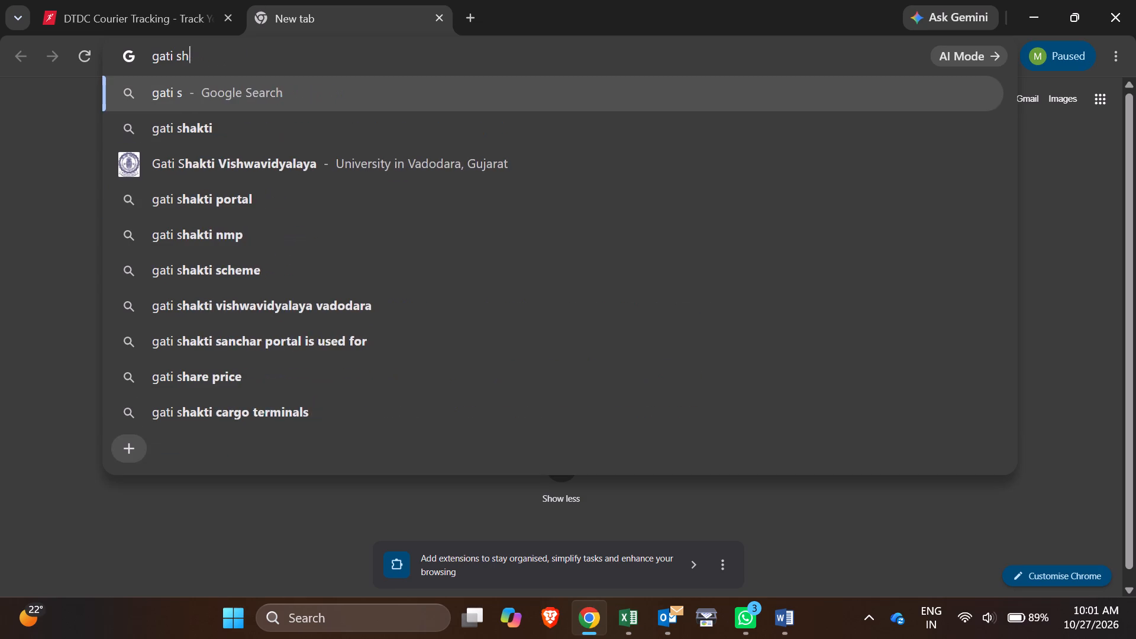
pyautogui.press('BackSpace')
# Complete the query as "gati courier service" and run the web search.
pyautogui.write('couri')
pyautogui.write('er')
pyautogui.press('space')
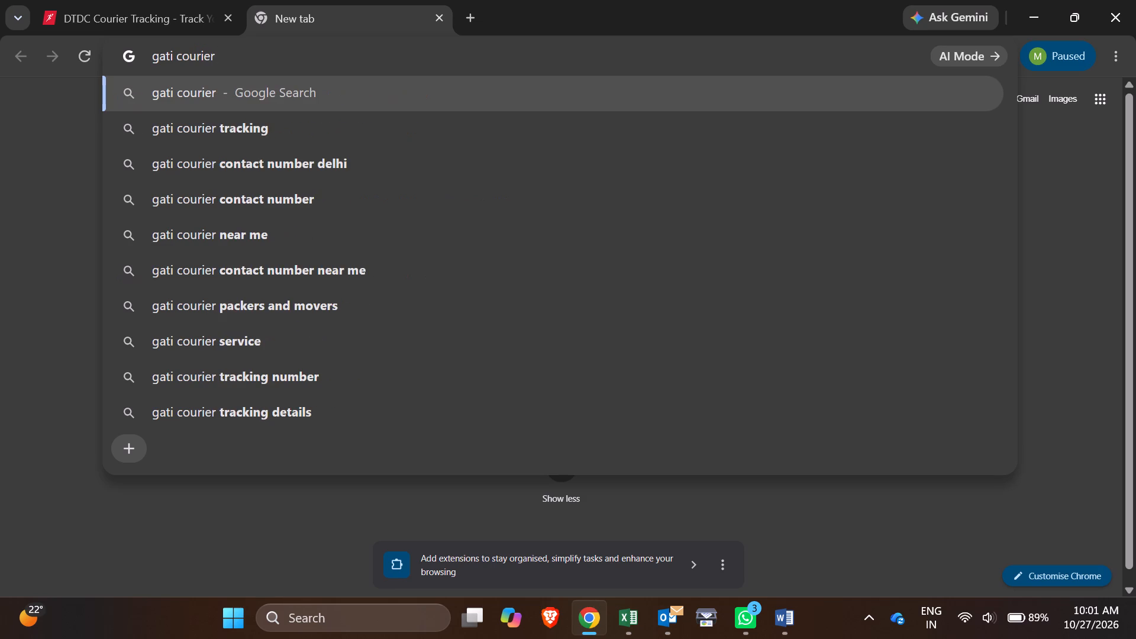
pyautogui.press('Down')
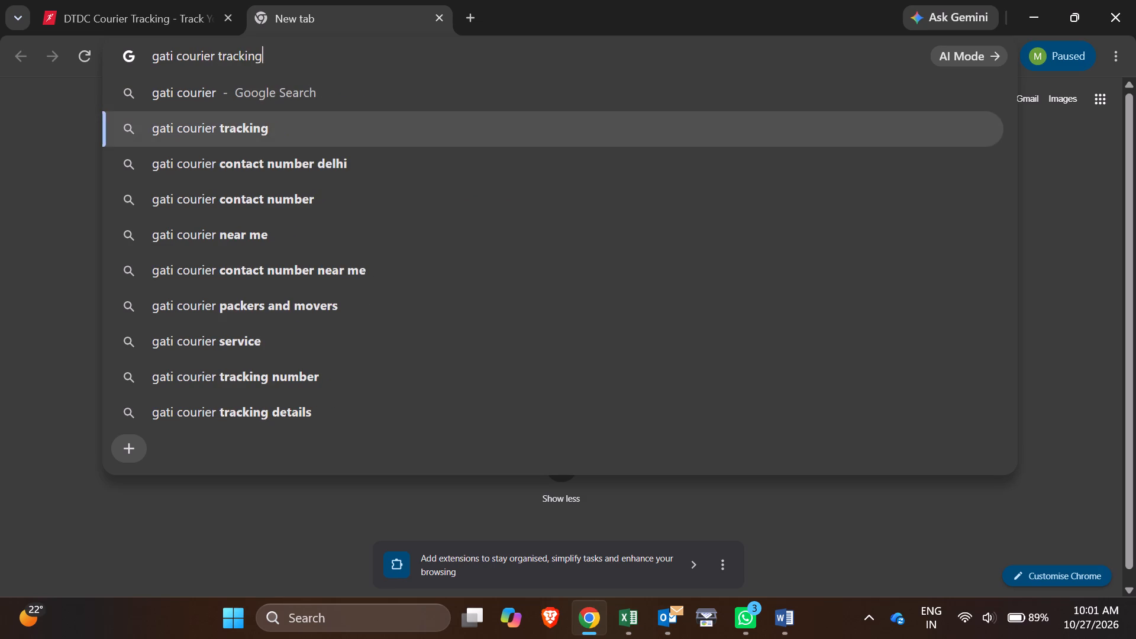
pyautogui.press('Down')
pyautogui.press('Down')
pyautogui.press('Down')
pyautogui.press('Down')
pyautogui.press('Down')
pyautogui.press('Down')
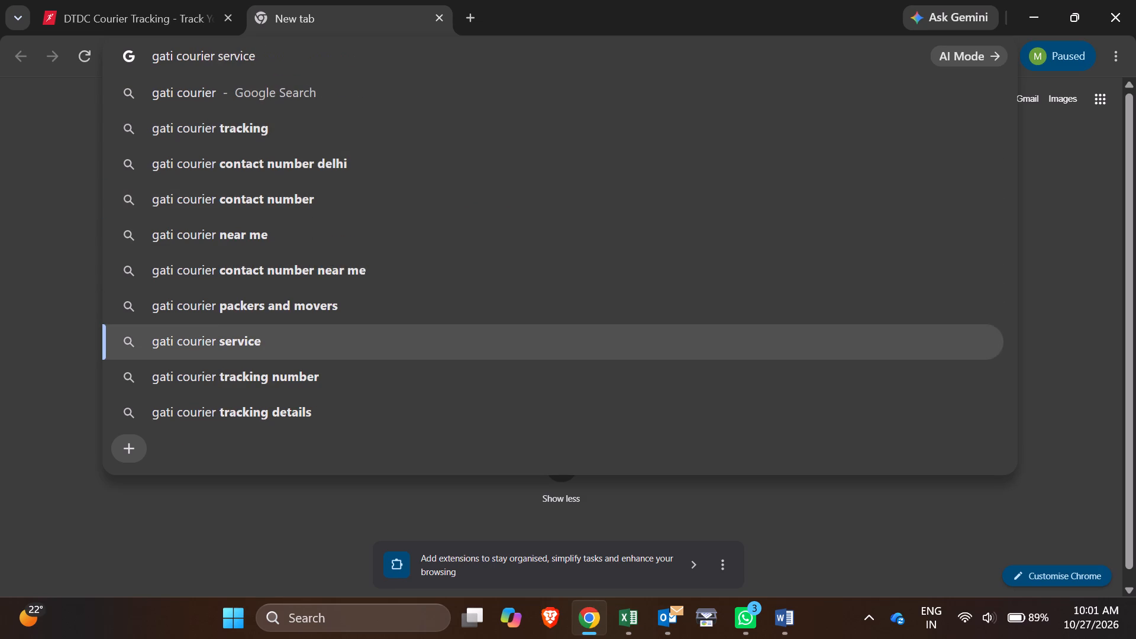
pyautogui.press('Return')
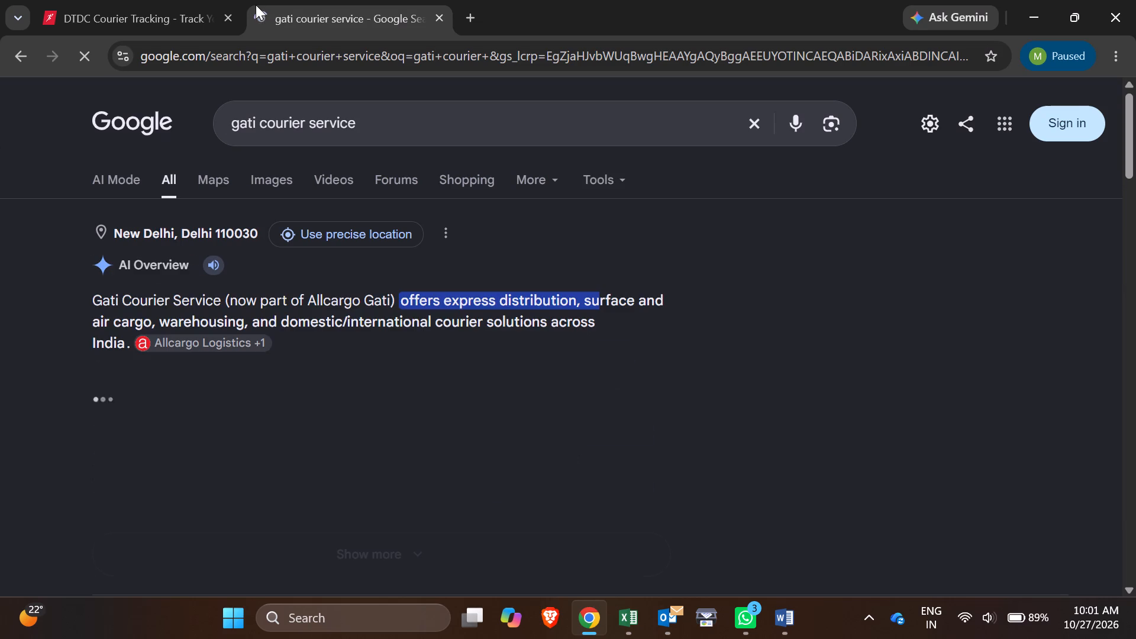
# Look through the search results for Gati's official courier website and nearby listings.
pyautogui.scroll(-1, 533, 281)
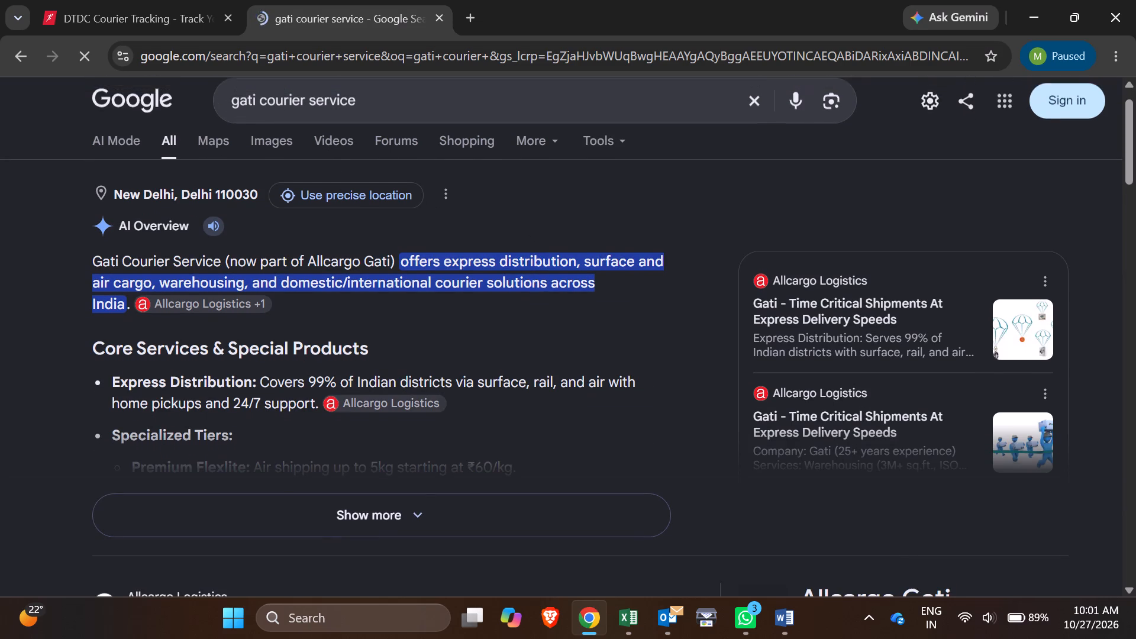
pyautogui.scroll(-3, 481, 440)
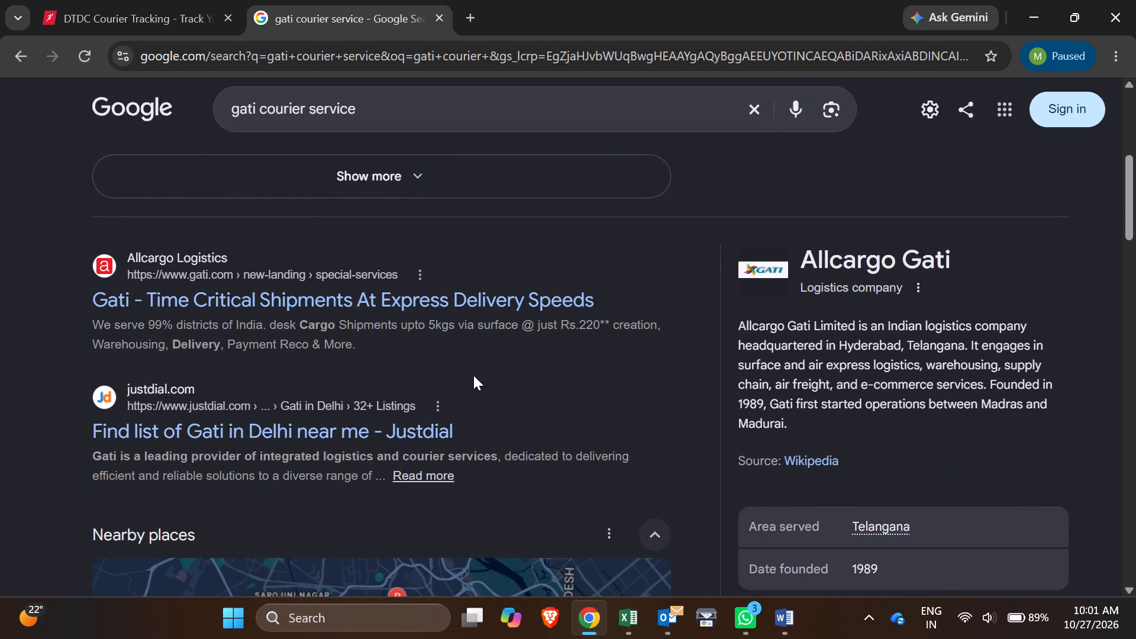
pyautogui.scroll(-2, 473, 375)
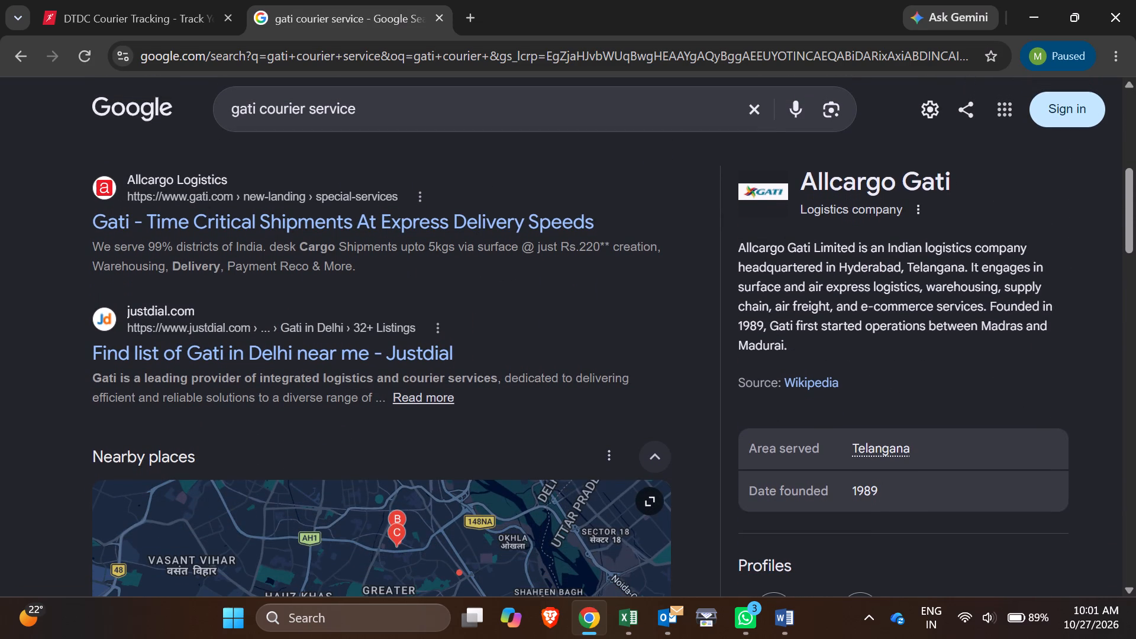
# Open Gati's Time Critical Shipments At Express Delivery Speeds page from the search results.
pyautogui.click(318, 216)
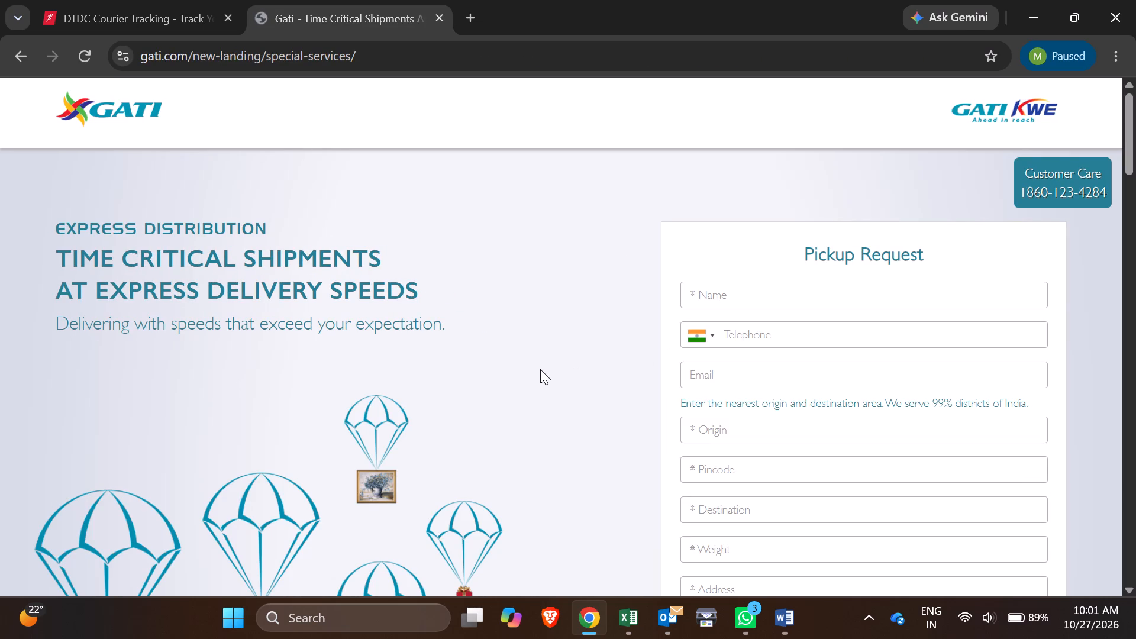
# Look over the Pickup Request form on Gati's page to see which shipment details it asks for.
pyautogui.scroll(-2, 540, 369)
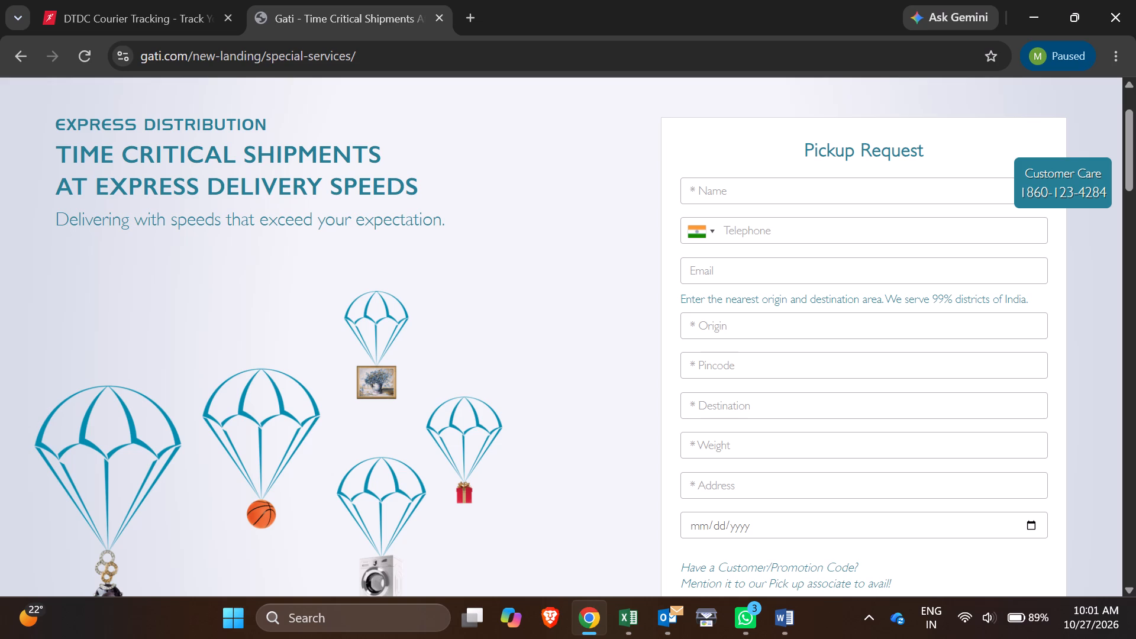
pyautogui.click(731, 329)
pyautogui.scroll(-1, 731, 329)
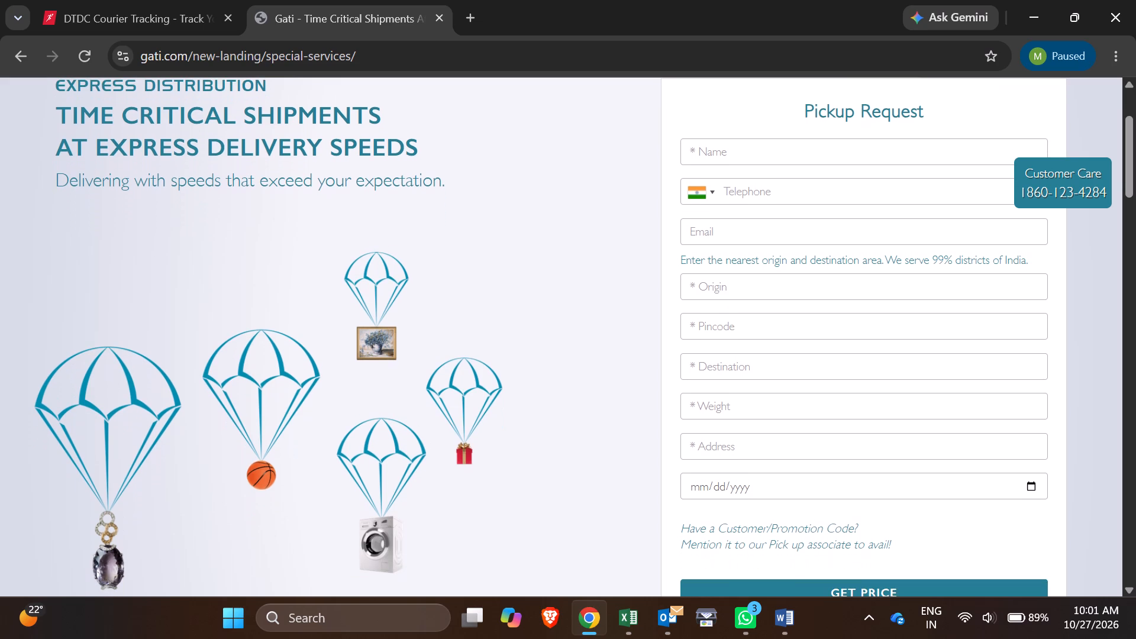
pyautogui.scroll(1, 740, 384)
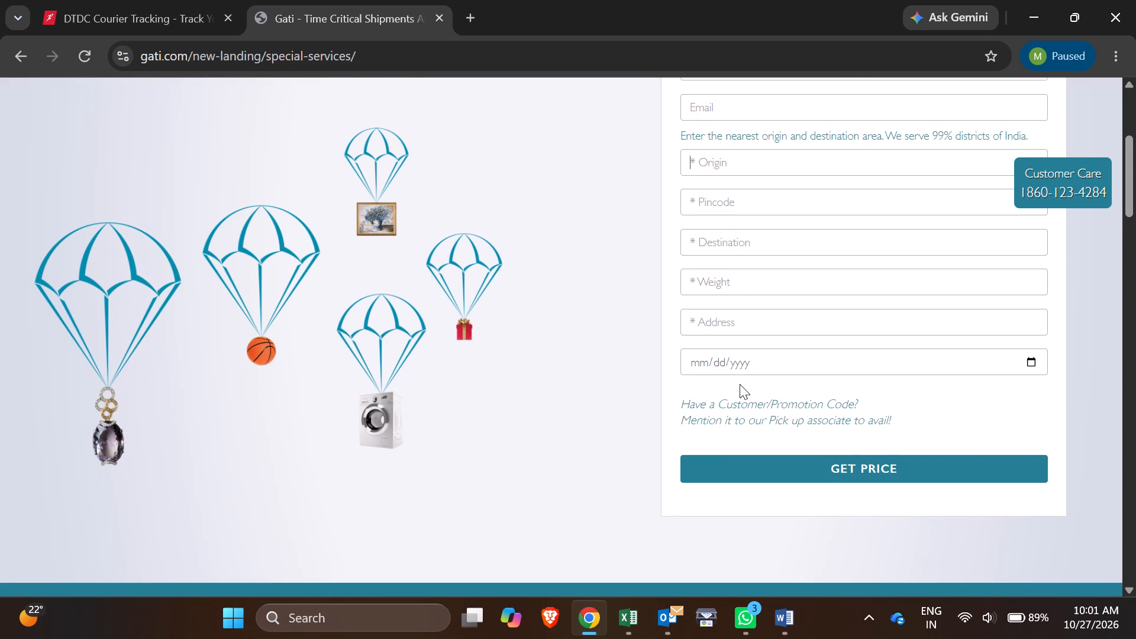
pyautogui.scroll(2, 740, 384)
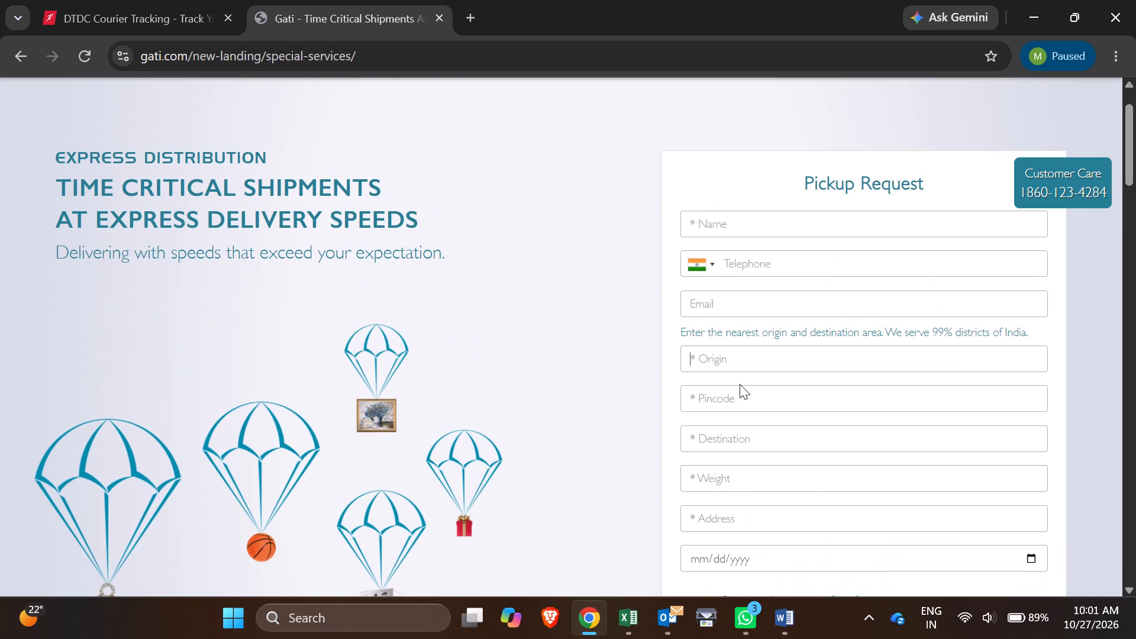
pyautogui.scroll(1, 740, 384)
# Begin filling in the Pickup Request form at the Name field.
pyautogui.click(759, 228)
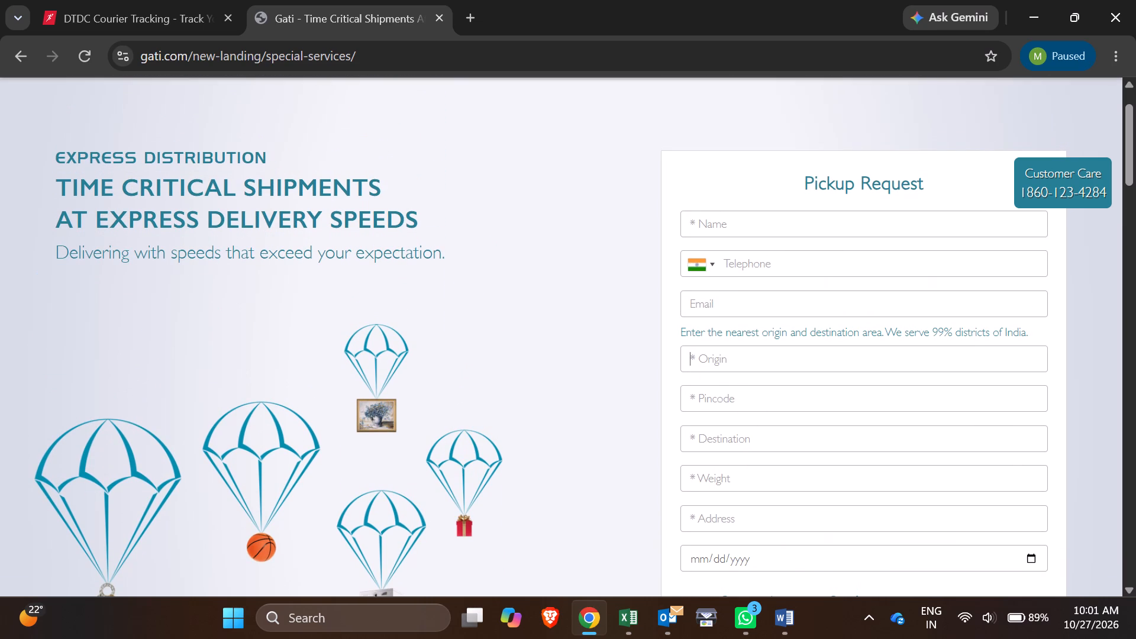
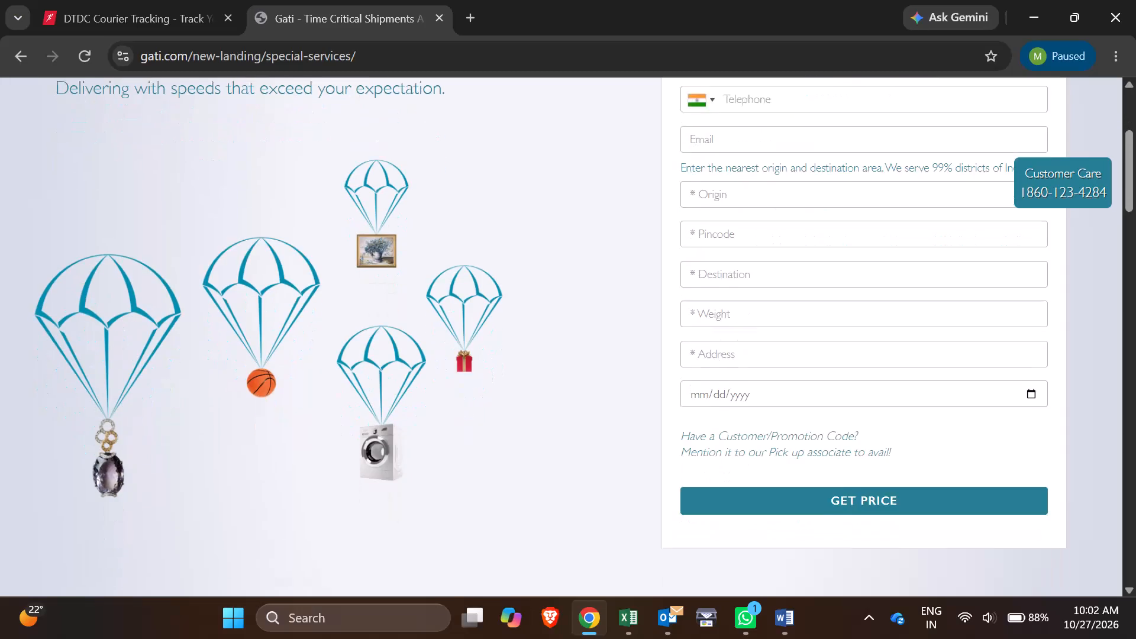
# Look over Gati's special services page, including the express distribution range and the Pickup Request form.
pyautogui.scroll(-2, 925, 350)
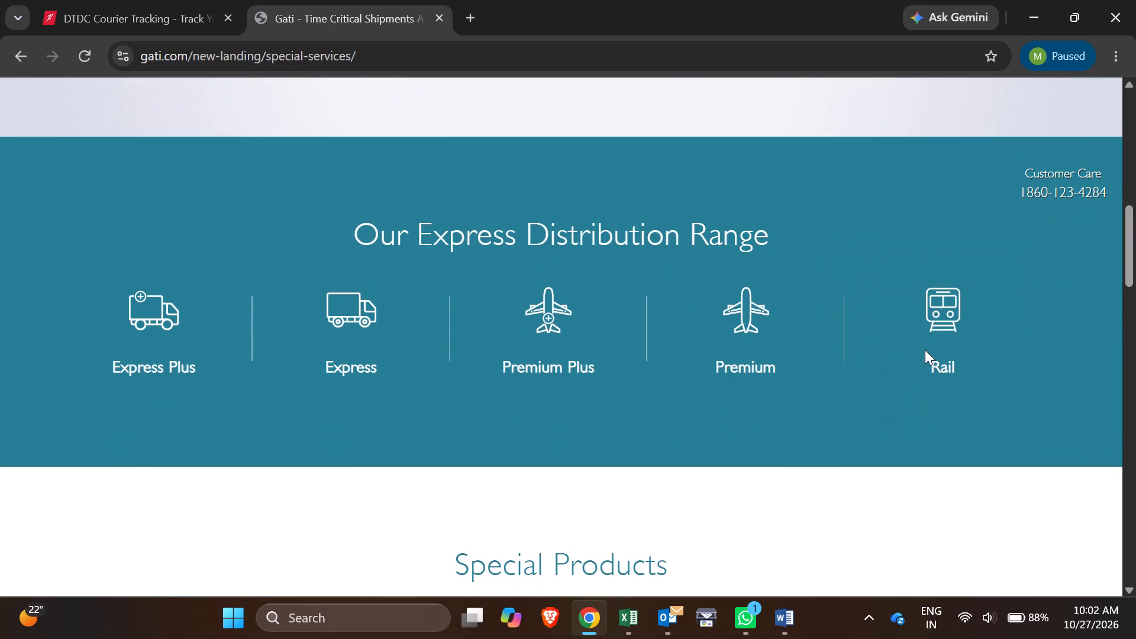
pyautogui.scroll(-1, 925, 350)
pyautogui.scroll(4, 925, 350)
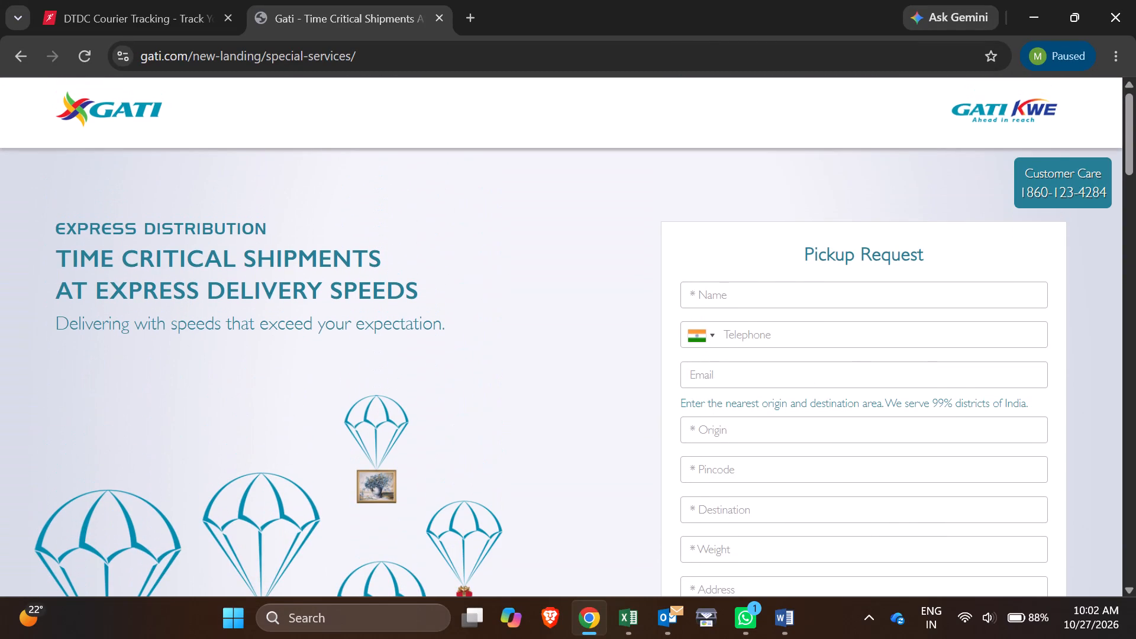
# Return to the "gati courier service" search results and open the Gati Courier NCR website instead.
pyautogui.click(13, 55)
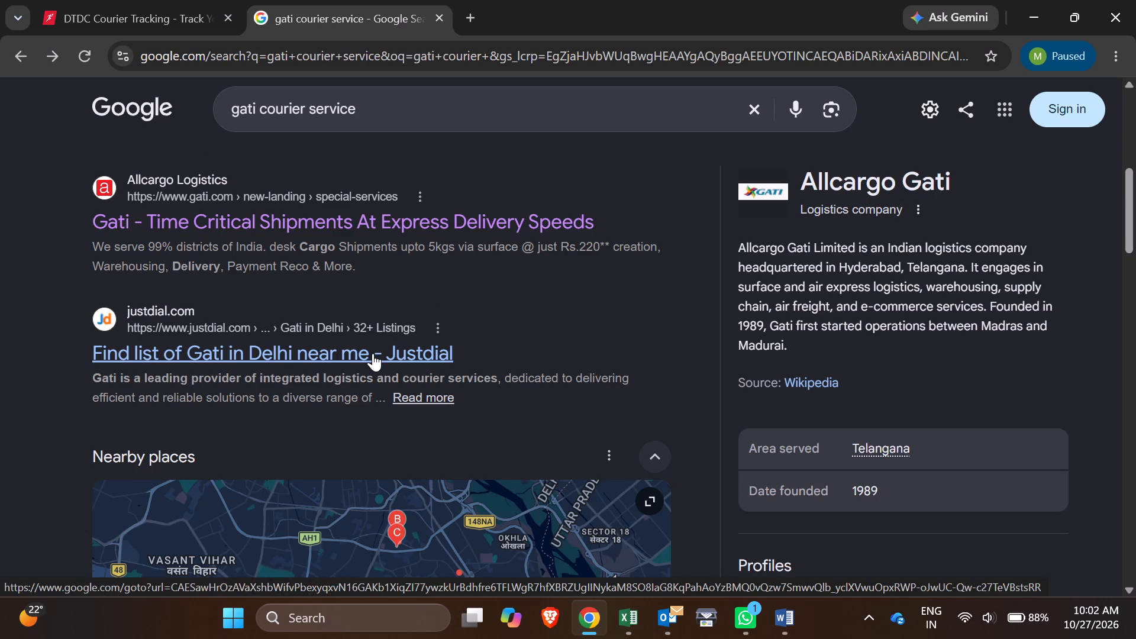
pyautogui.scroll(-7, 373, 353)
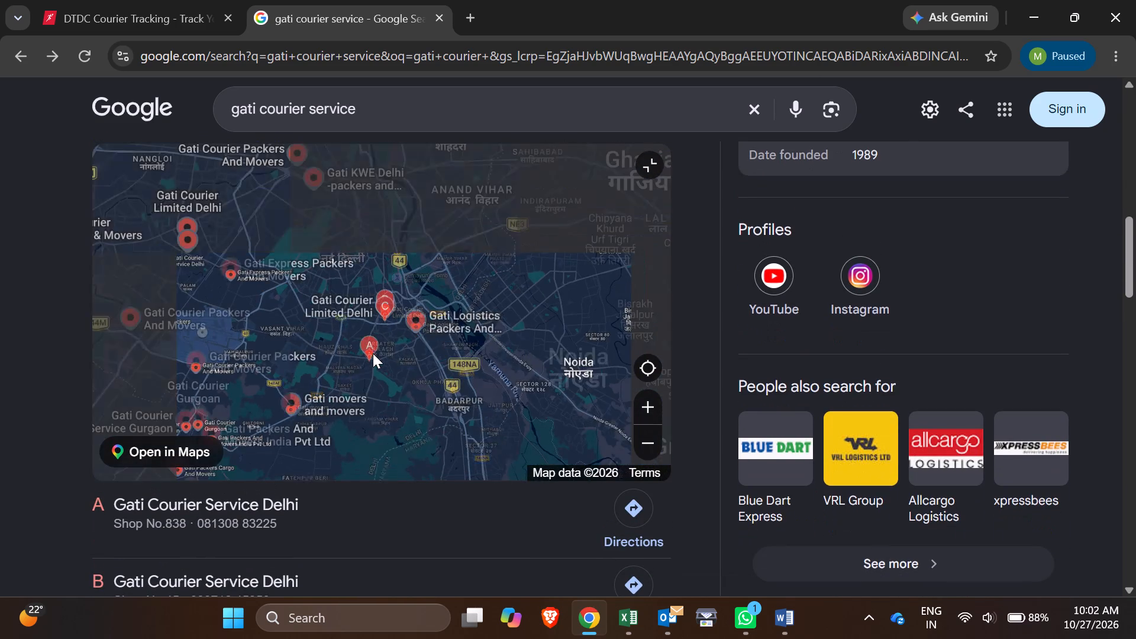
pyautogui.scroll(-6, 741, 384)
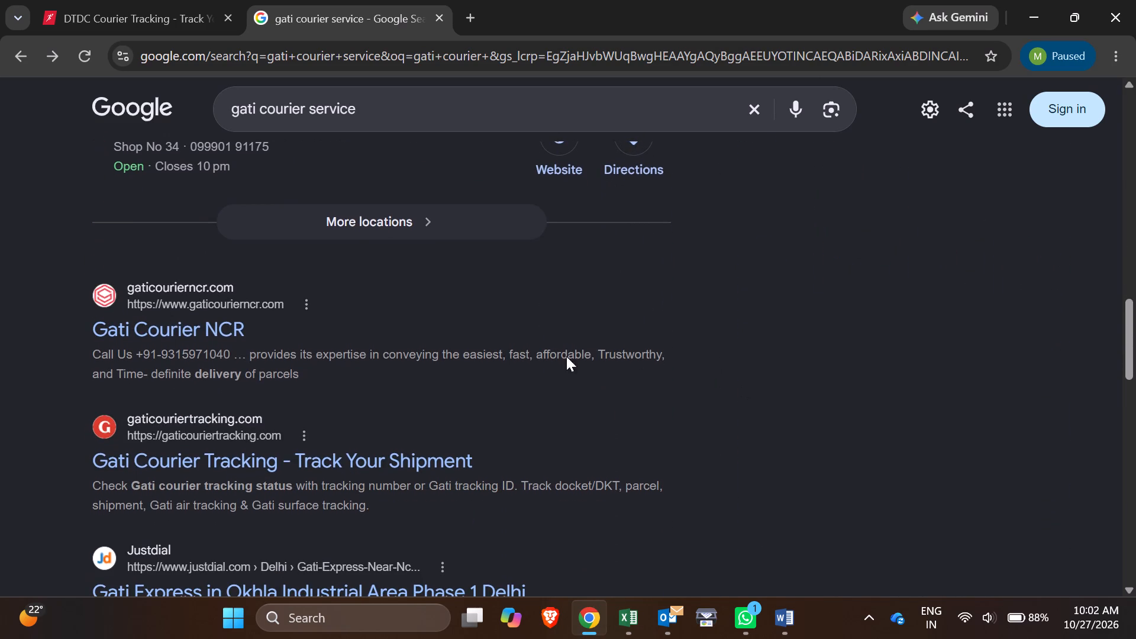
pyautogui.click(160, 322)
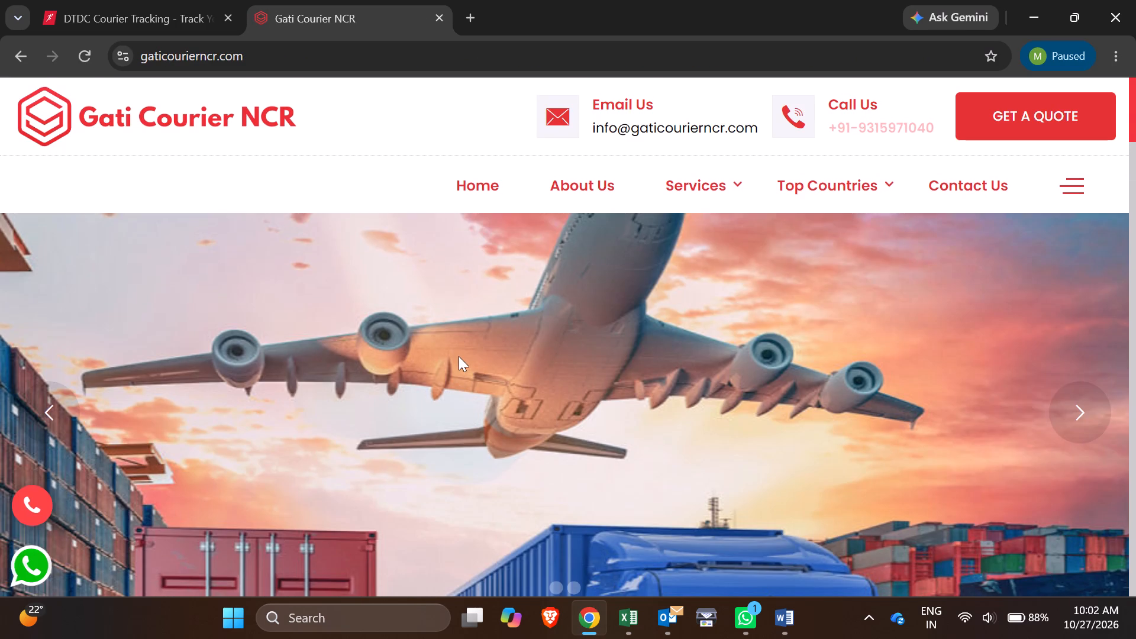
# Find the courier rate enquiry form on the Gati Courier NCR homepage and switch it to Domestic.
pyautogui.scroll(-6, 459, 356)
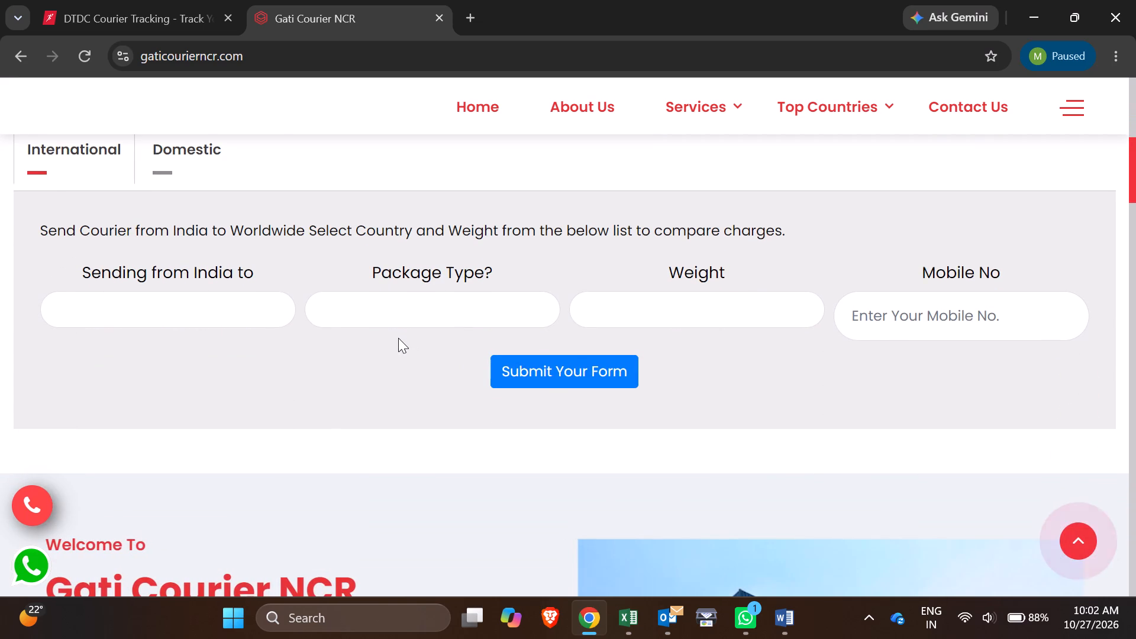
pyautogui.scroll(1, 396, 334)
pyautogui.click(209, 195)
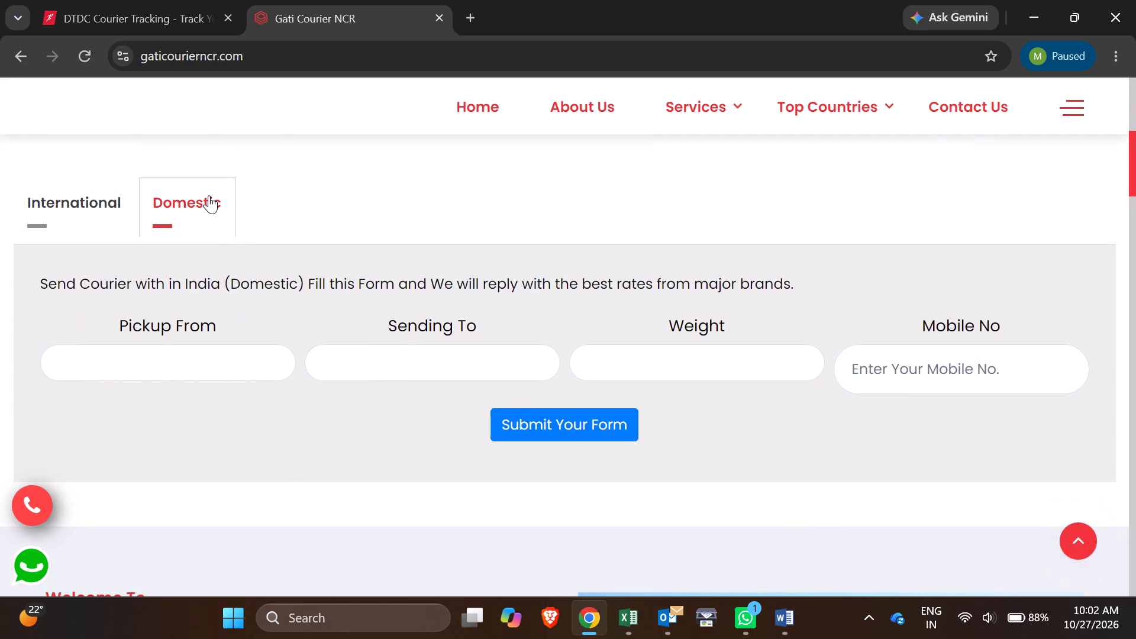
# Choose Mumbai as the pickup city and DELHI as the destination in the domestic enquiry form.
pyautogui.click(195, 355)
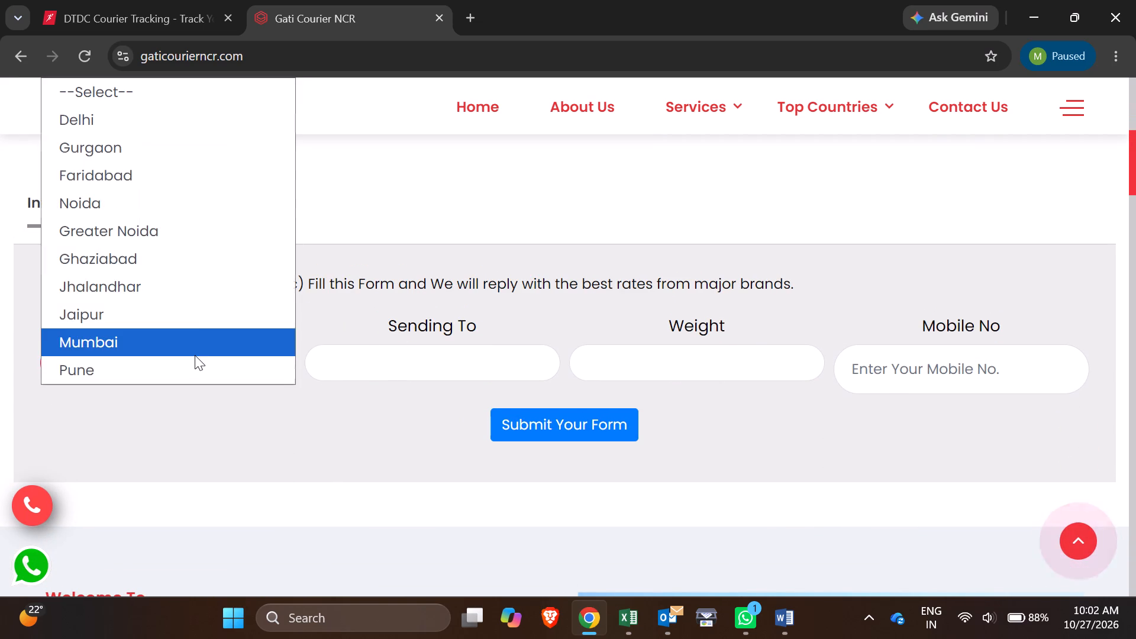
pyautogui.click(170, 338)
pyautogui.click(391, 361)
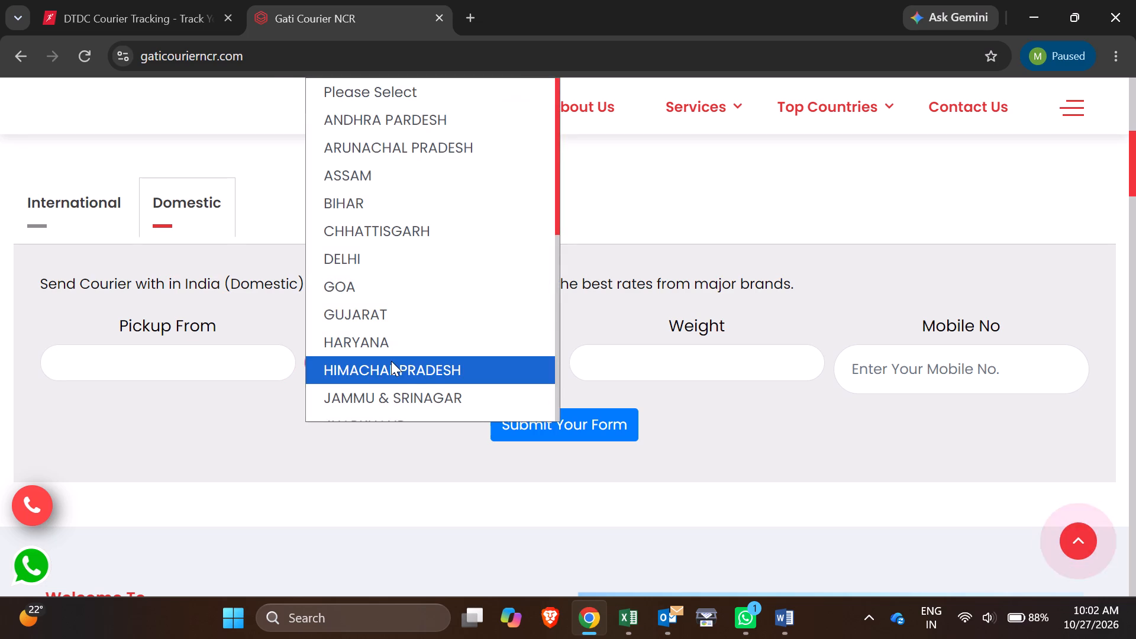
pyautogui.click(381, 256)
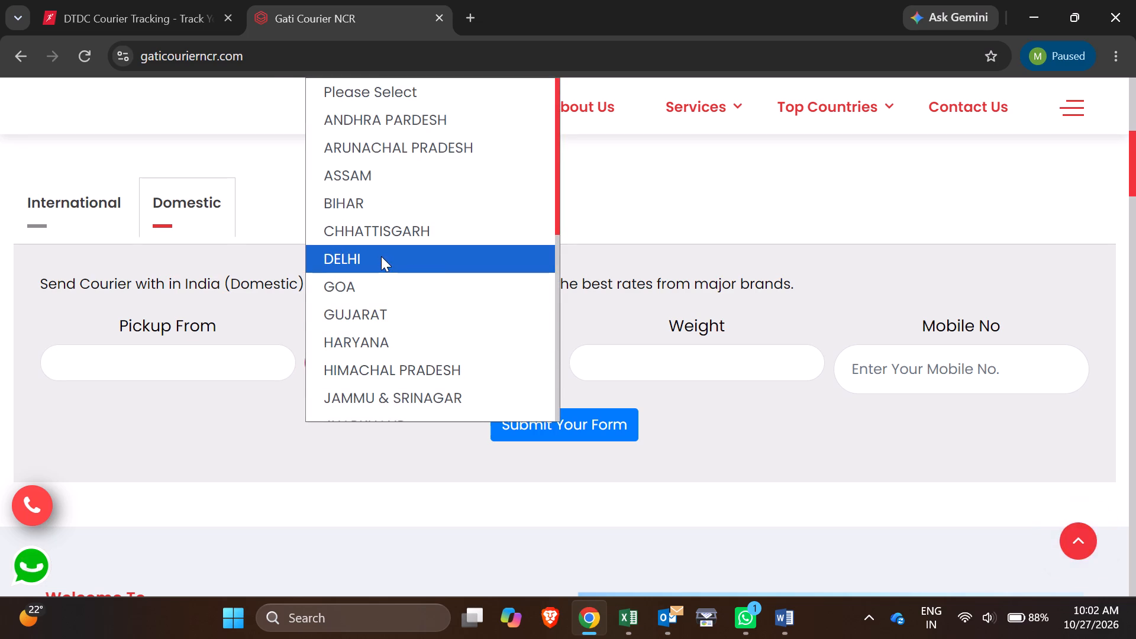
# Set the parcel weight to 10 KG to 15 KG in the domestic enquiry form.
pyautogui.click(665, 354)
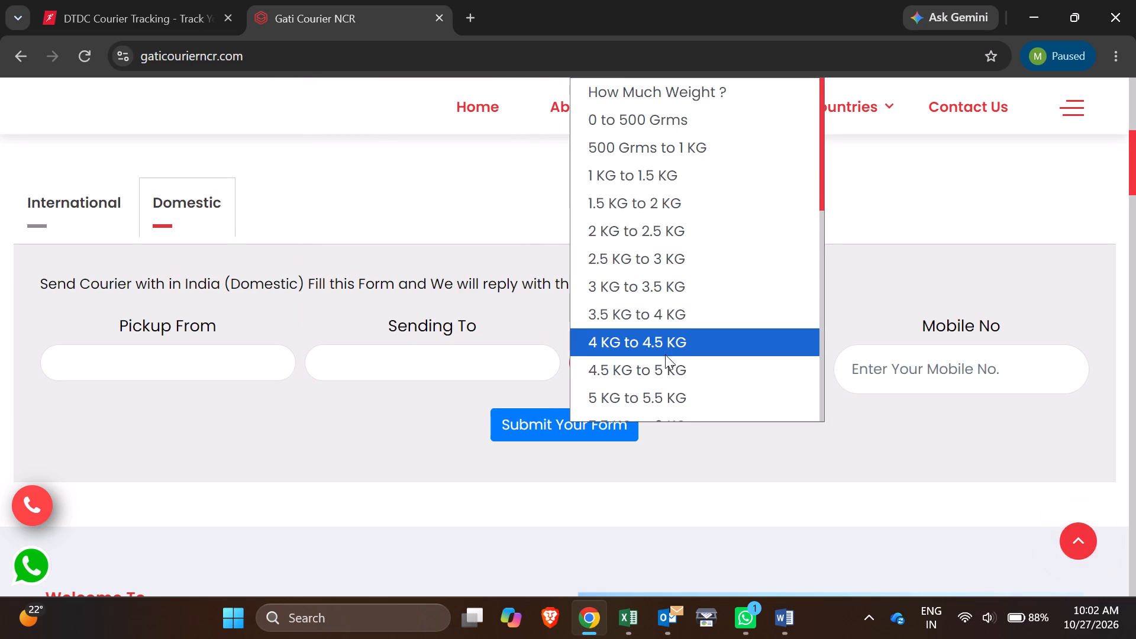
pyautogui.scroll(-6, 667, 344)
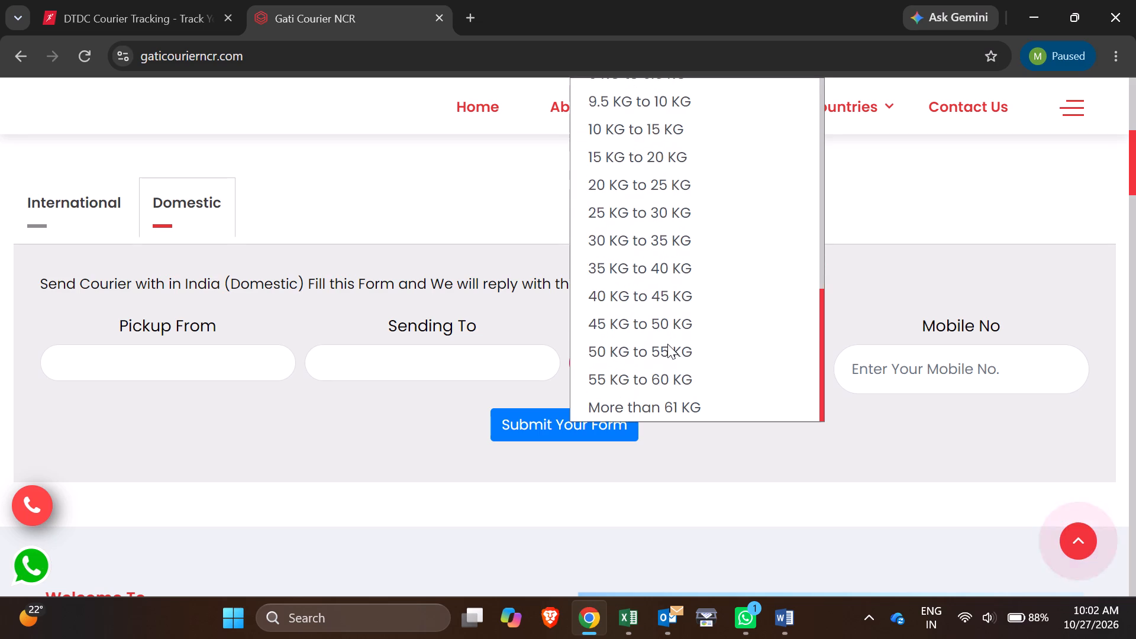
pyautogui.scroll(-1, 667, 344)
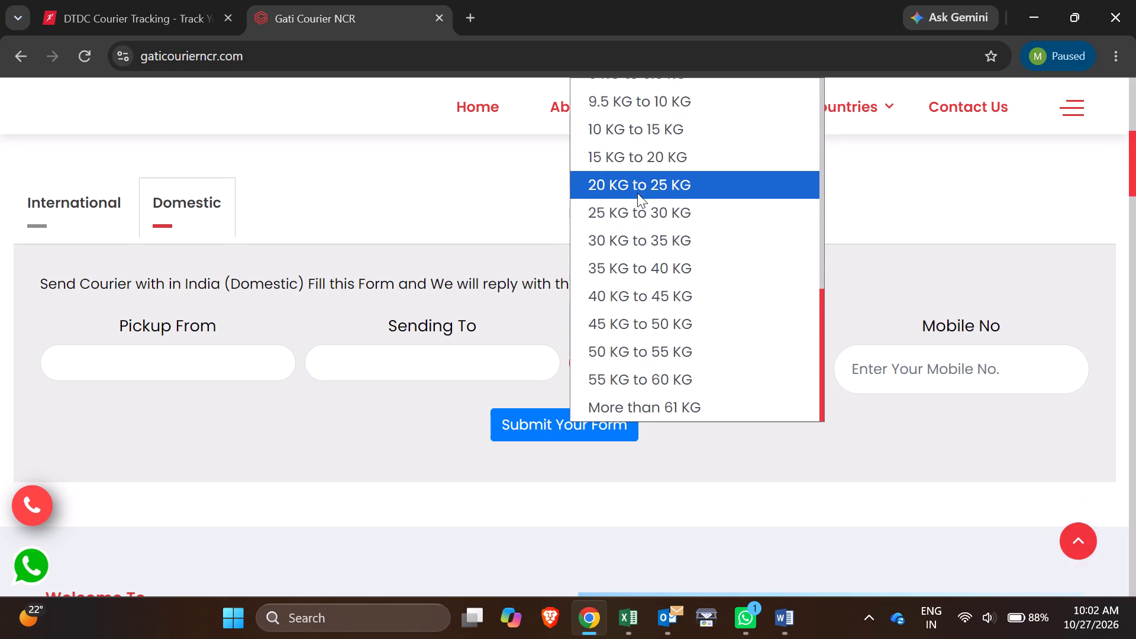
pyautogui.click(661, 127)
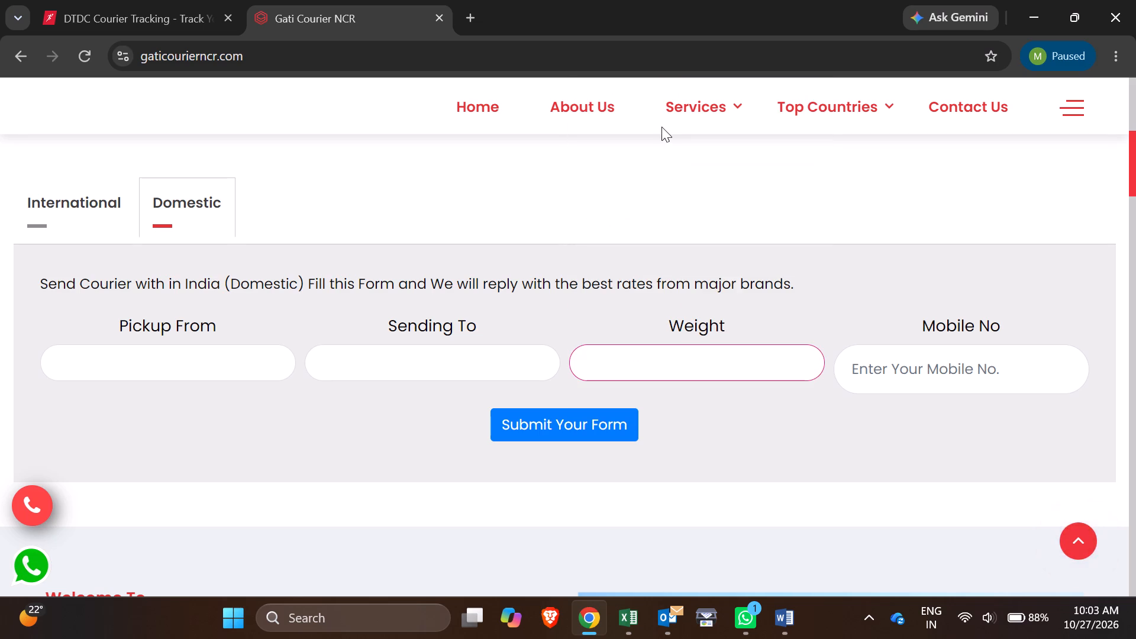
# Activate the mobile number field of the domestic enquiry form for entry.
pyautogui.click(907, 362)
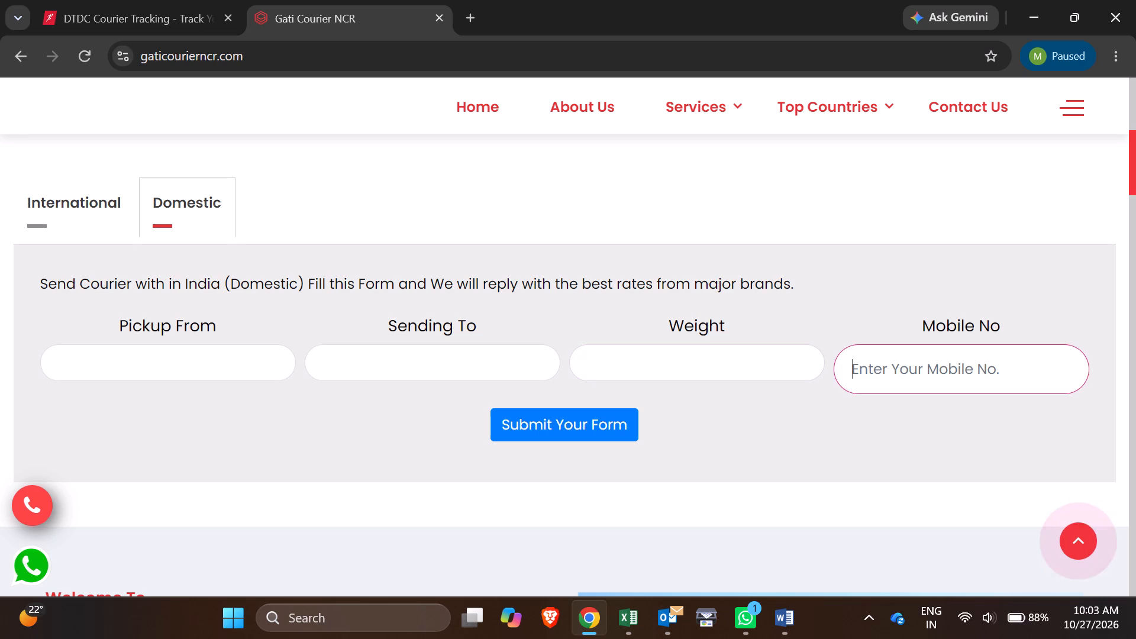
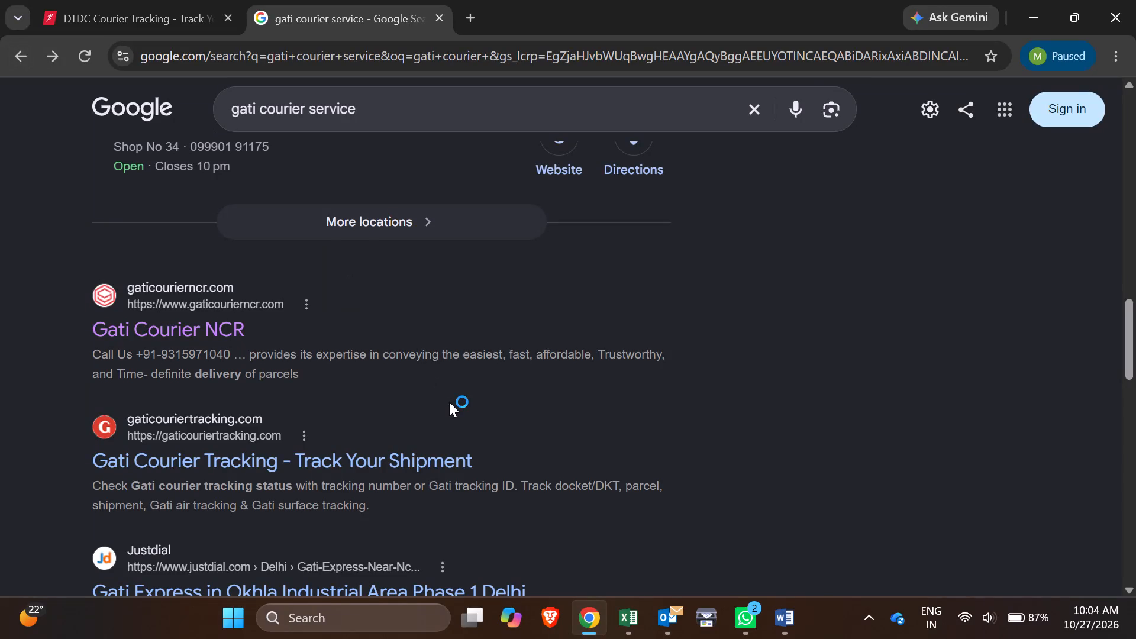
# Check the Gati Courier Tracking website from the search results, and return to the results to look for other Gati courier sites.
pyautogui.scroll(-1, 449, 402)
pyautogui.click(223, 424)
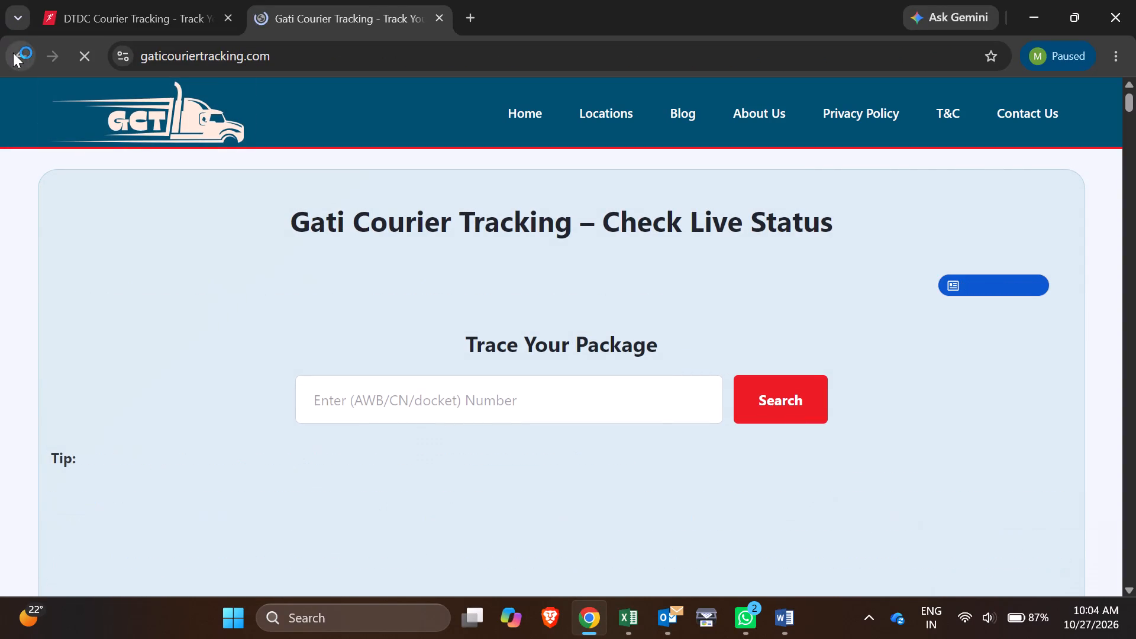
pyautogui.click(13, 53)
pyautogui.scroll(-2, 372, 324)
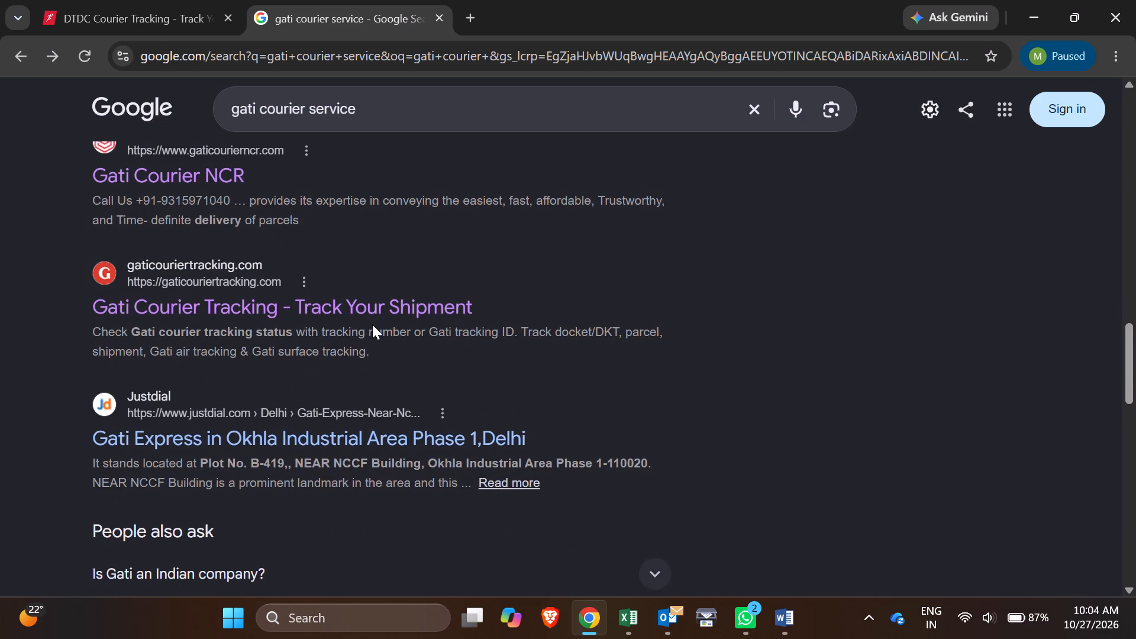
pyautogui.scroll(1, 319, 452)
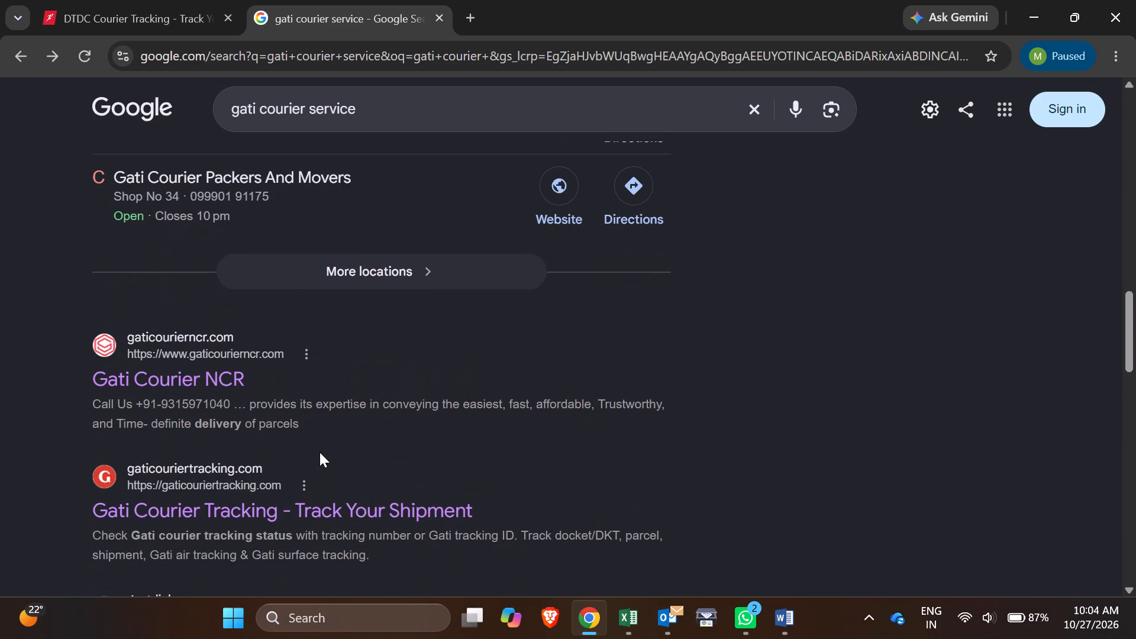
# Search Google for the suggested query "gati transport booking" in place of the current search.
pyautogui.click(396, 113)
pyautogui.press('BackSpace')
pyautogui.press('BackSpace')
pyautogui.press('BackSpace')
pyautogui.press('BackSpace')
pyautogui.press('BackSpace')
pyautogui.press('BackSpace')
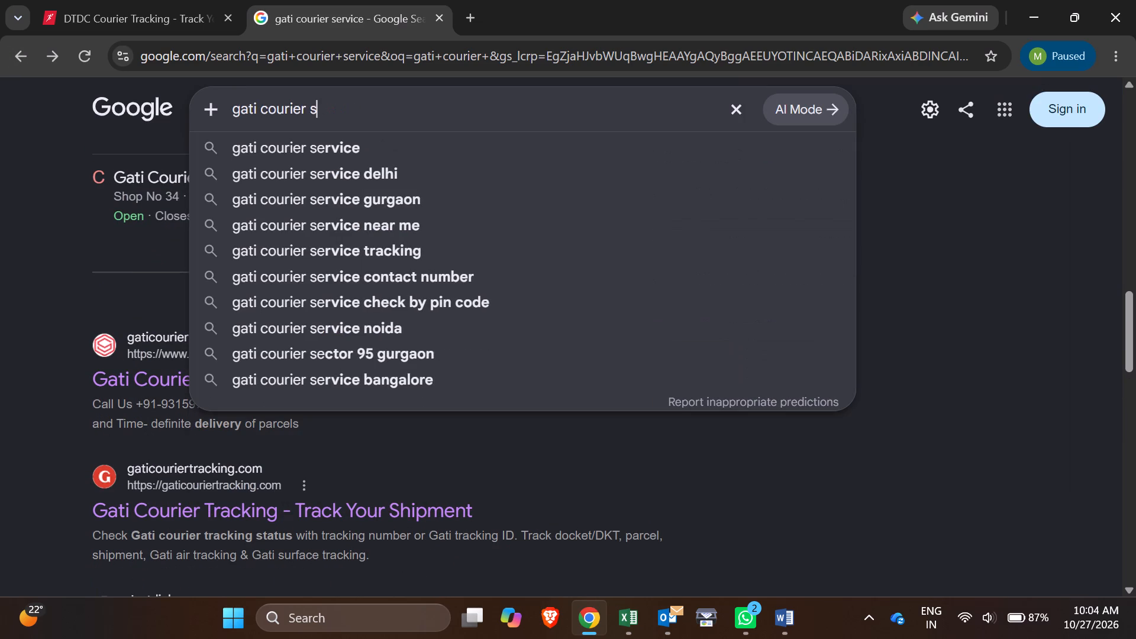
pyautogui.press('BackSpace')
pyautogui.write('book')
pyautogui.press('space')
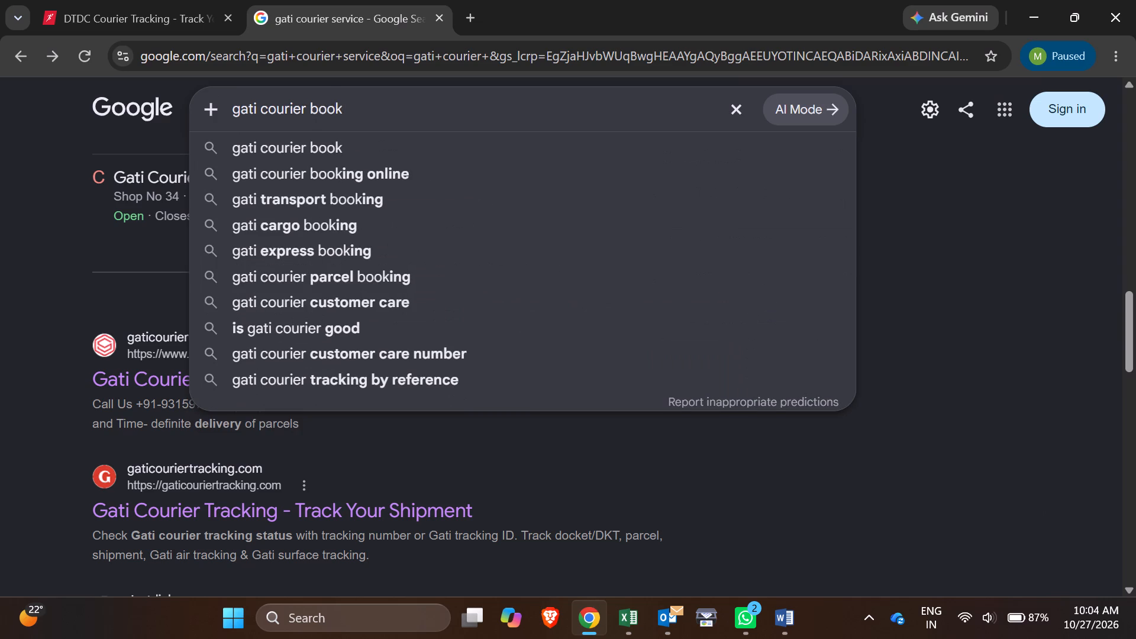
pyautogui.press('Down')
pyautogui.press('Down')
pyautogui.press('Down')
pyautogui.press('Return')
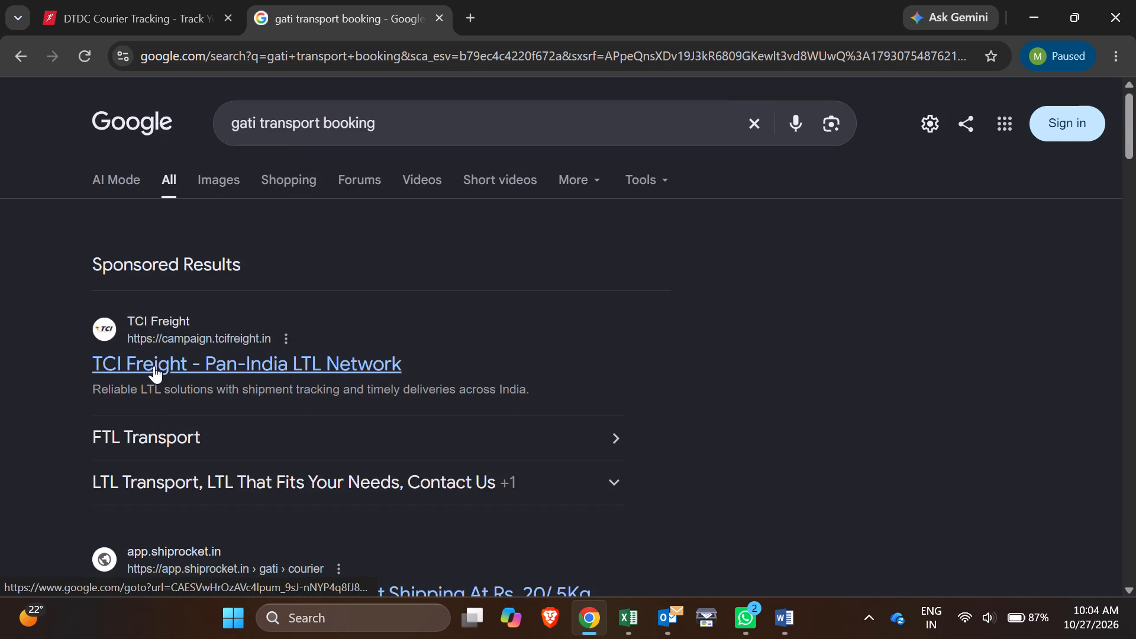
# Collapse the sponsored results and open the Allcargo Logistics "Pickup & Delivery Details" result for booking a shipment.
pyautogui.scroll(-3, 154, 366)
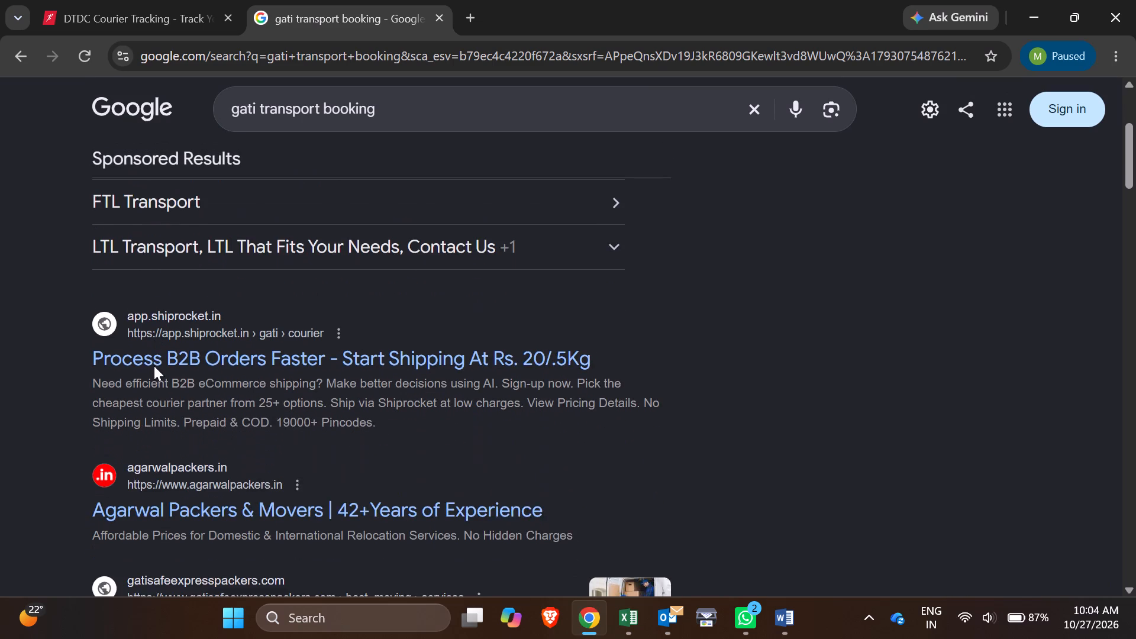
pyautogui.scroll(-3, 154, 366)
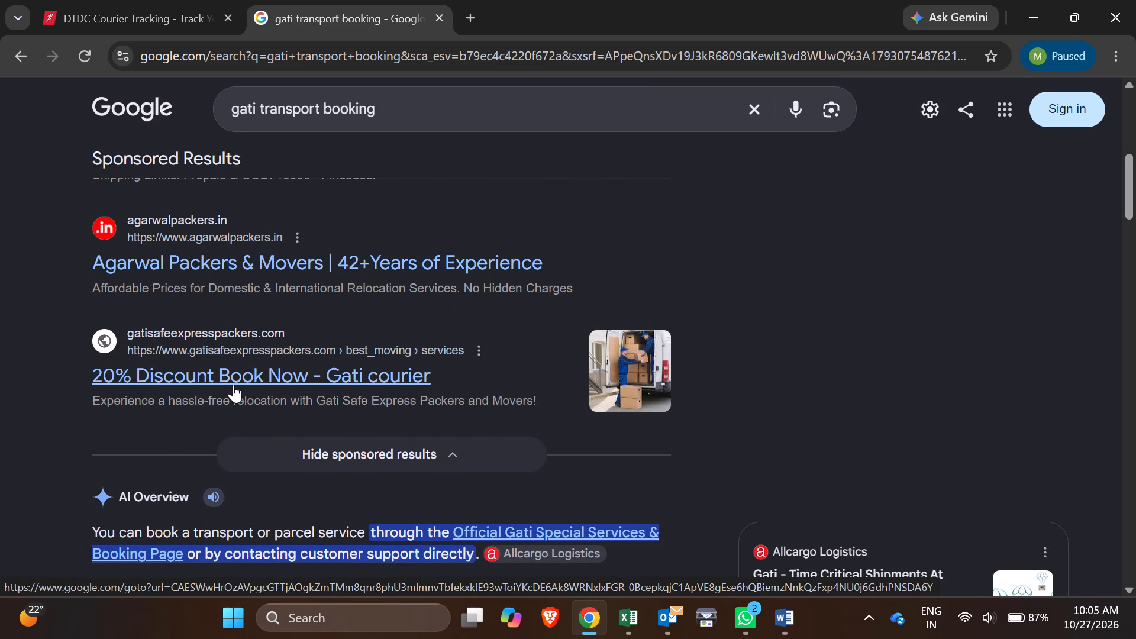
pyautogui.scroll(-1, 233, 385)
pyautogui.click(310, 425)
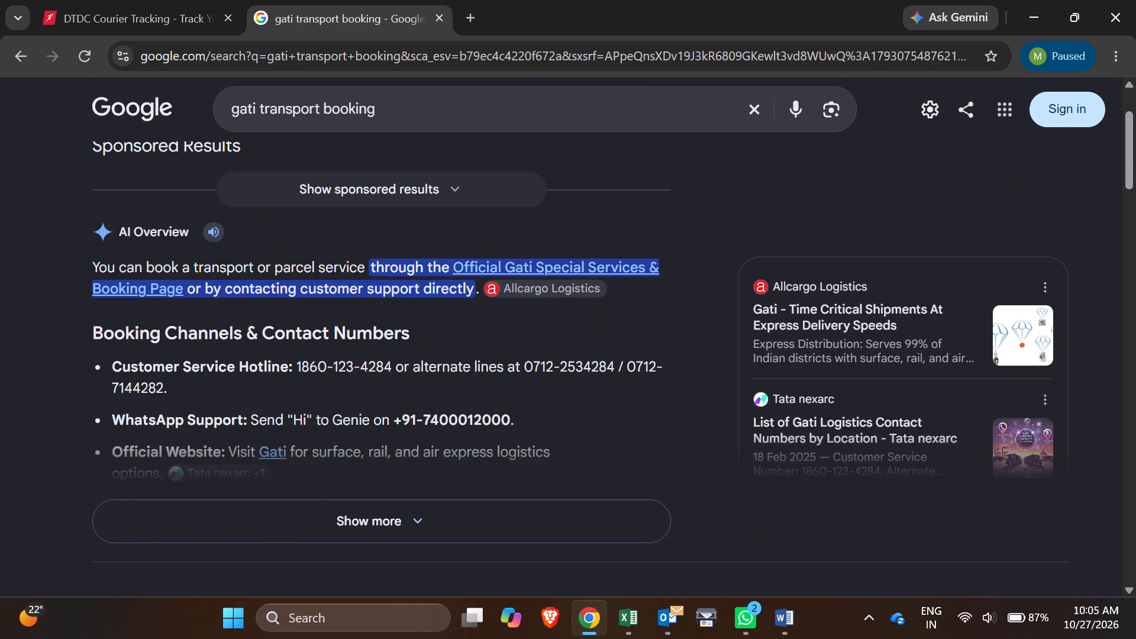
pyautogui.scroll(-2, 310, 425)
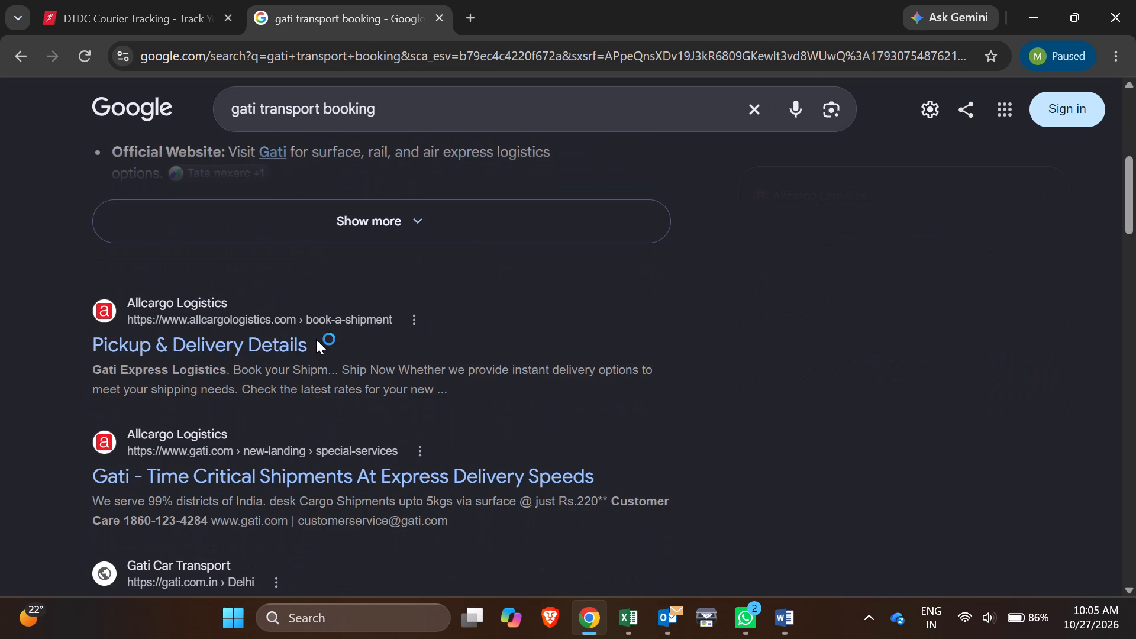
pyautogui.scroll(-3, 316, 339)
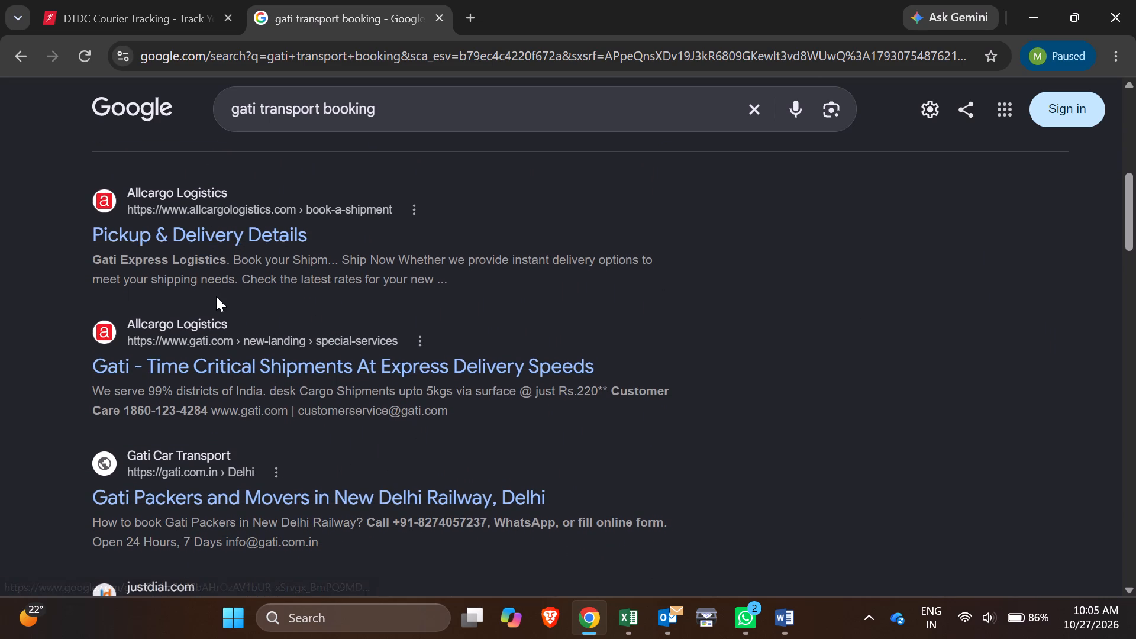
pyautogui.click(214, 233)
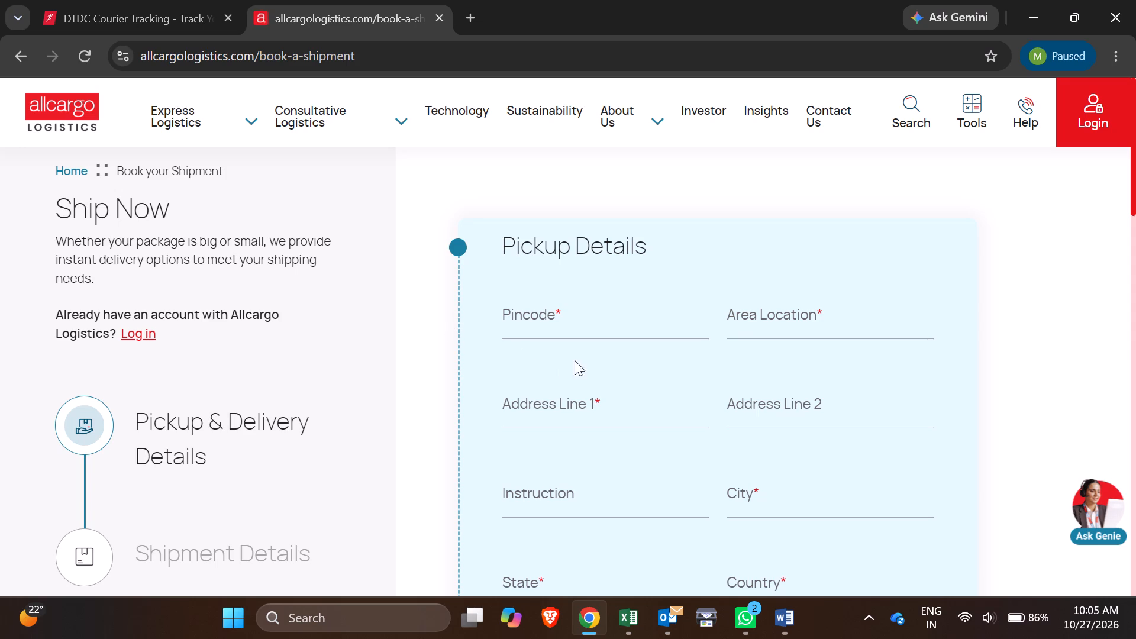
# Look through the pickup details form on the Allcargo Logistics shipment booking page, and return to the search results.
pyautogui.click(563, 315)
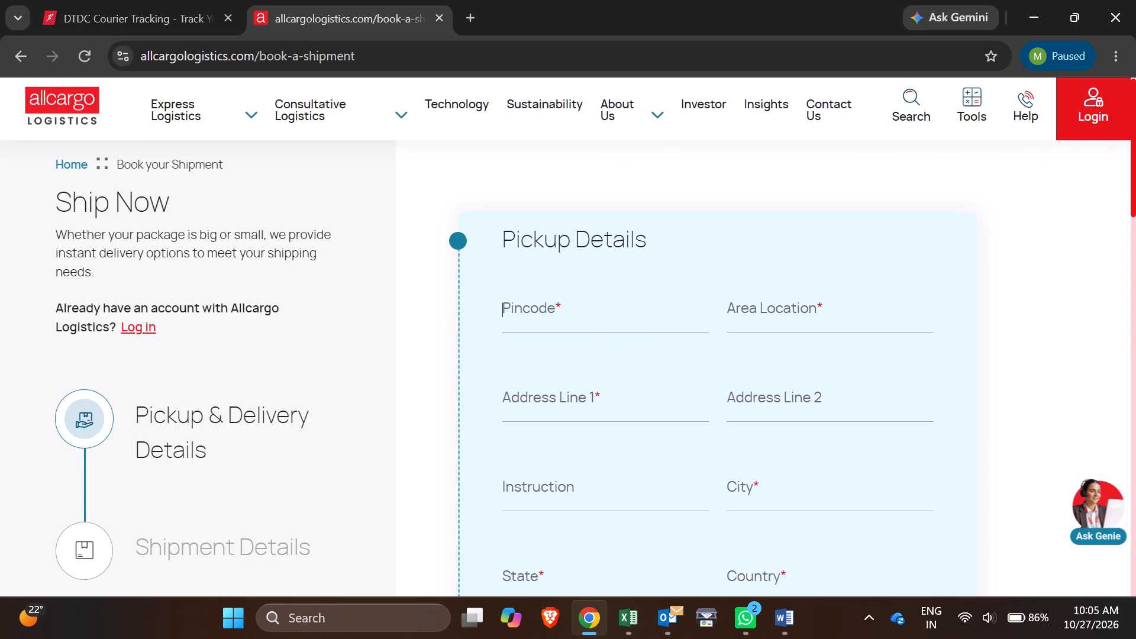
pyautogui.scroll(-2, 563, 315)
pyautogui.scroll(-1, 212, 445)
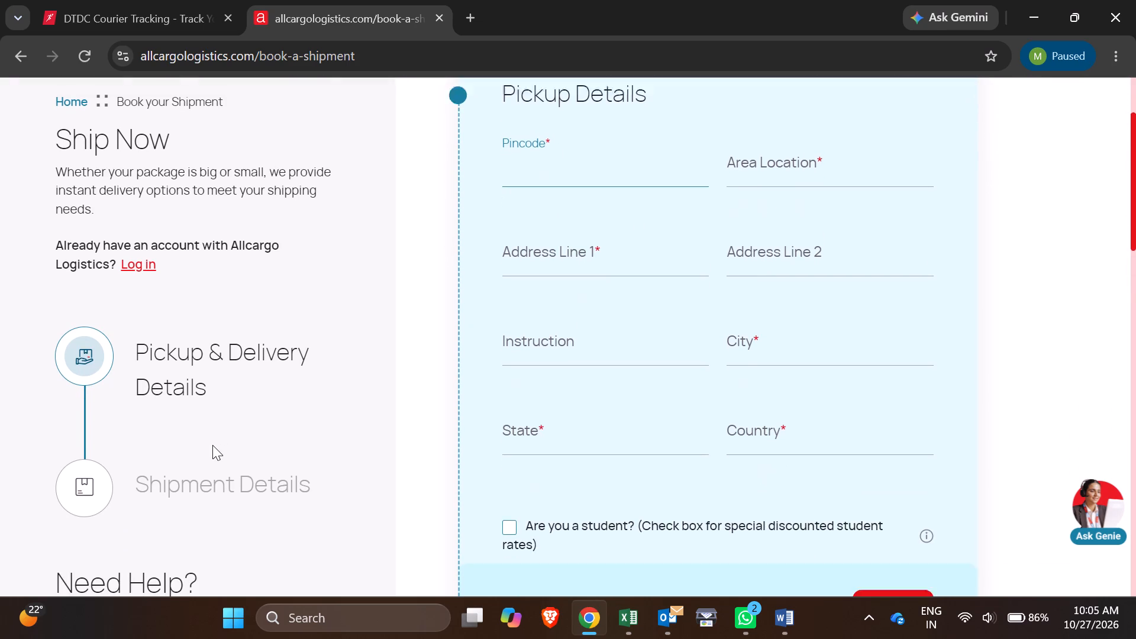
pyautogui.scroll(-4, 212, 445)
pyautogui.scroll(6, 212, 445)
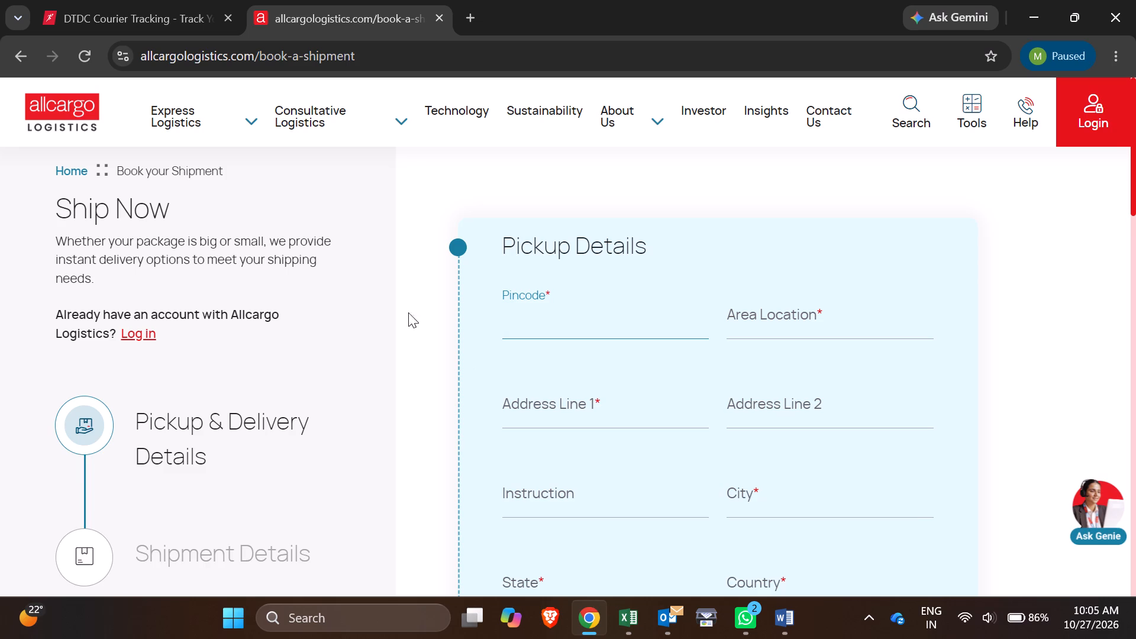
pyautogui.click(26, 57)
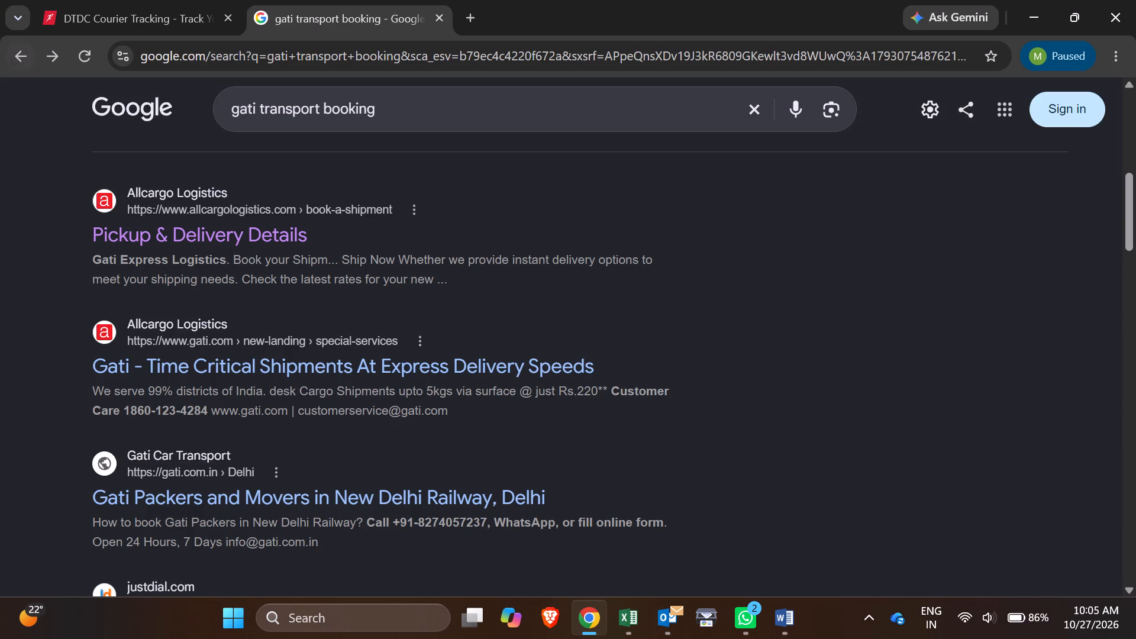
# View the "Gati - Time Critical Shipments At Express Delivery Speeds" result's page, and return to the search results.
pyautogui.click(205, 363)
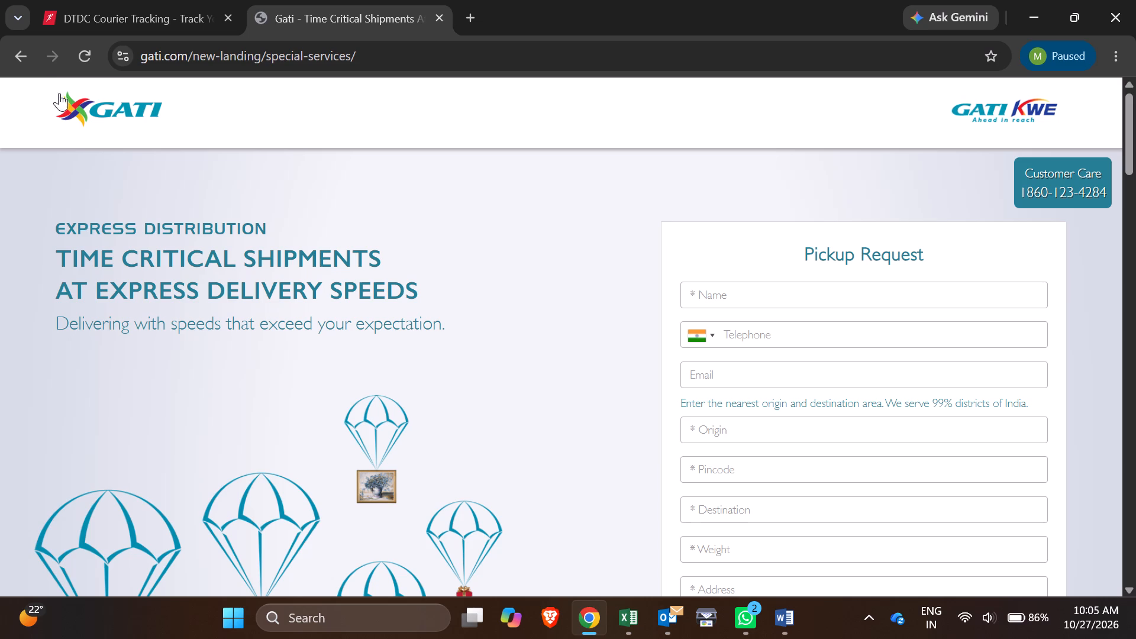
pyautogui.click(20, 54)
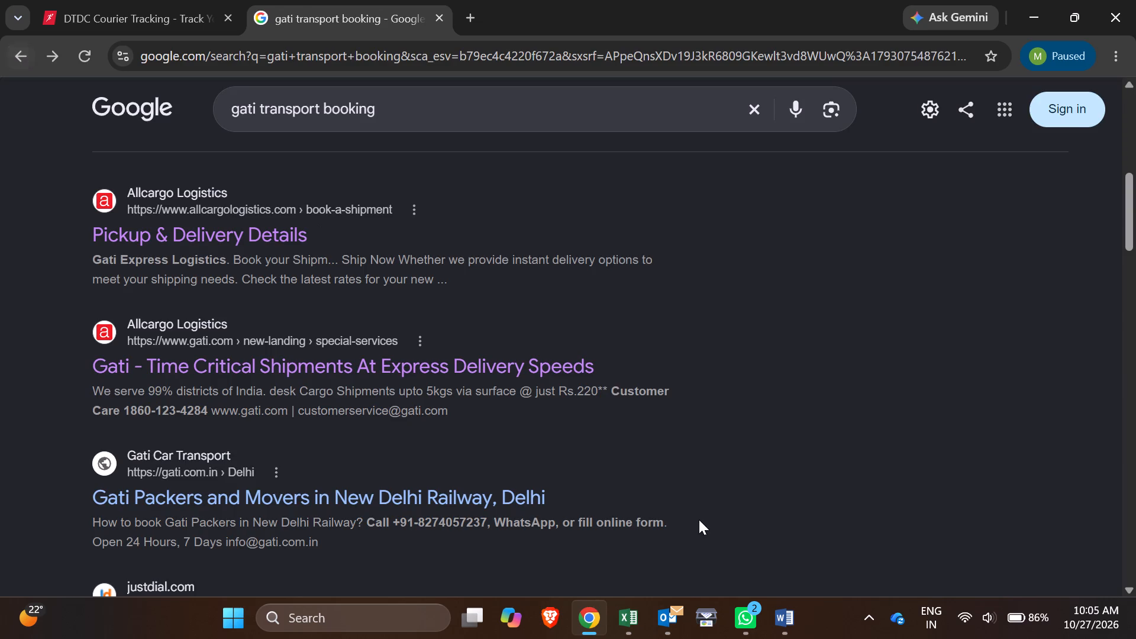
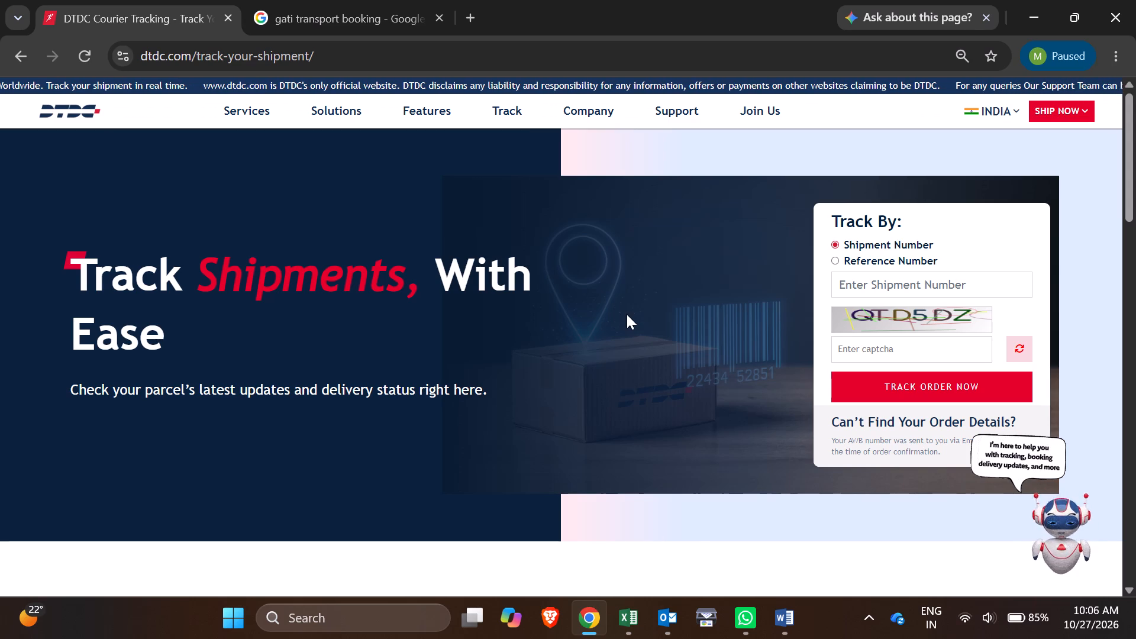
# Switch from the DTDC shipment tracking page back to the Google results for "gati transport booking".
pyautogui.click(339, 12)
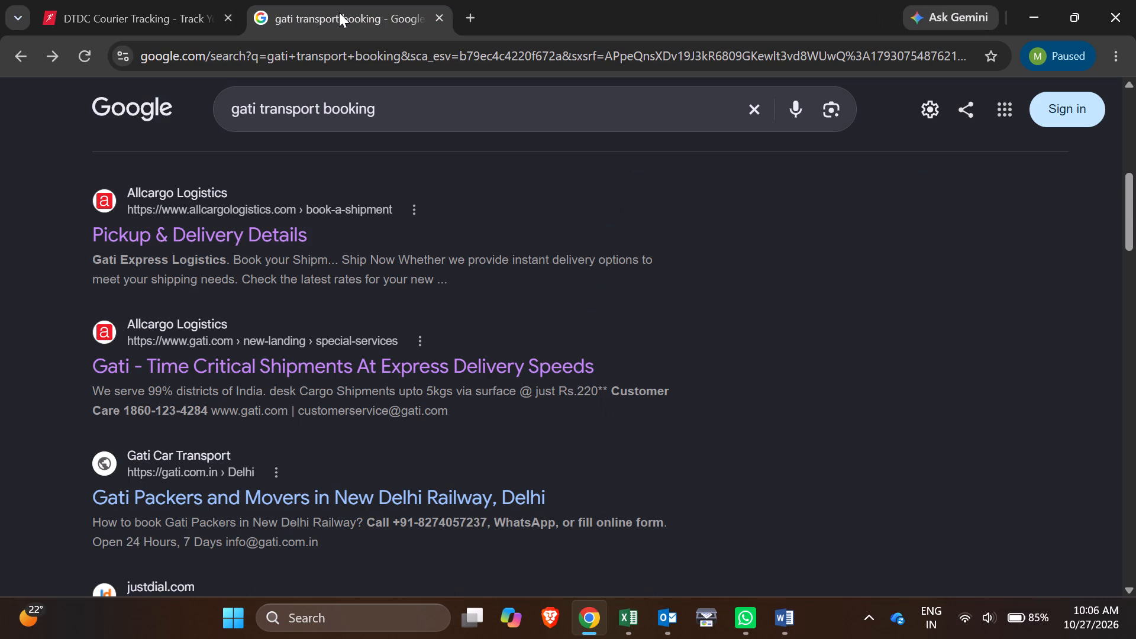
# Search Google for the suggested query "gati transport" in place of the current search.
pyautogui.tripleClick(393, 106)
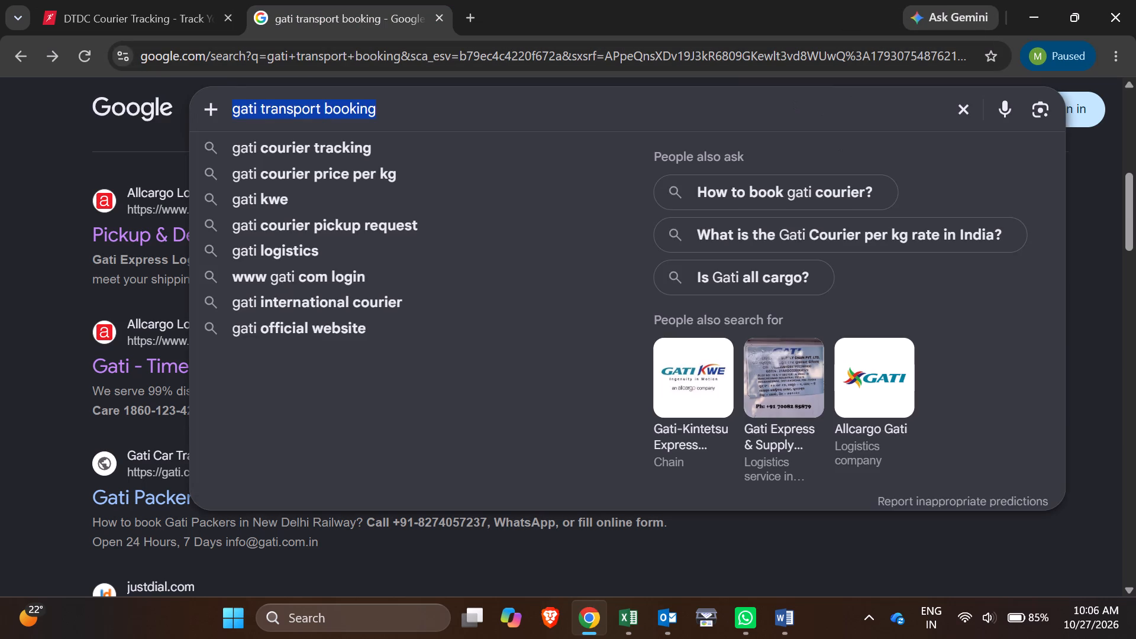
pyautogui.press('BackSpace')
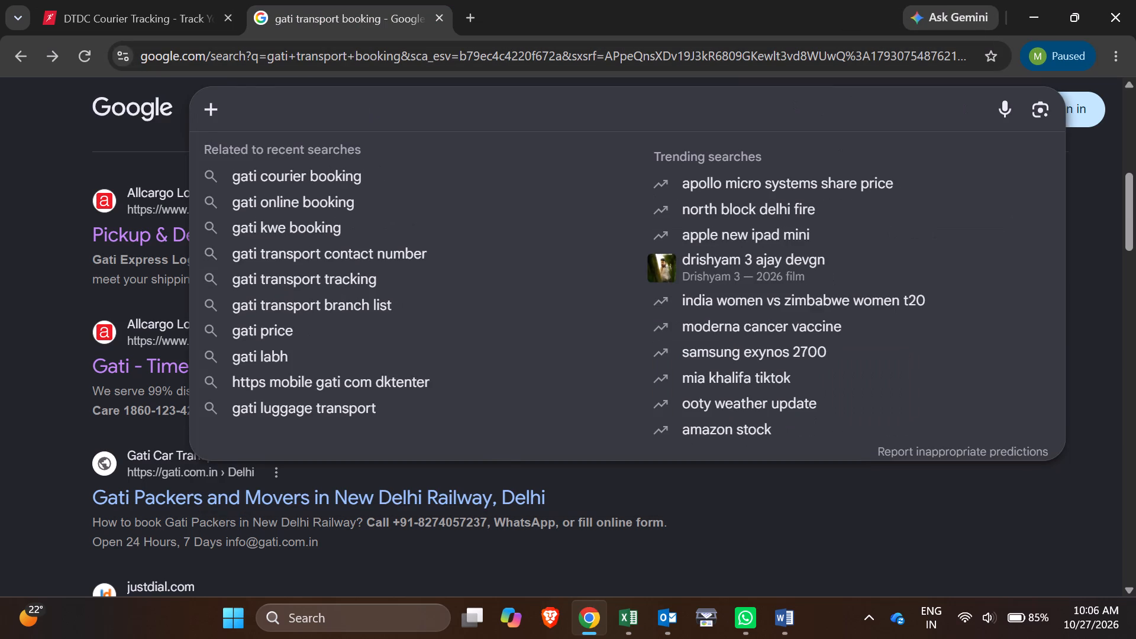
pyautogui.write('gat')
pyautogui.press('i')
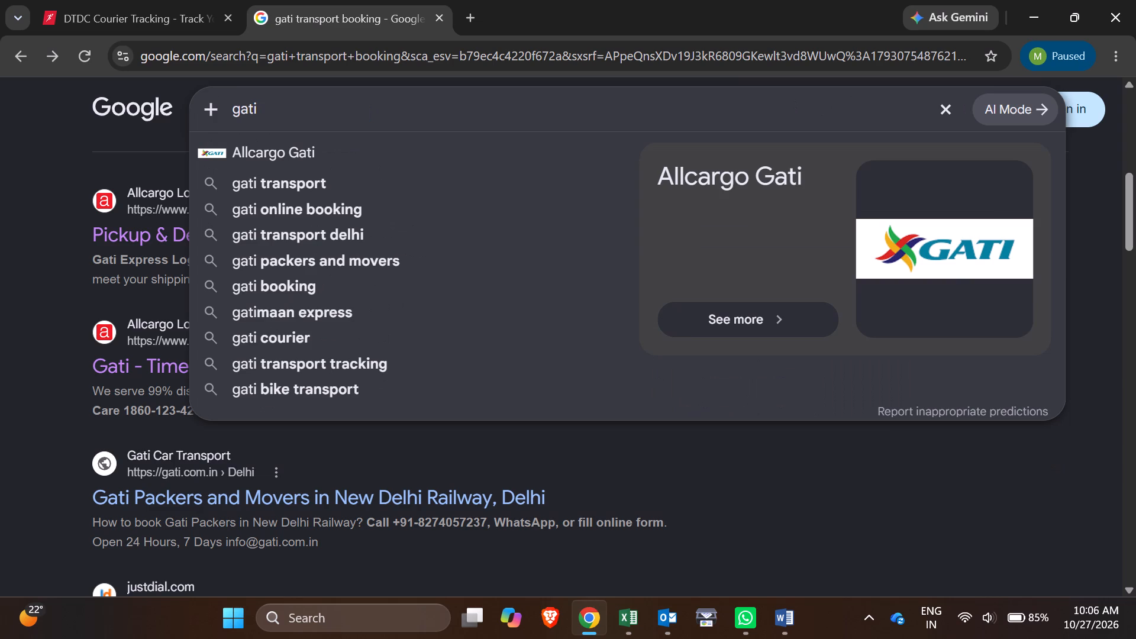
pyautogui.press('Down')
pyautogui.press('Down')
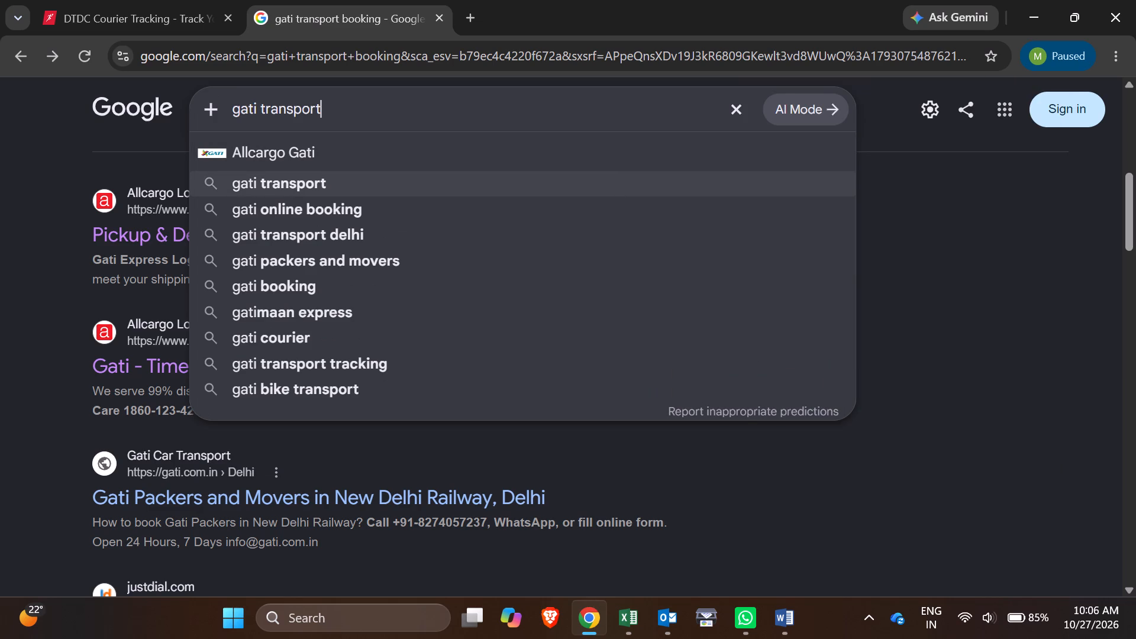
pyautogui.press('Return')
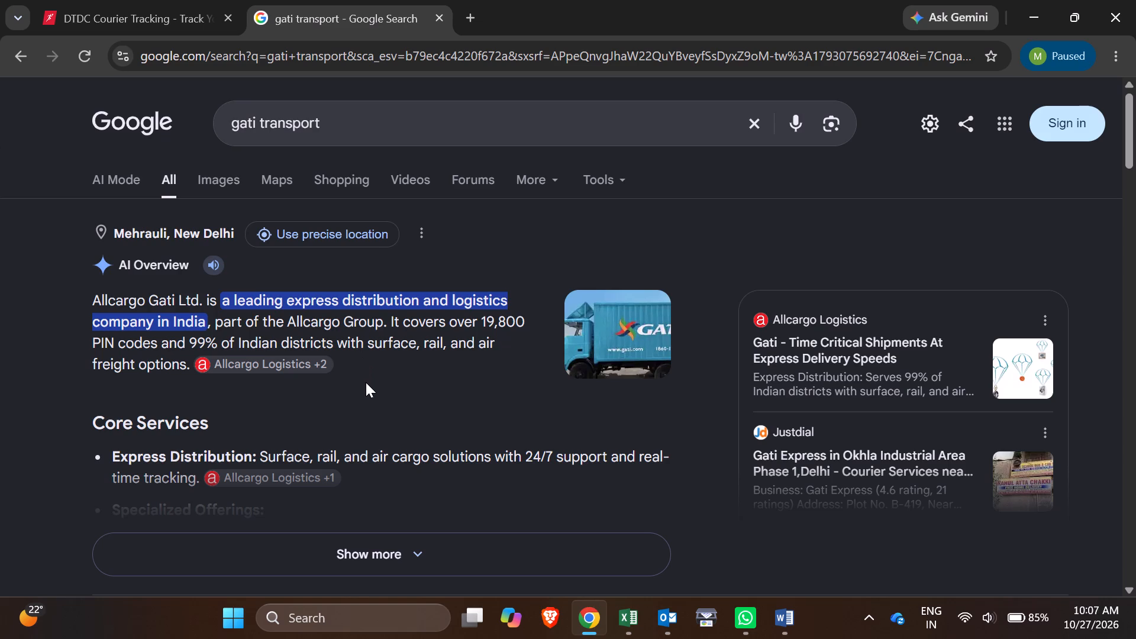
# Expand the AI Overview and open the gati.com result "Gati - Time Critical Shipments At Express Delivery Speeds".
pyautogui.scroll(-1, 366, 382)
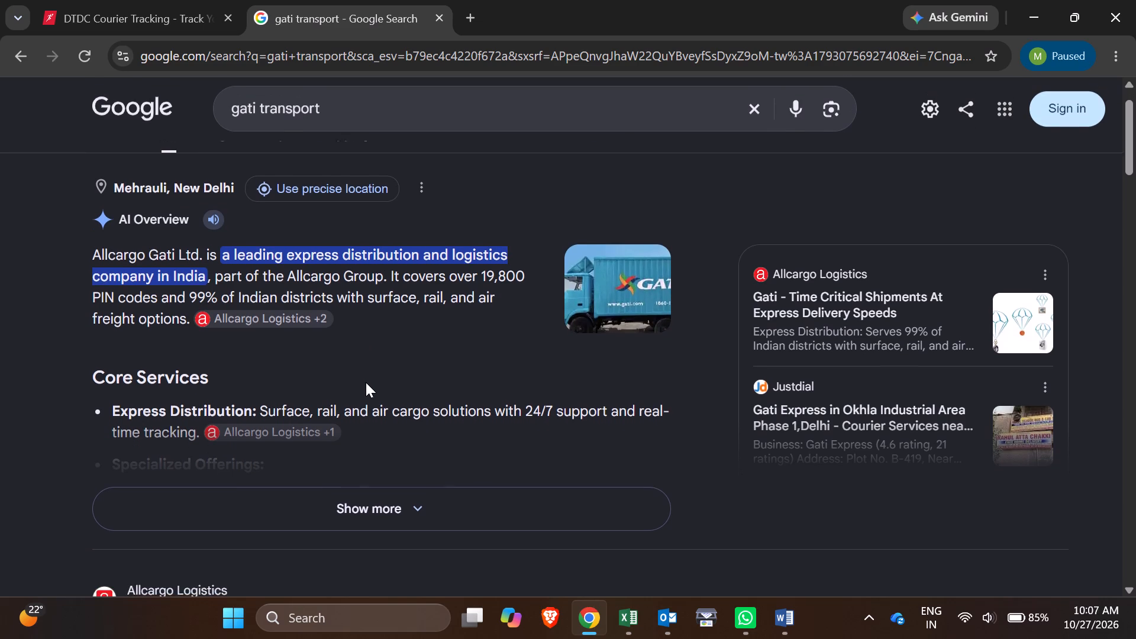
pyautogui.scroll(-1, 366, 382)
pyautogui.click(385, 502)
pyautogui.scroll(-1, 385, 502)
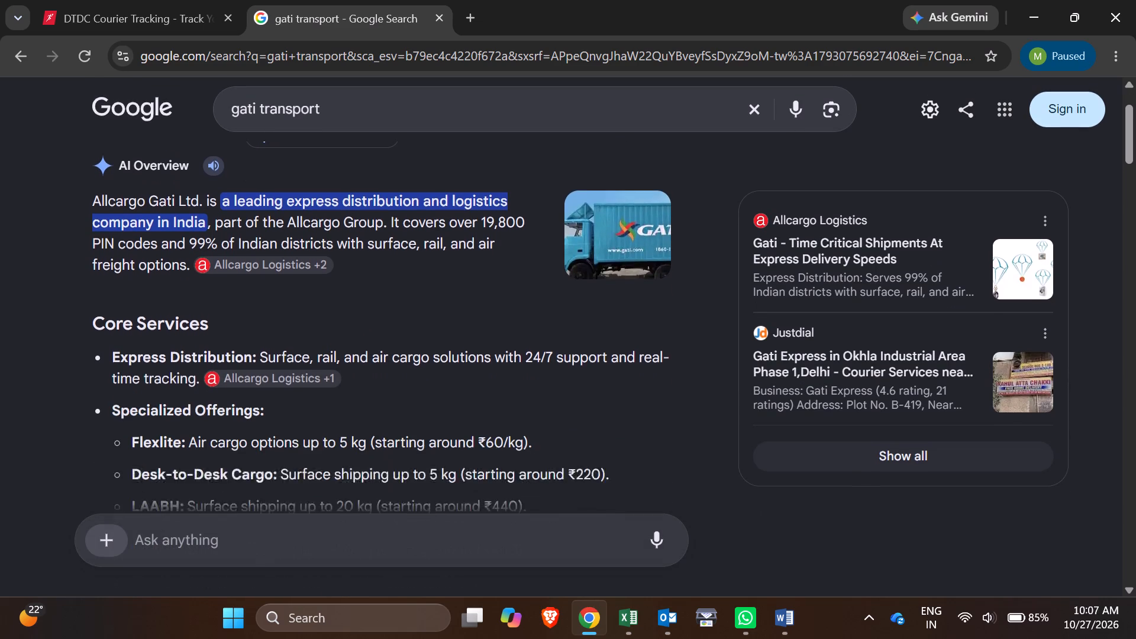
pyautogui.scroll(-7, 385, 502)
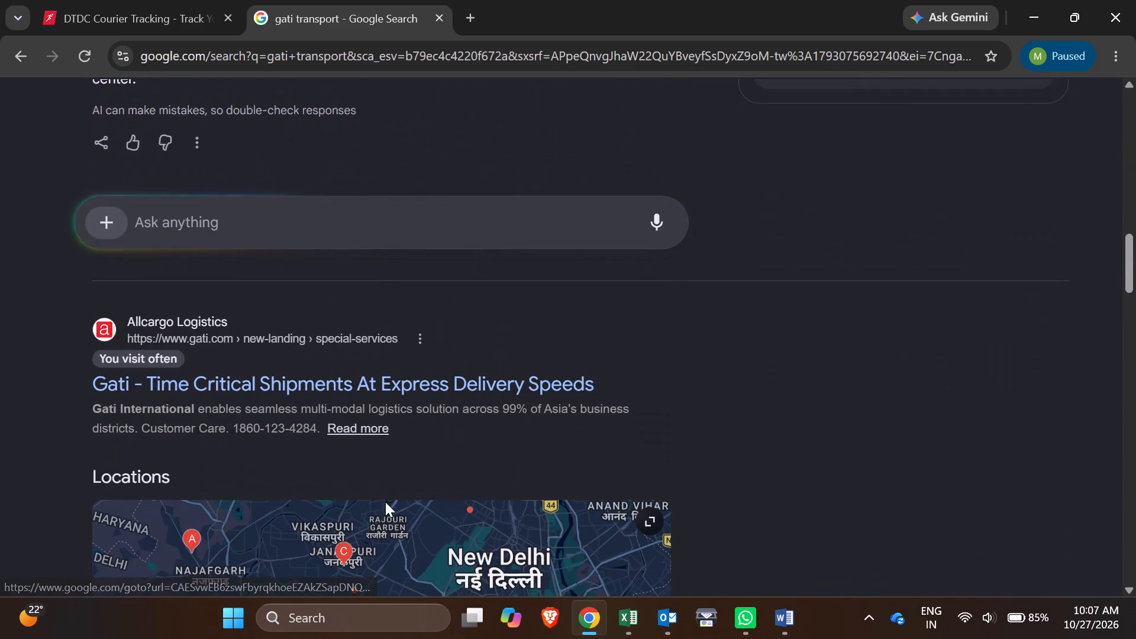
pyautogui.scroll(-1, 385, 502)
pyautogui.scroll(1, 277, 243)
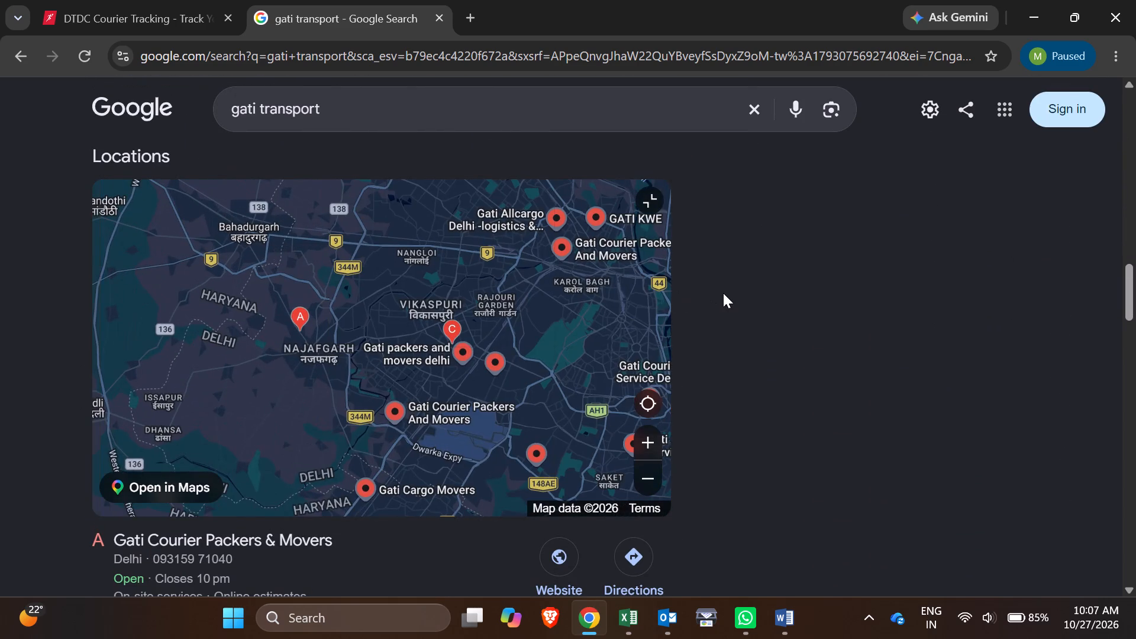
pyautogui.scroll(2, 723, 293)
pyautogui.click(287, 227)
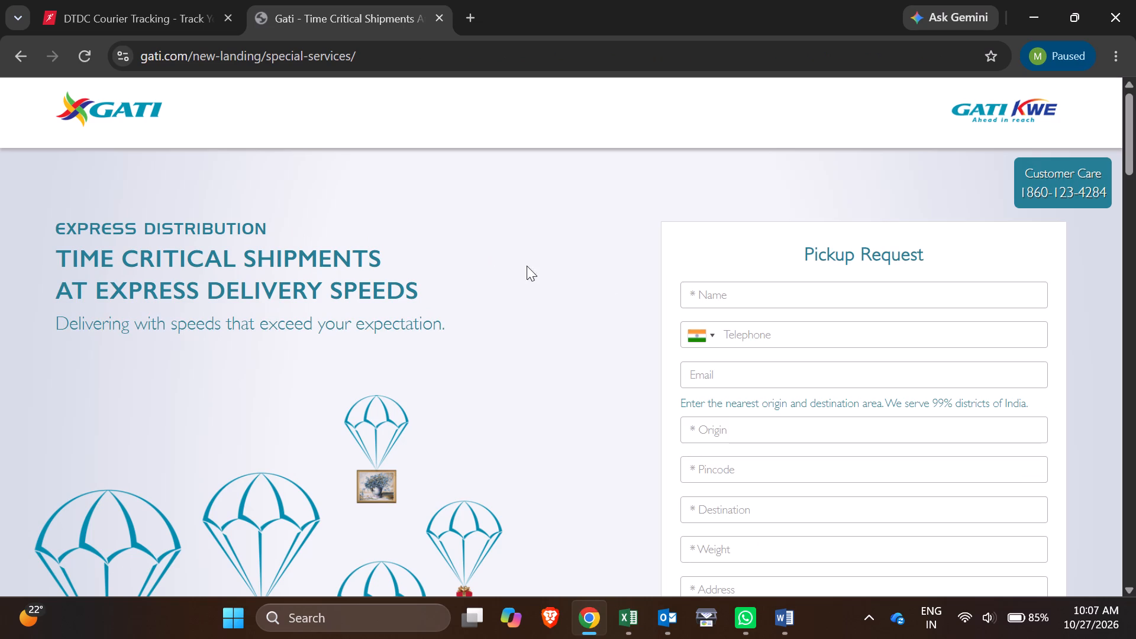
# Examine the Pickup Request form from the Name field through the pickup date to see which shipment details it asks for.
pyautogui.click(734, 301)
pyautogui.scroll(-2, 737, 291)
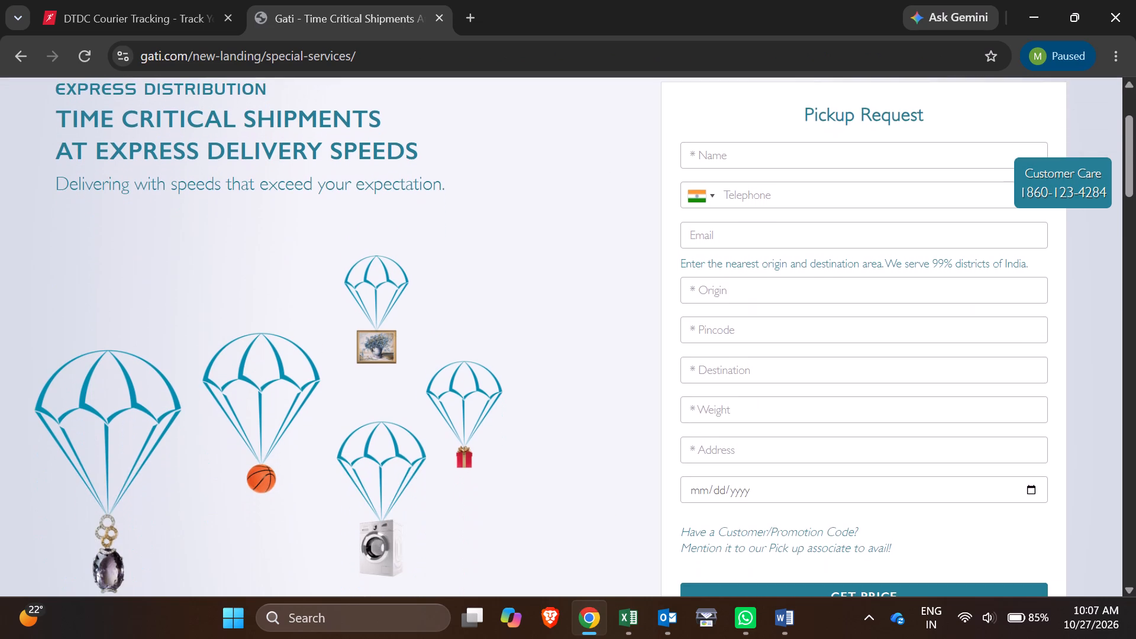
pyautogui.scroll(-4, 558, 488)
pyautogui.scroll(3, 558, 488)
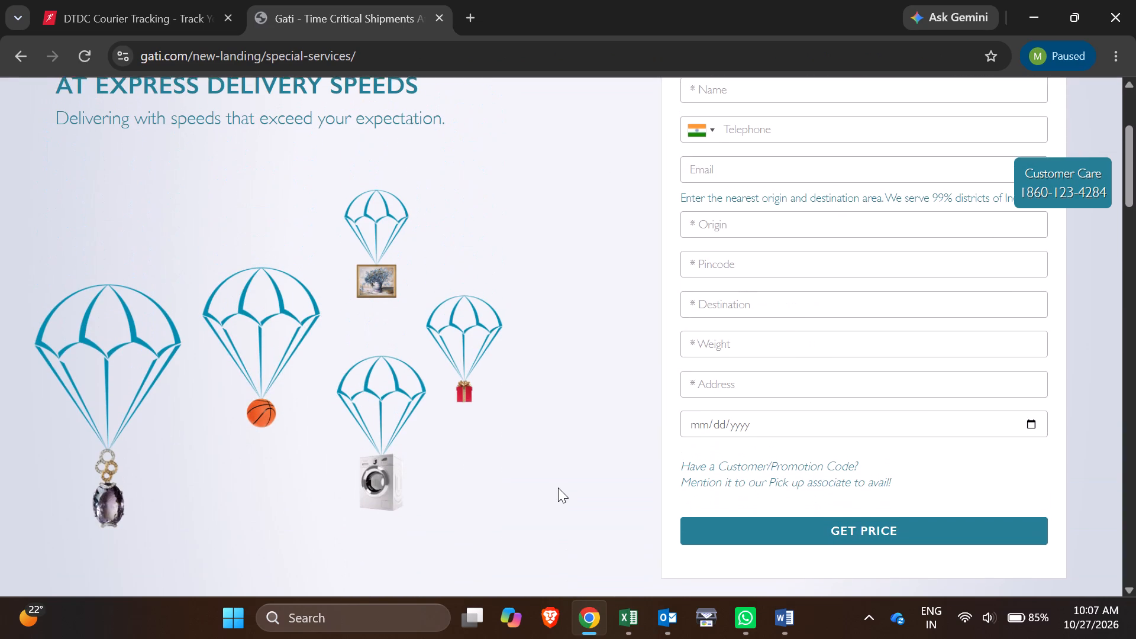
pyautogui.scroll(1, 806, 272)
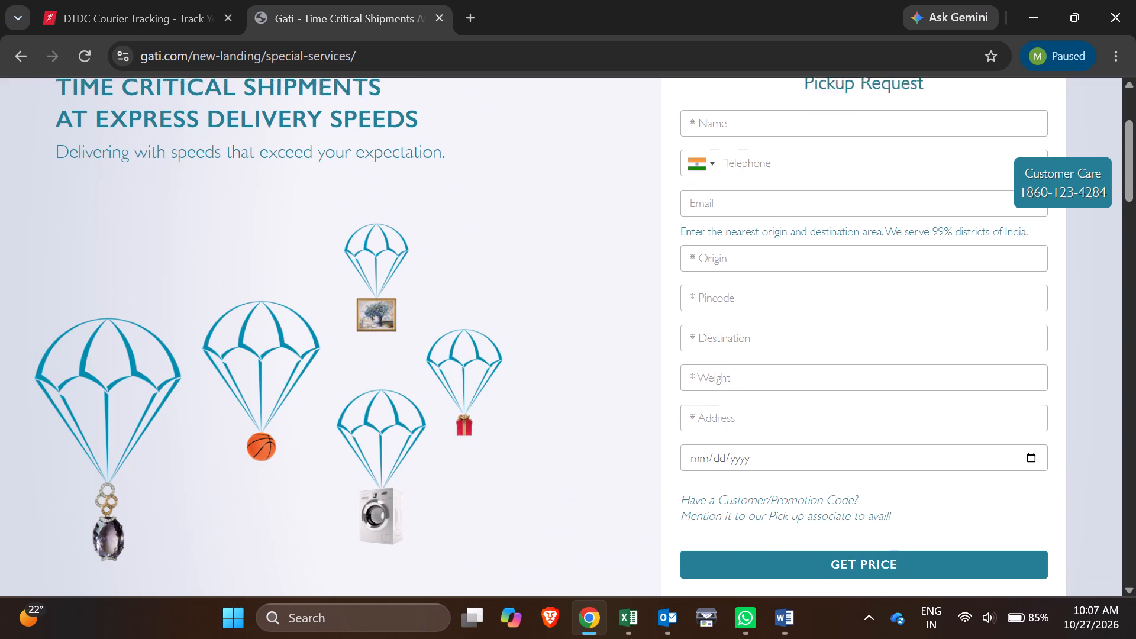
pyautogui.scroll(1, 806, 272)
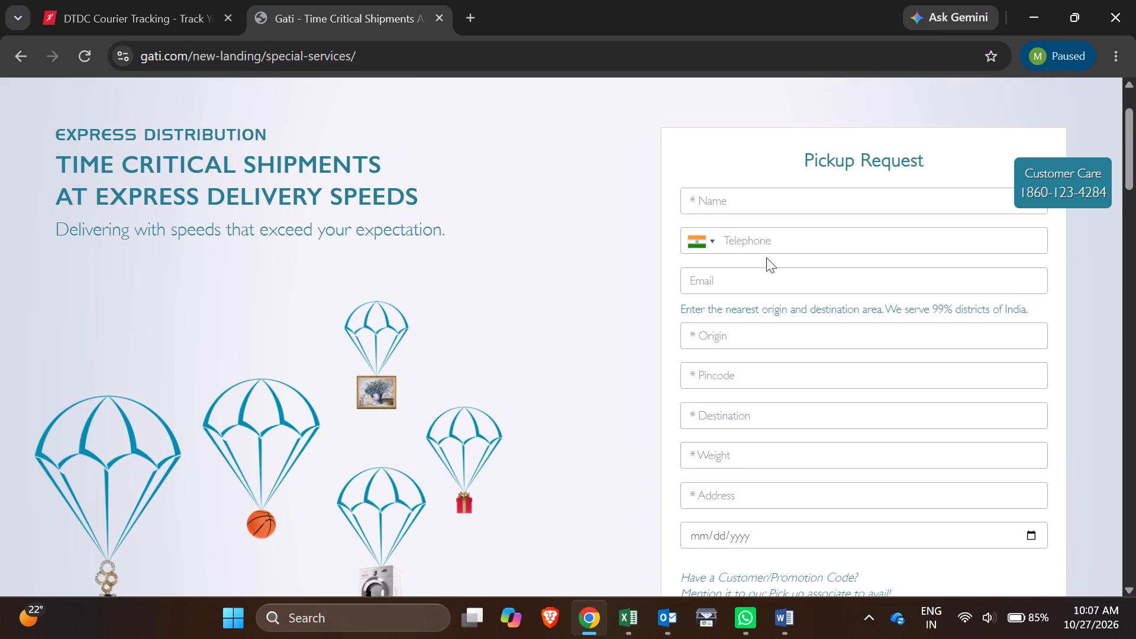
pyautogui.hotkey('alt', 'Tab')
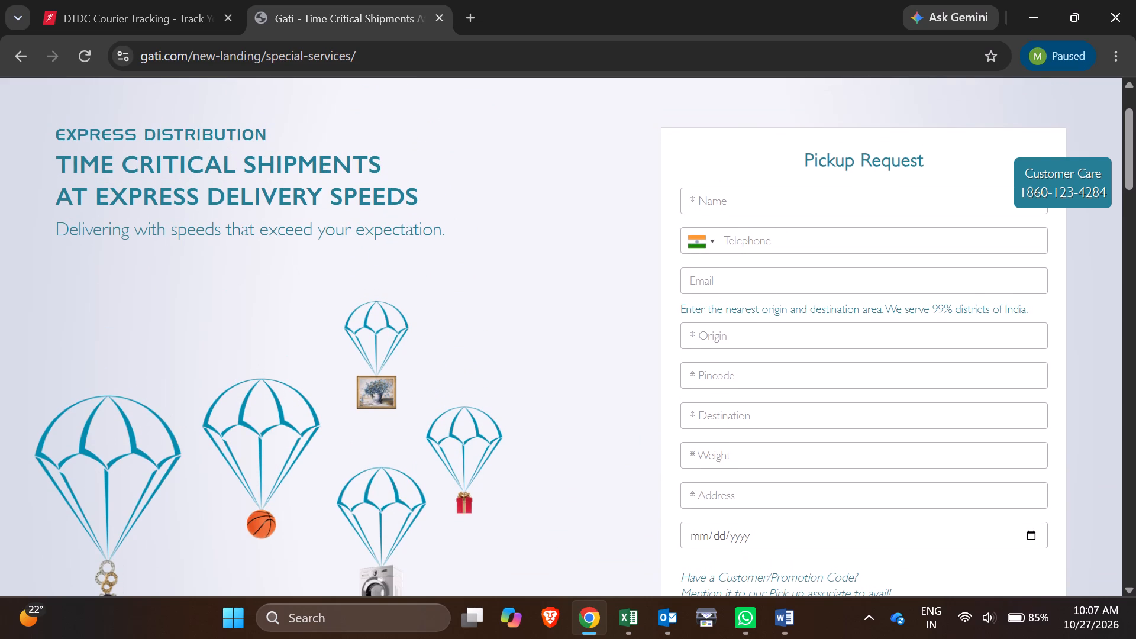
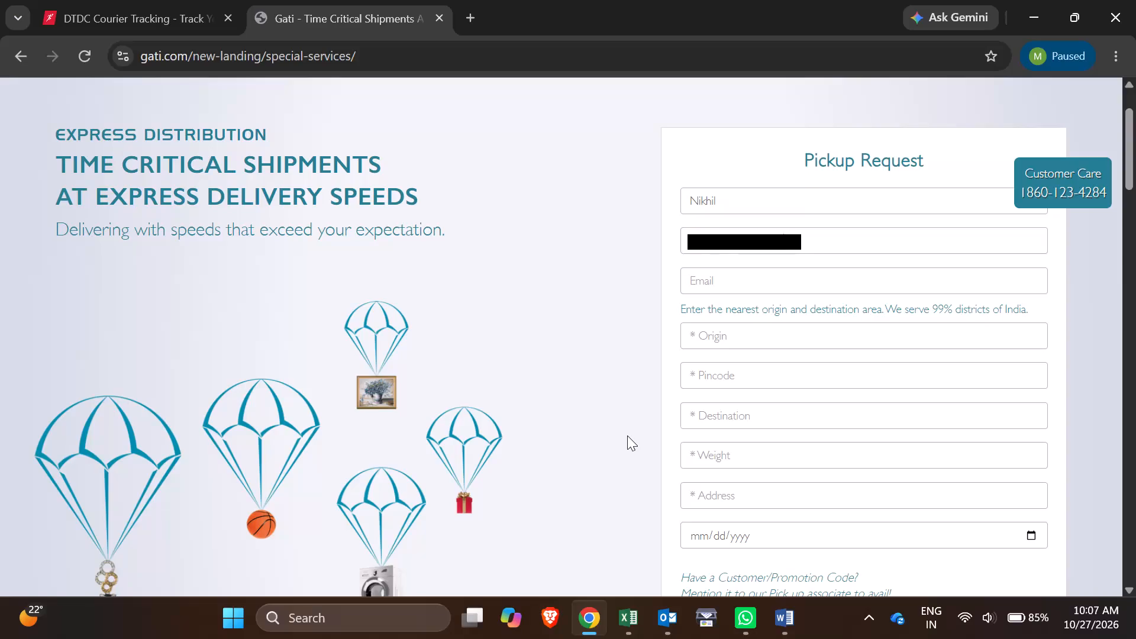
# Correct the phone number in the Pickup Request form by deleting the unwanted characters within it and at its start.
pyautogui.press('Left')
pyautogui.press('BackSpace')
pyautogui.press('Left')
pyautogui.press('Left')
pyautogui.press('Left')
pyautogui.press('Left')
pyautogui.press('Left')
pyautogui.press('BackSpace')
pyautogui.press('BackSpace')
pyautogui.press('BackSpace')
pyautogui.press('BackSpace')
pyautogui.press('BackSpace')
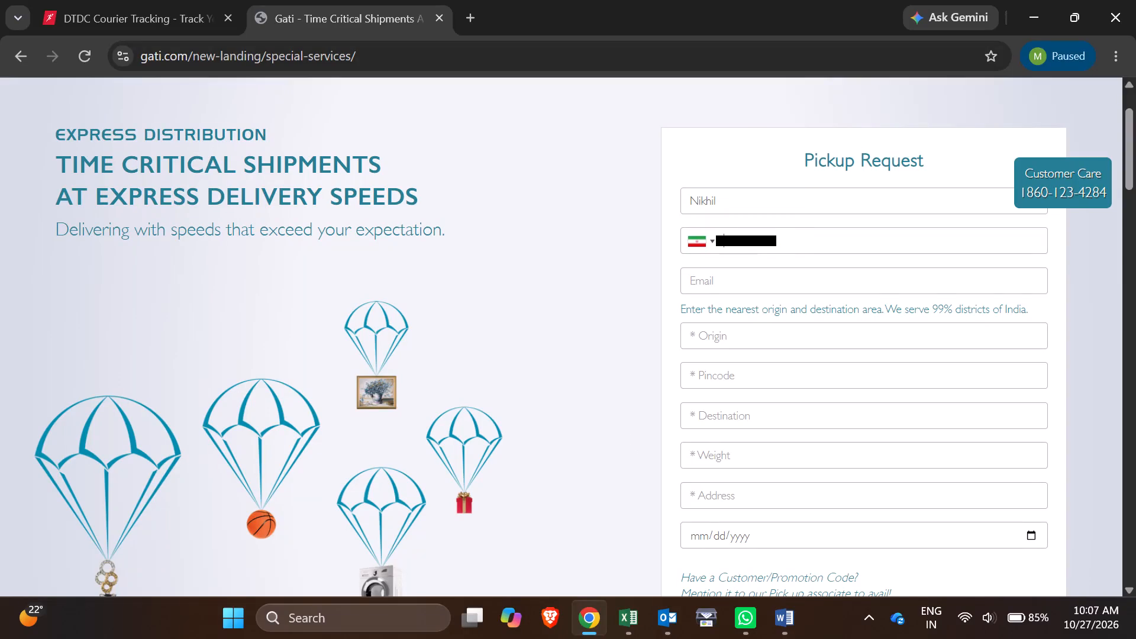
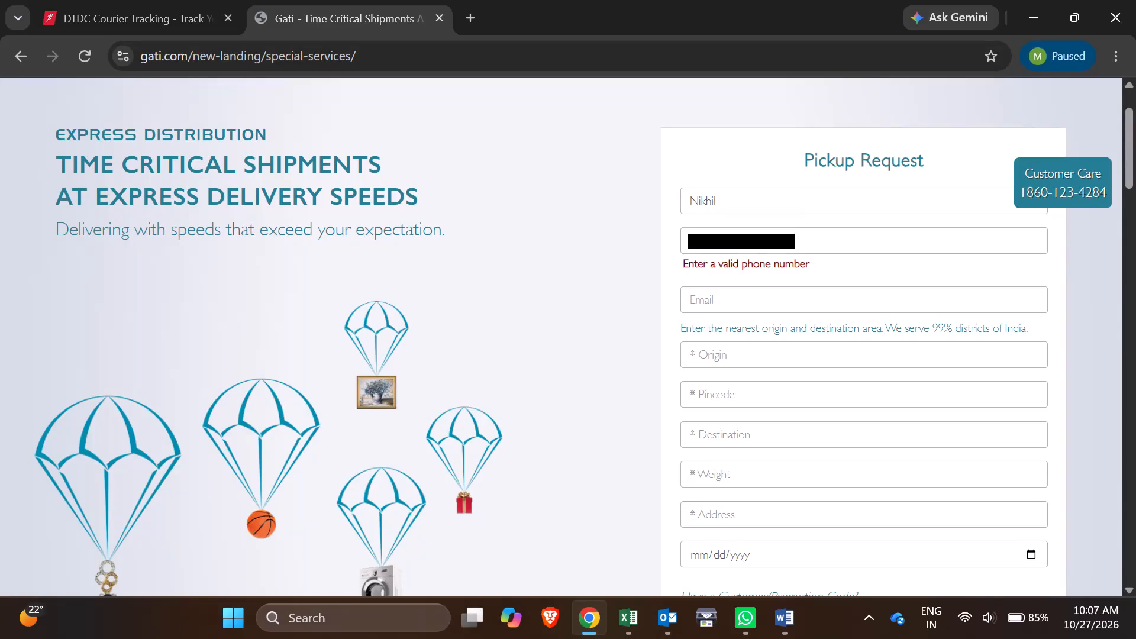
# Choose India (+91) as the country code for the phone number in the Pickup Request form.
pyautogui.moveTo(710, 237); pyautogui.dragTo(710, 245)
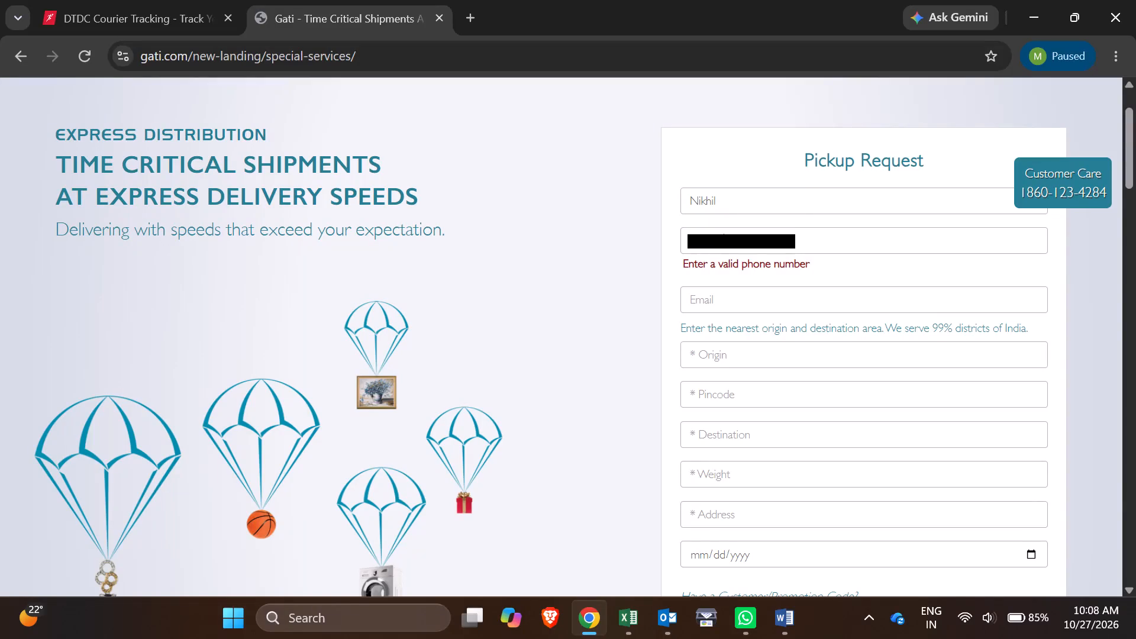
pyautogui.moveTo(710, 245); pyautogui.dragTo(711, 245)
pyautogui.click(702, 236)
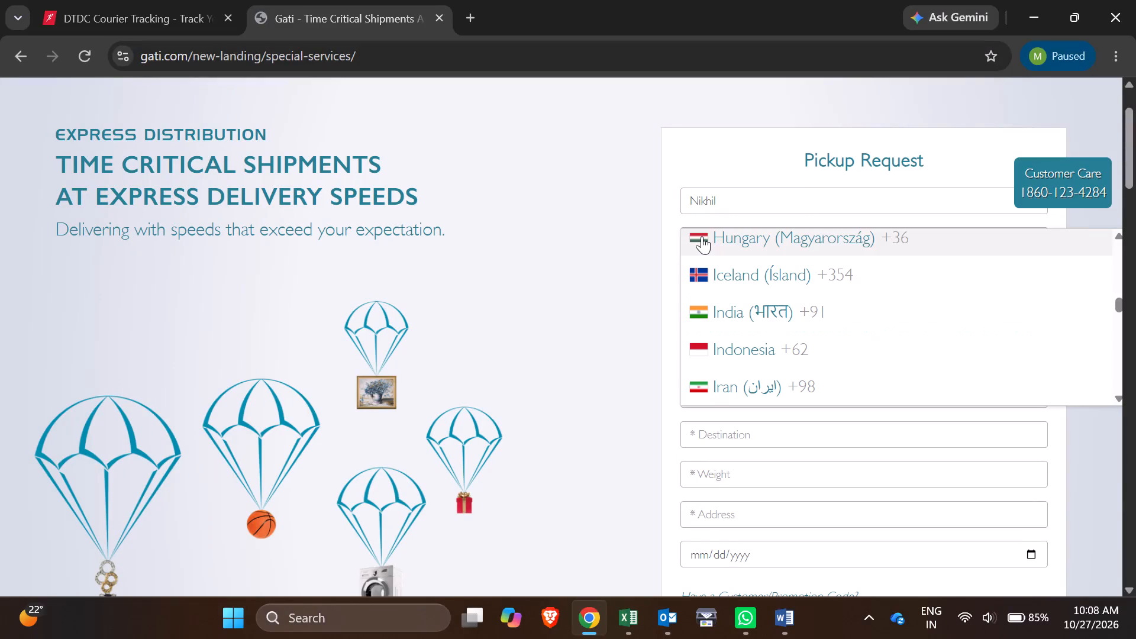
pyautogui.click(709, 311)
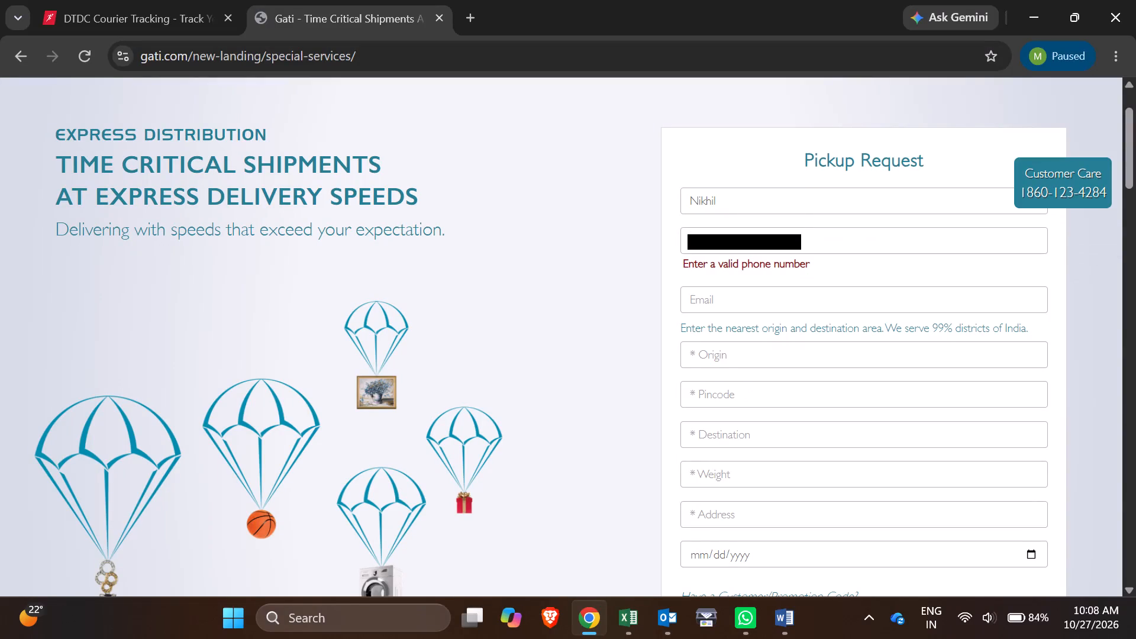
pyautogui.click(763, 301)
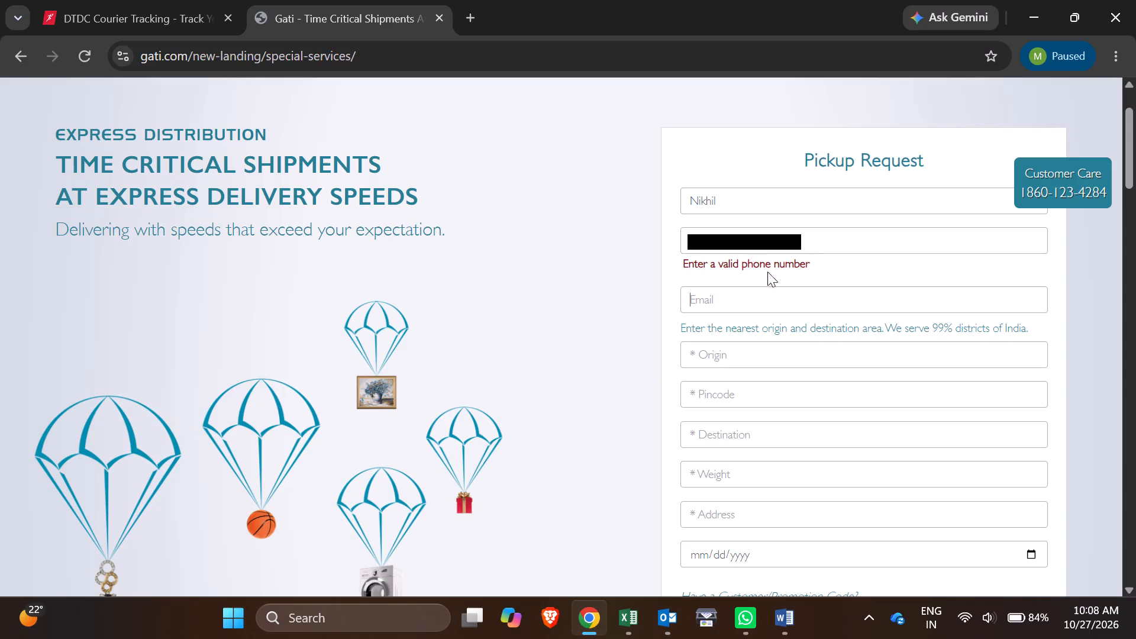
# Delete one more character from the phone number in the Pickup Request form and leave the field.
pyautogui.click(778, 239)
pyautogui.press('BackSpace')
pyautogui.click(774, 366)
pyautogui.click(759, 291)
# Open the Origin field of the Pickup Request form for entry.
pyautogui.click(743, 355)
pyautogui.scroll(-2, 743, 355)
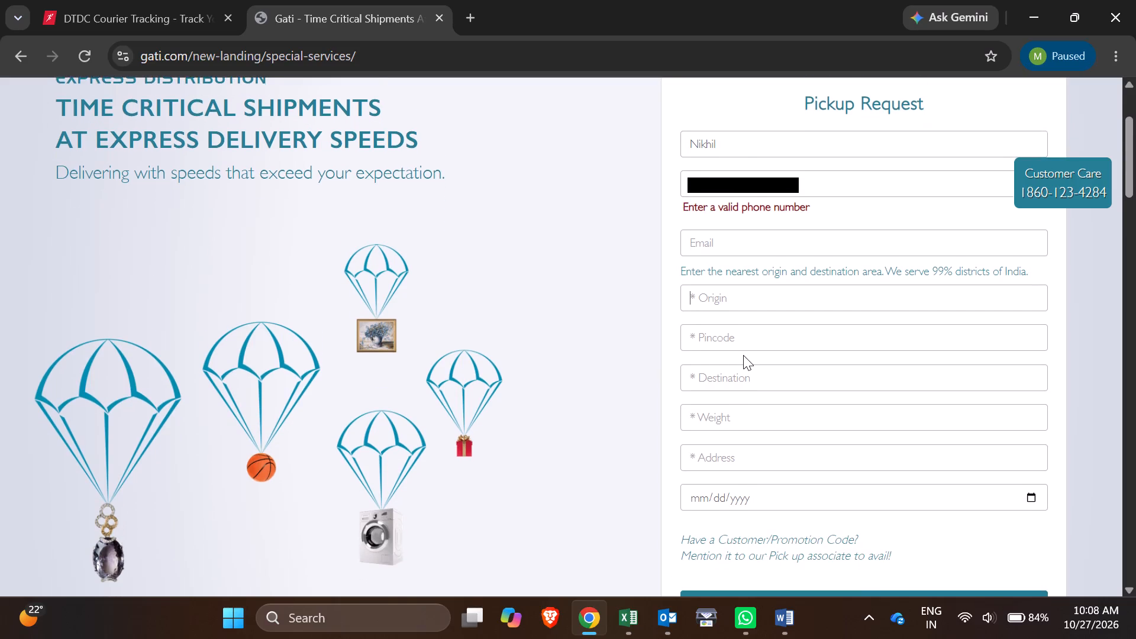
pyautogui.scroll(-1, 743, 355)
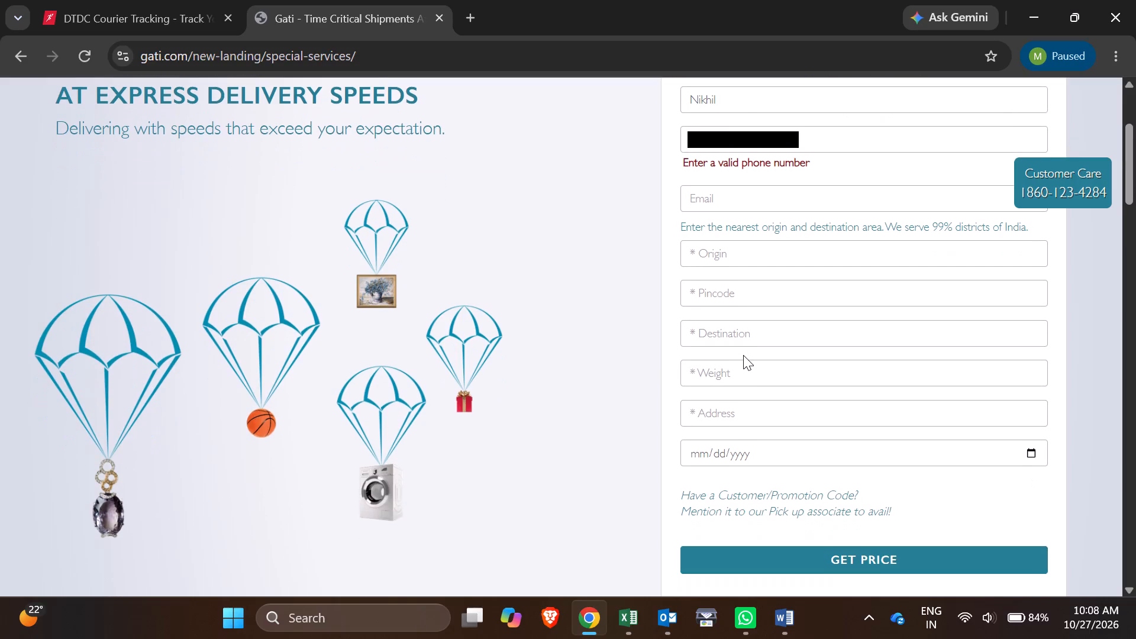
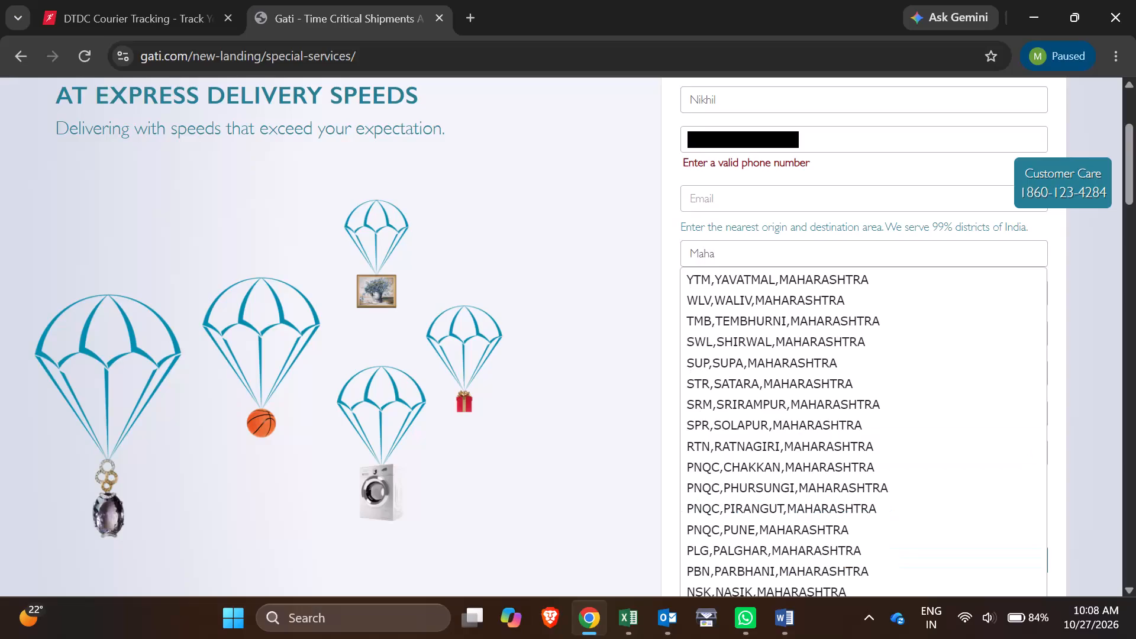
# Extend the origin search text to "Maharas" in the Pickup Request form.
pyautogui.write('ras')
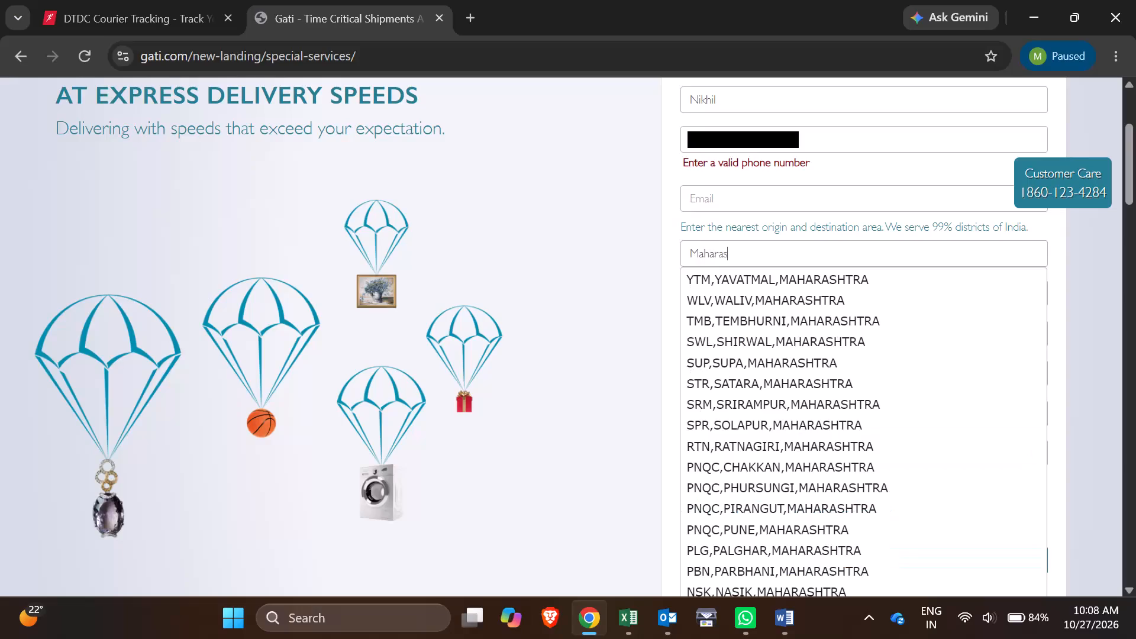
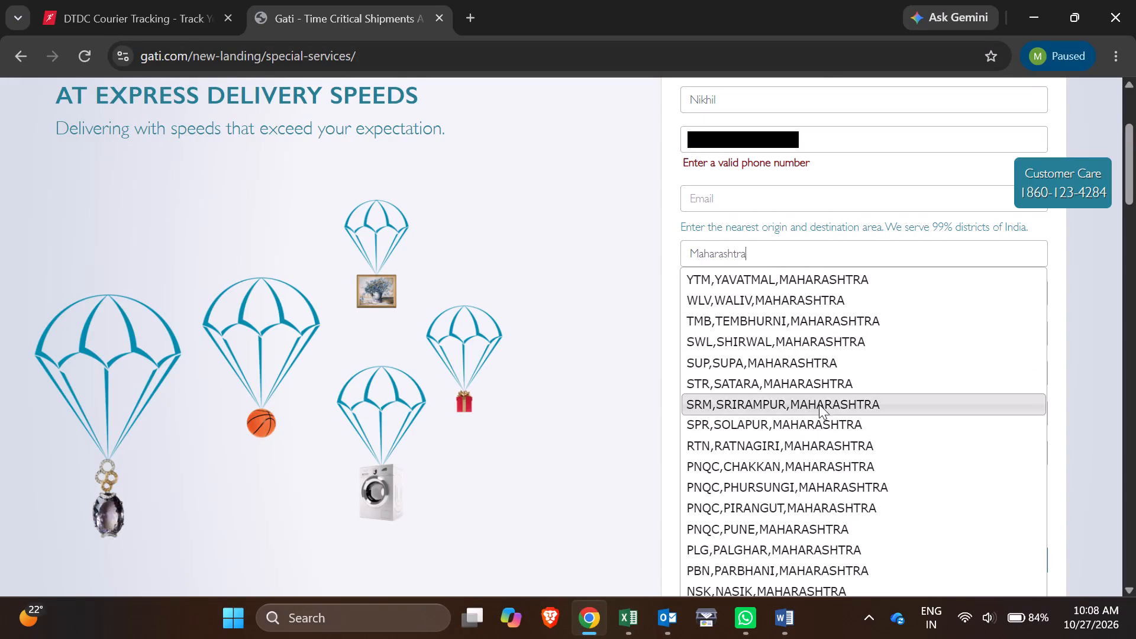
# Look through the Maharashtra origin suggestions in the Pickup Request form for a Mumbai area.
pyautogui.scroll(-5, 819, 421)
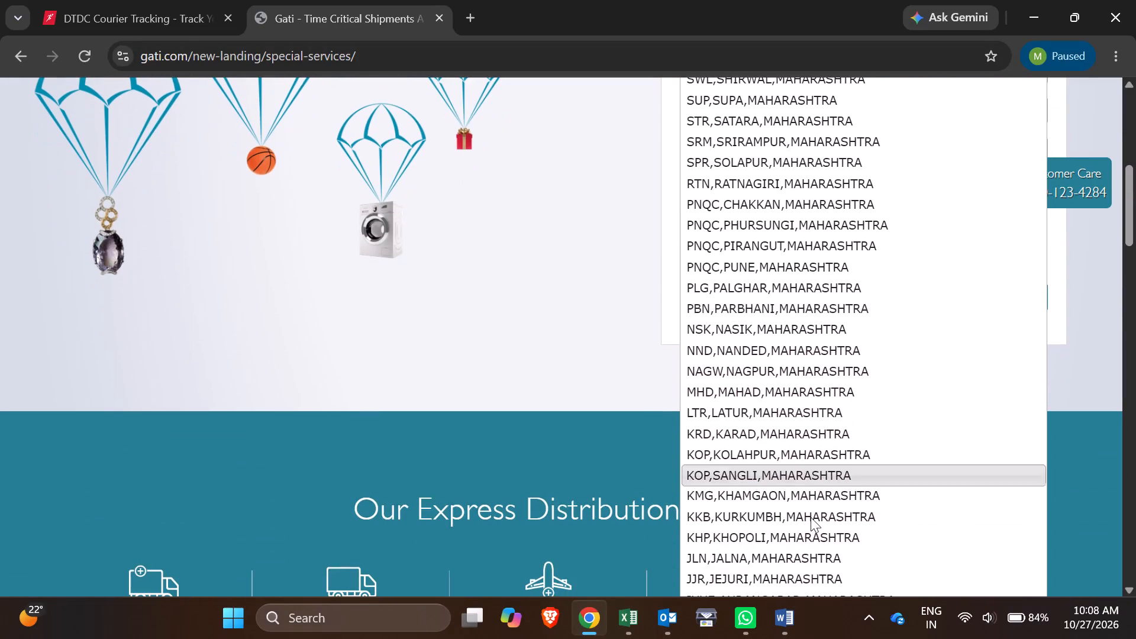
pyautogui.scroll(-2, 811, 550)
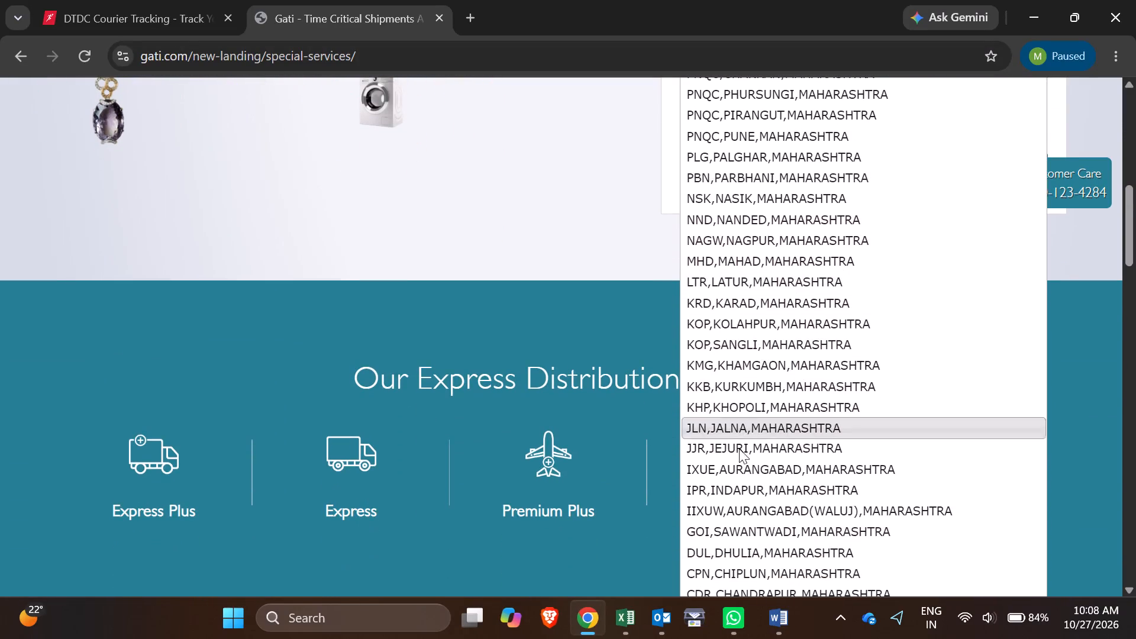
pyautogui.scroll(-1, 772, 504)
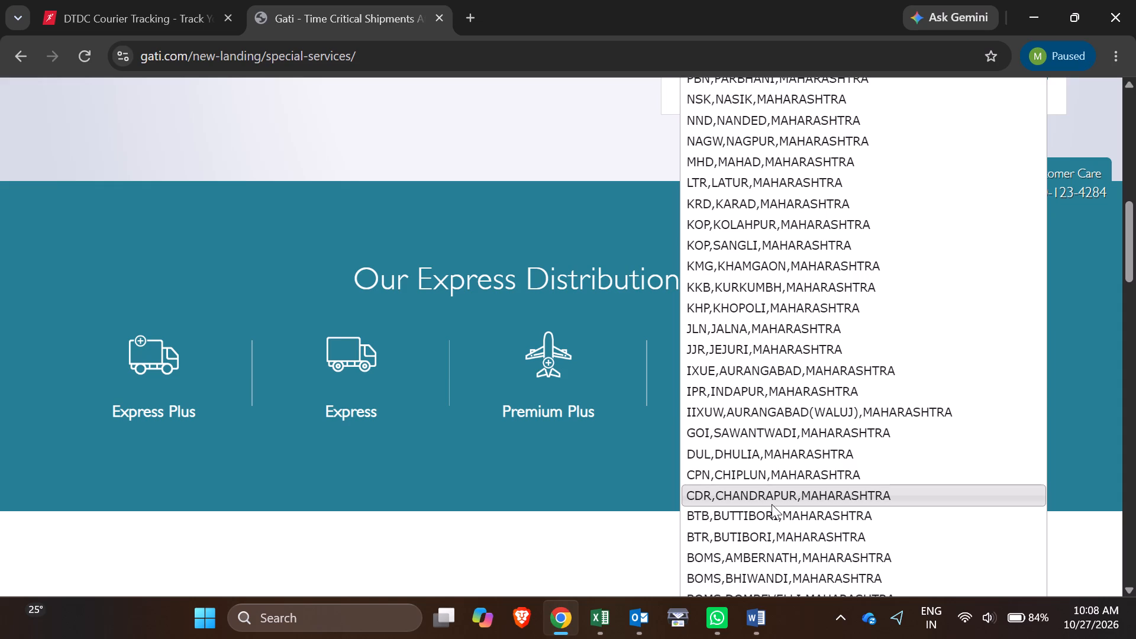
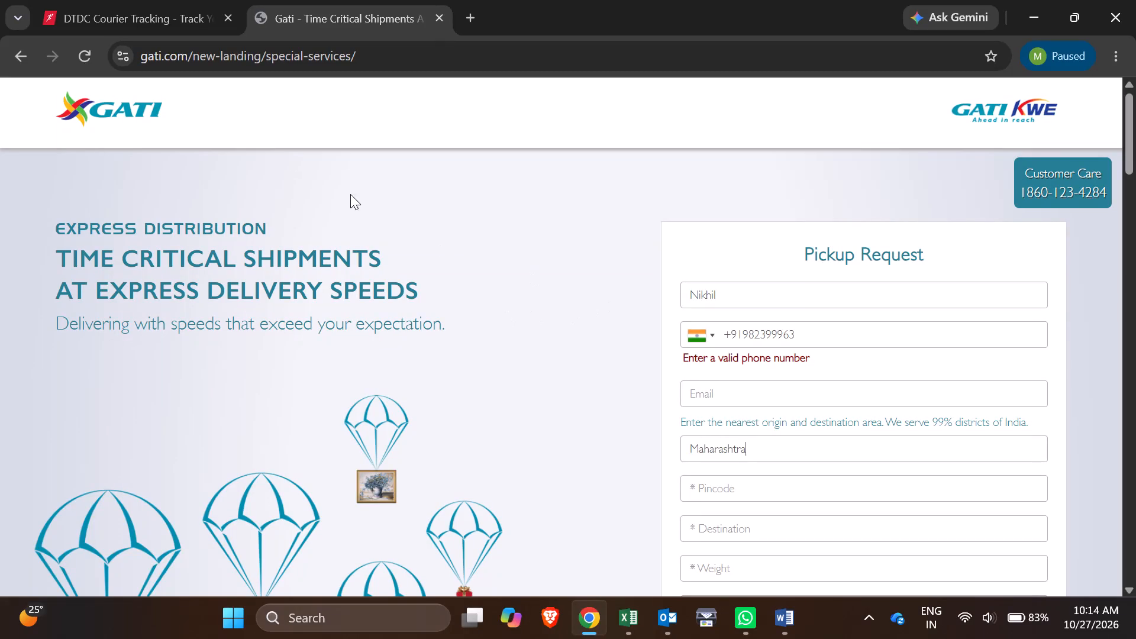
# Look over the Pickup Request form from the phone number through pincode, destination, weight, address and pickup date to check what remains to fill.
pyautogui.click(809, 335)
pyautogui.hscroll(-6, 809, 335)
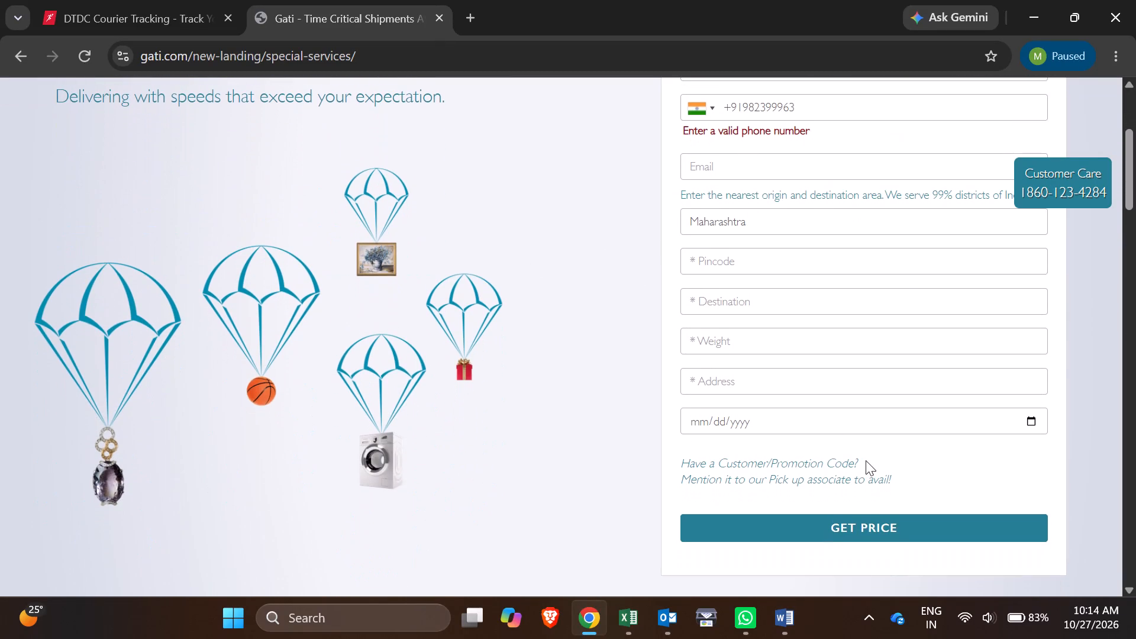
pyautogui.hscroll(2, 866, 460)
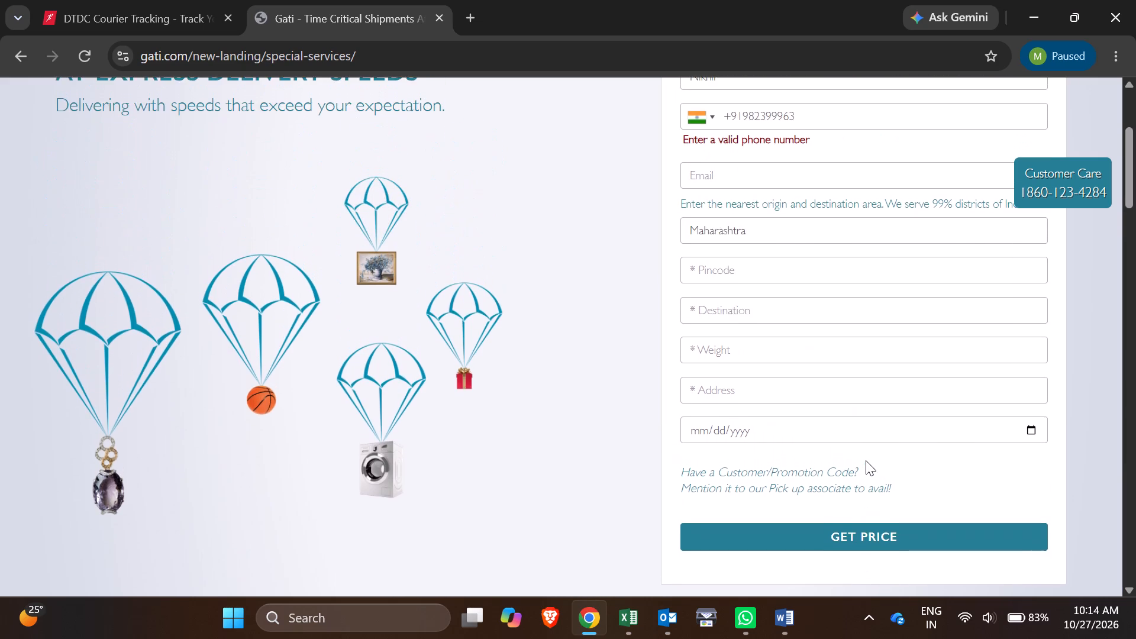
pyautogui.scroll(6, 866, 460)
pyautogui.scroll(-1, 774, 410)
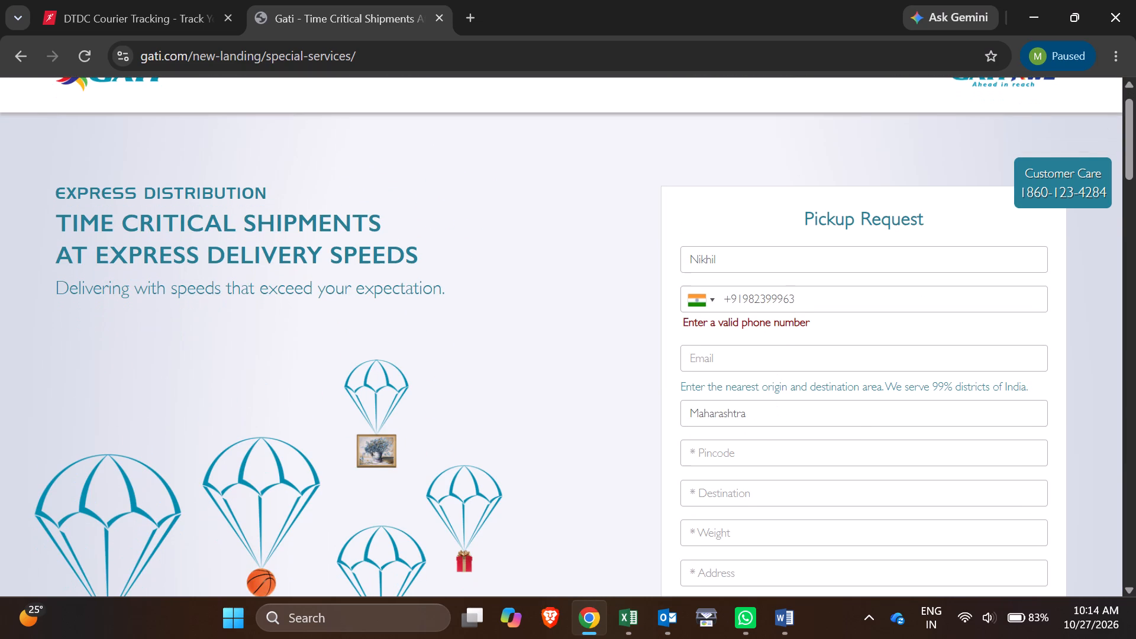
pyautogui.click(760, 457)
pyautogui.scroll(-1, 708, 338)
# Switch from the Gati pickup form in Chrome to another open window.
pyautogui.hotkey('alt', 'Tab')
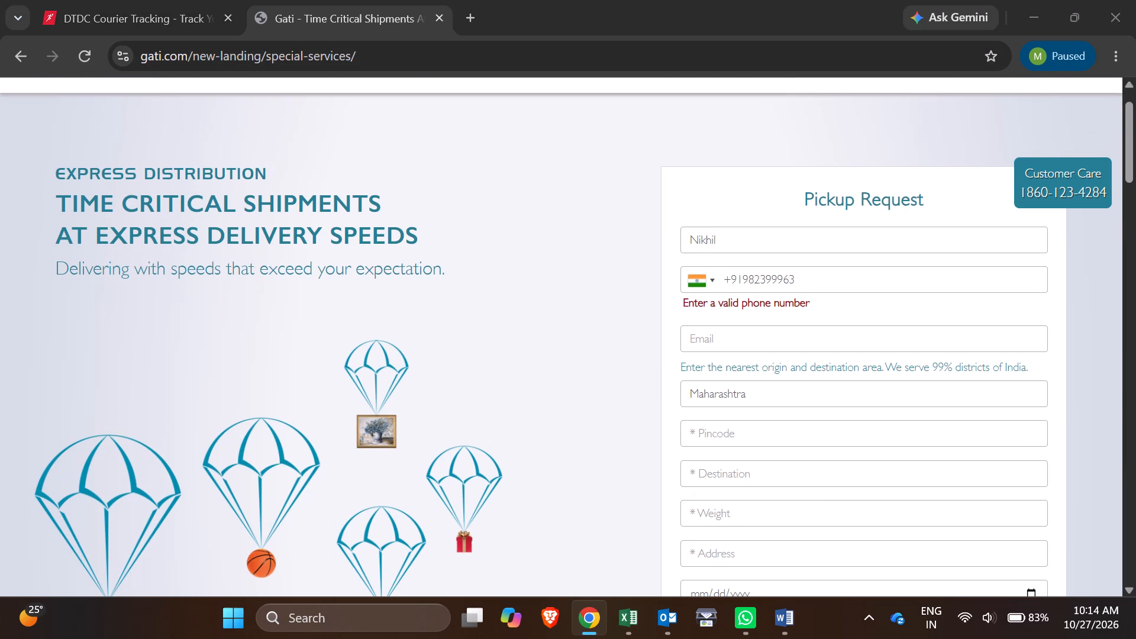
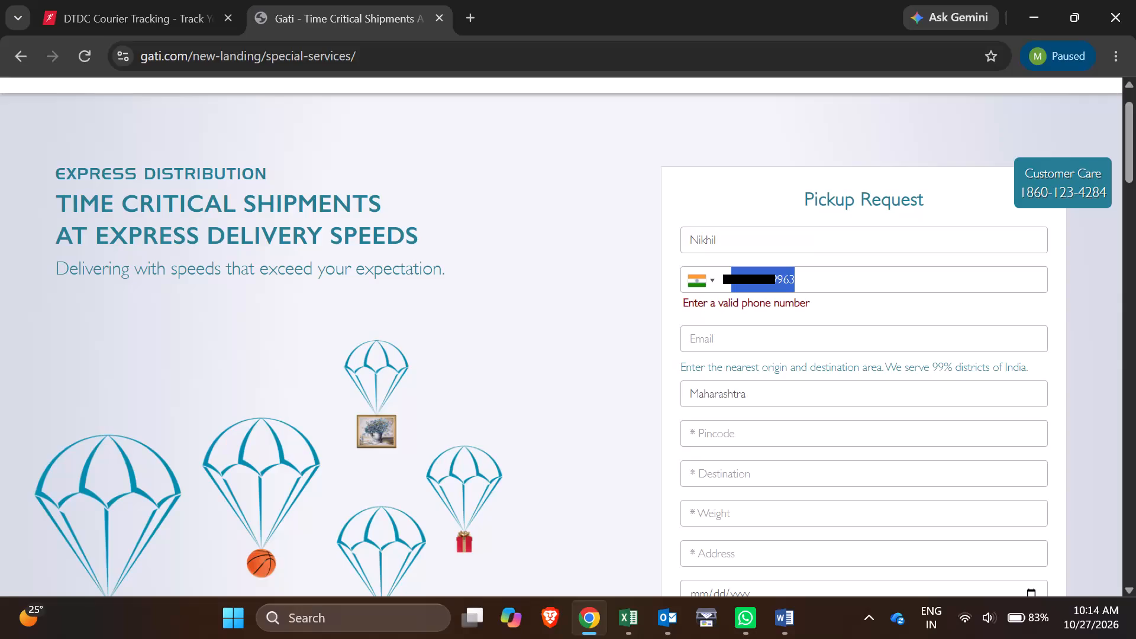
# Replace the phone number in the Pickup Request form with the copied contact number and delete the extra character within it.
pyautogui.hotkey('ctrl', 'v')
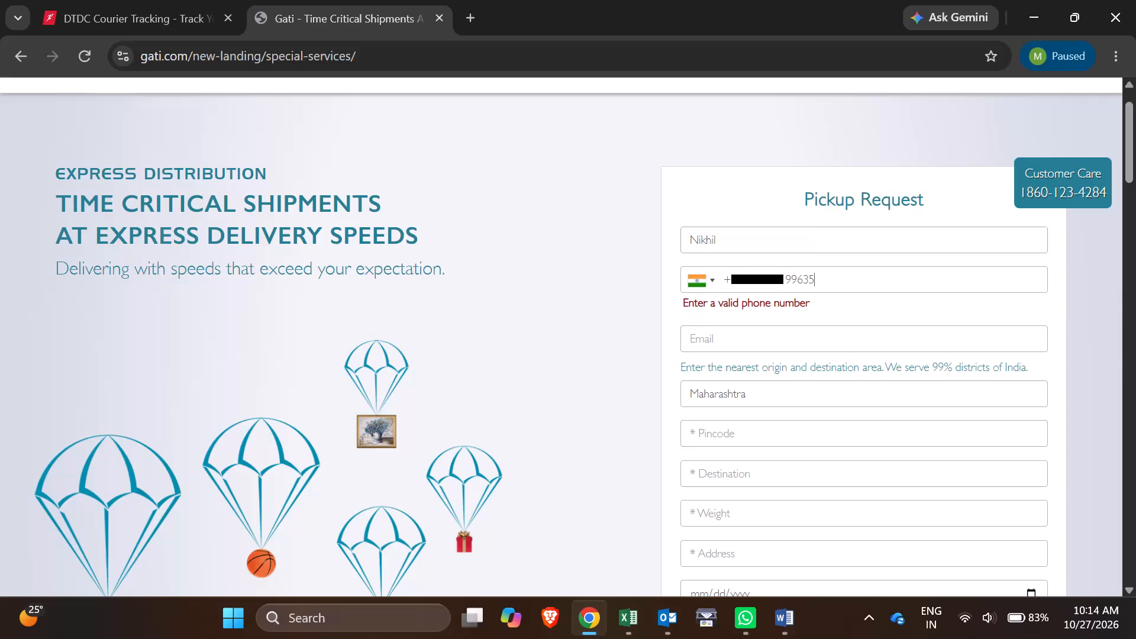
pyautogui.click(785, 277)
pyautogui.press('BackSpace')
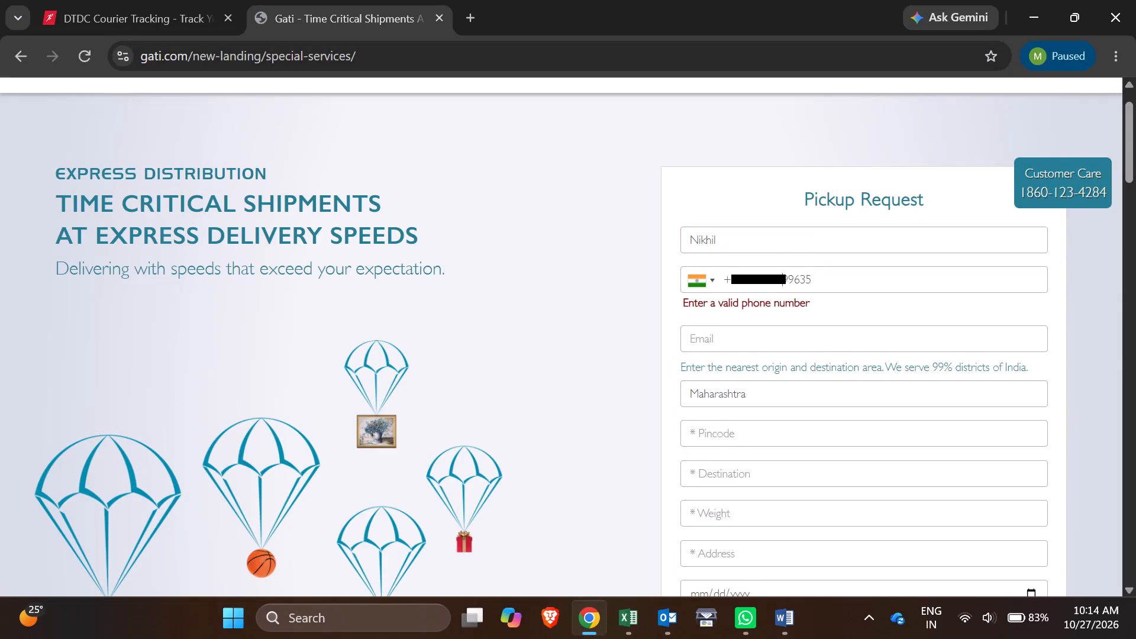
pyautogui.click(759, 344)
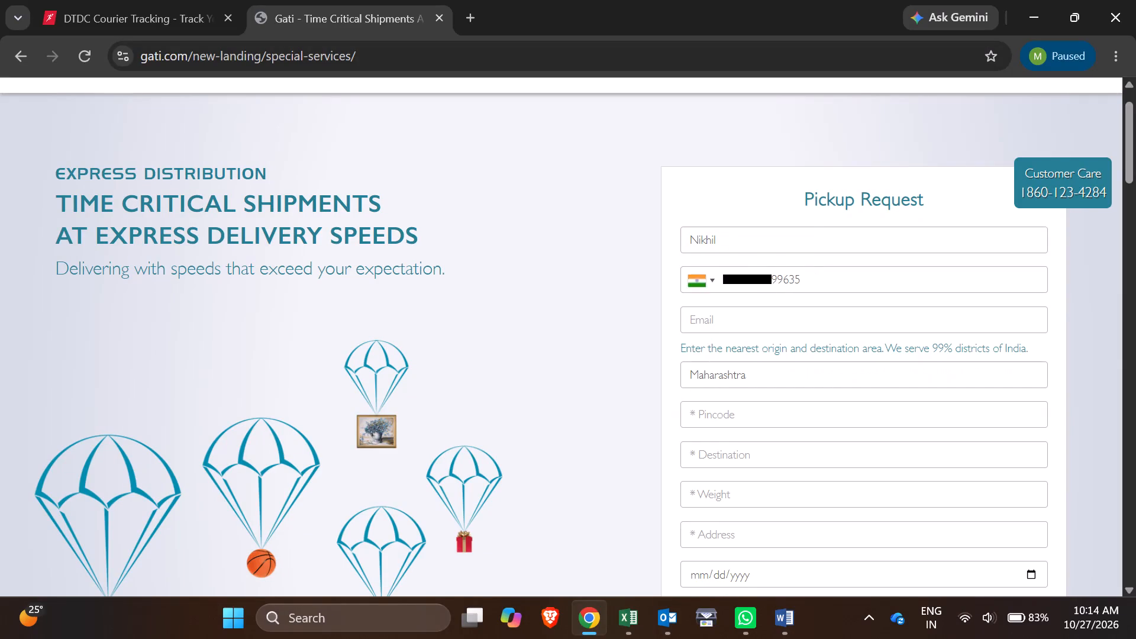
# Make the Pincode field of the pickup form active and switch to the WhatsApp window.
pyautogui.click(747, 375)
pyautogui.click(740, 401)
pyautogui.hotkey('alt', 'Tab')
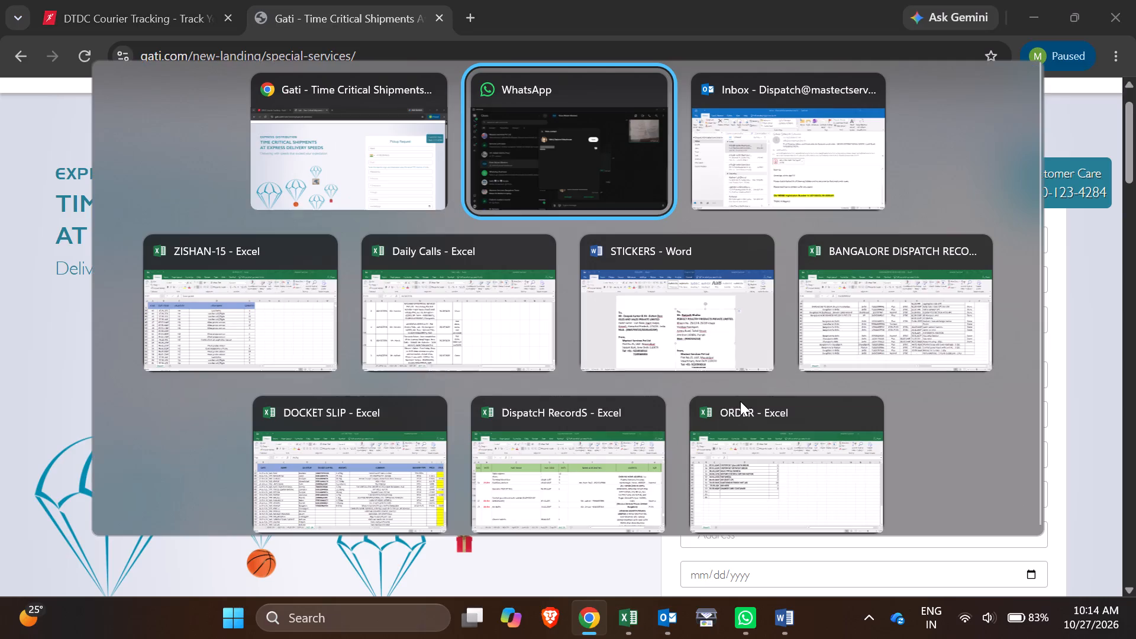
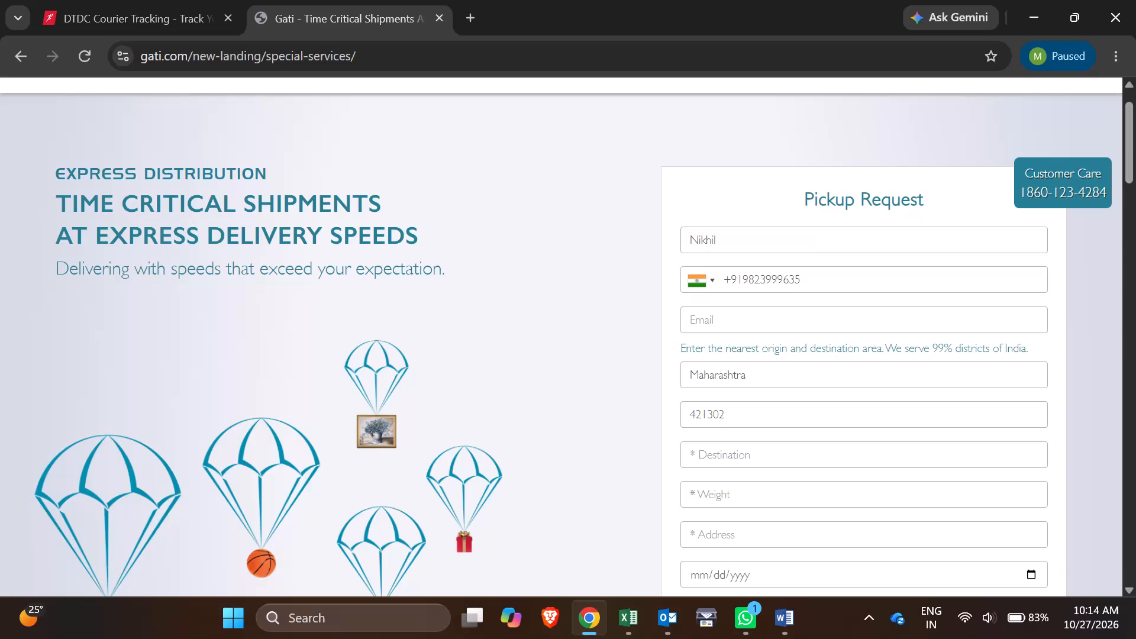
# Delete the extra trailing character from the origin pincode in the Pickup Request form.
pyautogui.press('BackSpace')
# Pass over the empty Destination field, make the Weight field of the pickup form active and switch to the WhatsApp window.
pyautogui.click(743, 453)
pyautogui.scroll(-1, 743, 453)
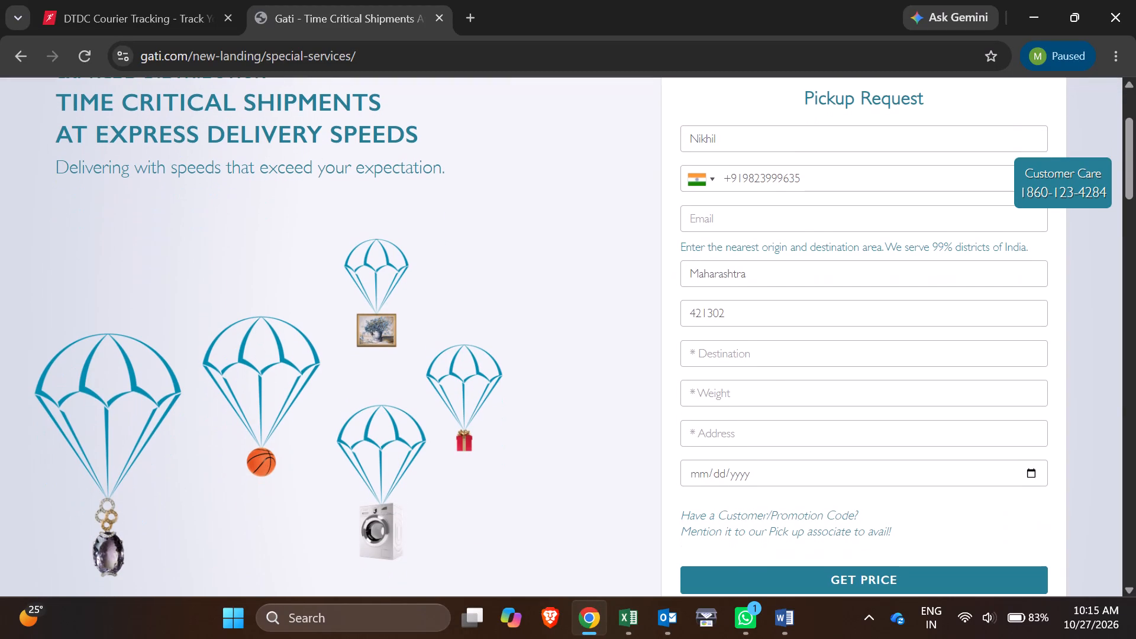
pyautogui.click(789, 358)
pyautogui.scroll(-1, 789, 358)
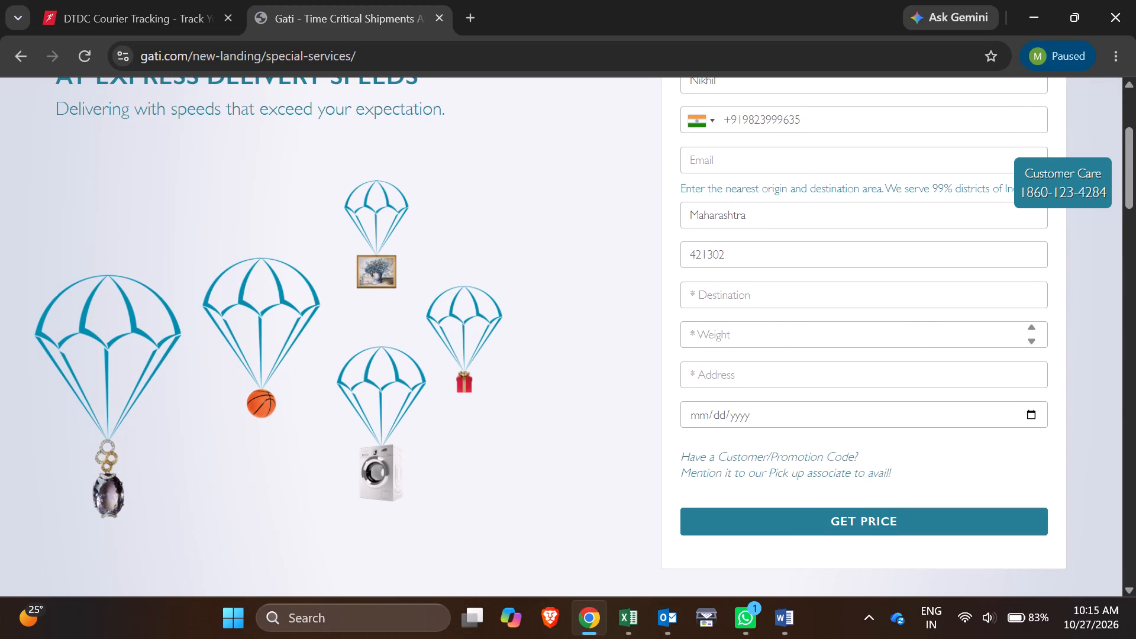
pyautogui.click(873, 341)
pyautogui.hotkey('alt', 'Tab')
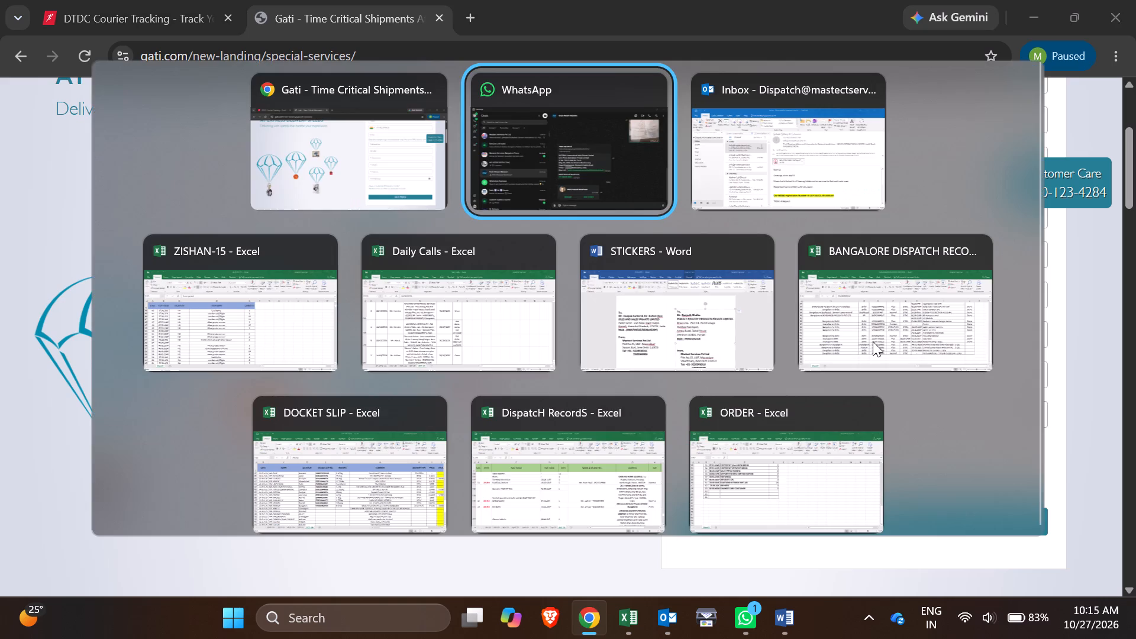
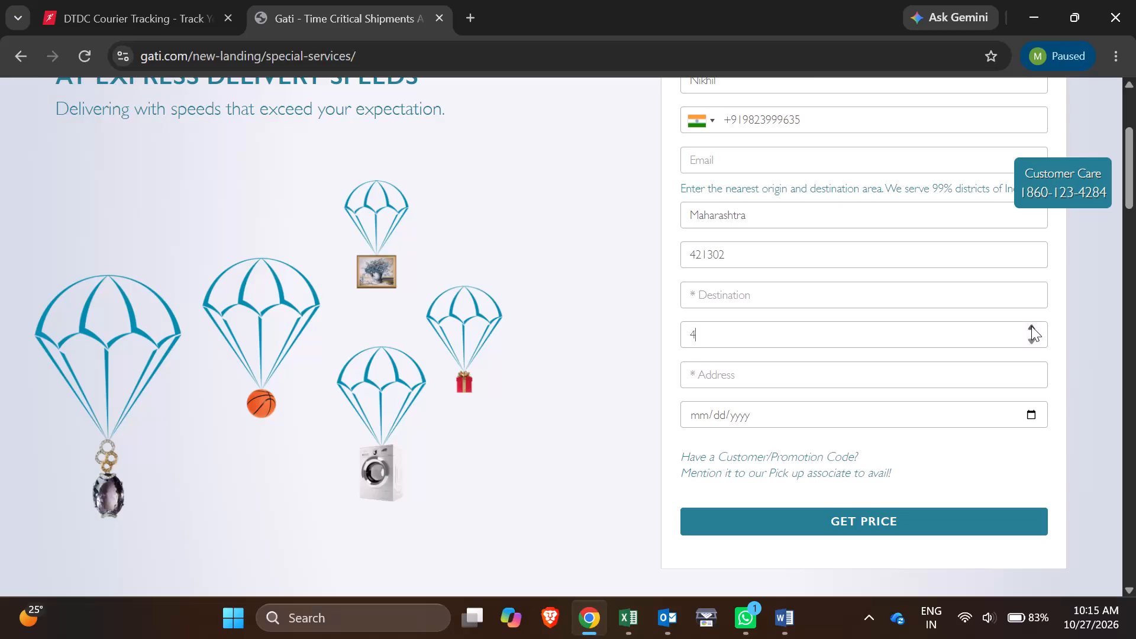
# Raise the shipment weight in the Pickup Request form to 13.
pyautogui.tripleClick(1031, 326)
pyautogui.doubleClick(1031, 326)
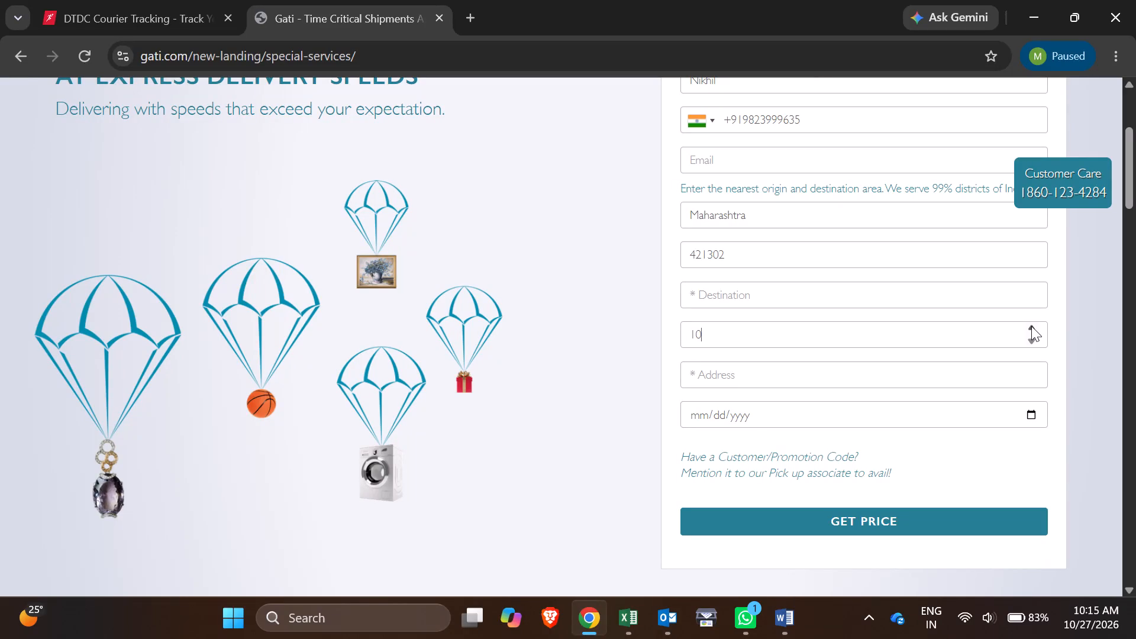
pyautogui.click(1031, 326)
pyautogui.doubleClick(1031, 326)
# Make the empty Address field of the Pickup Request form active for entry.
pyautogui.click(931, 375)
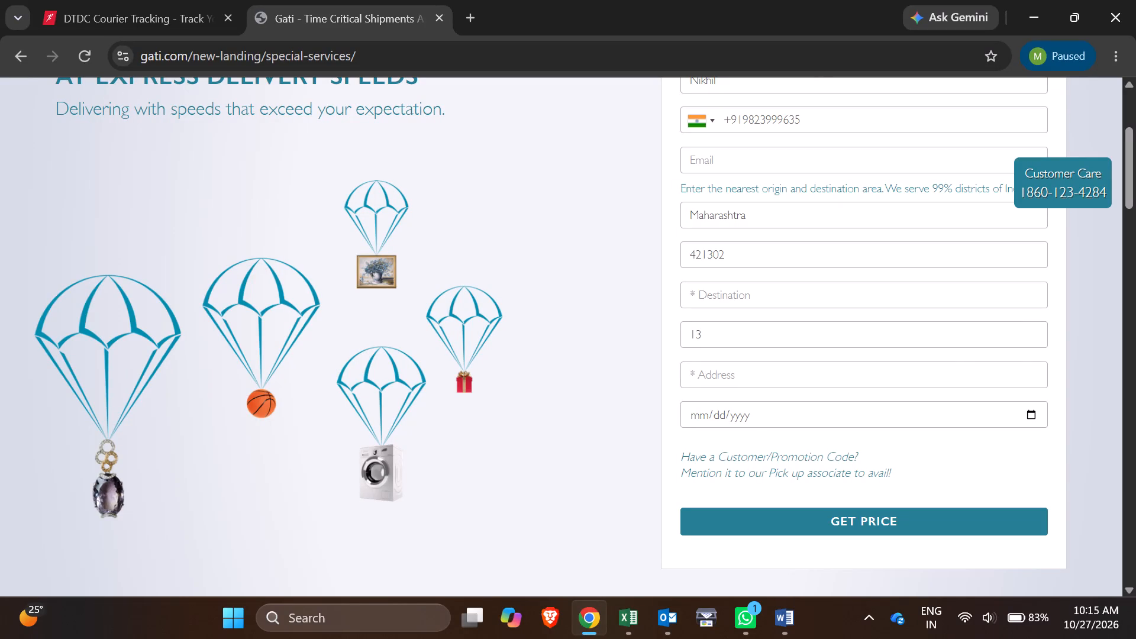
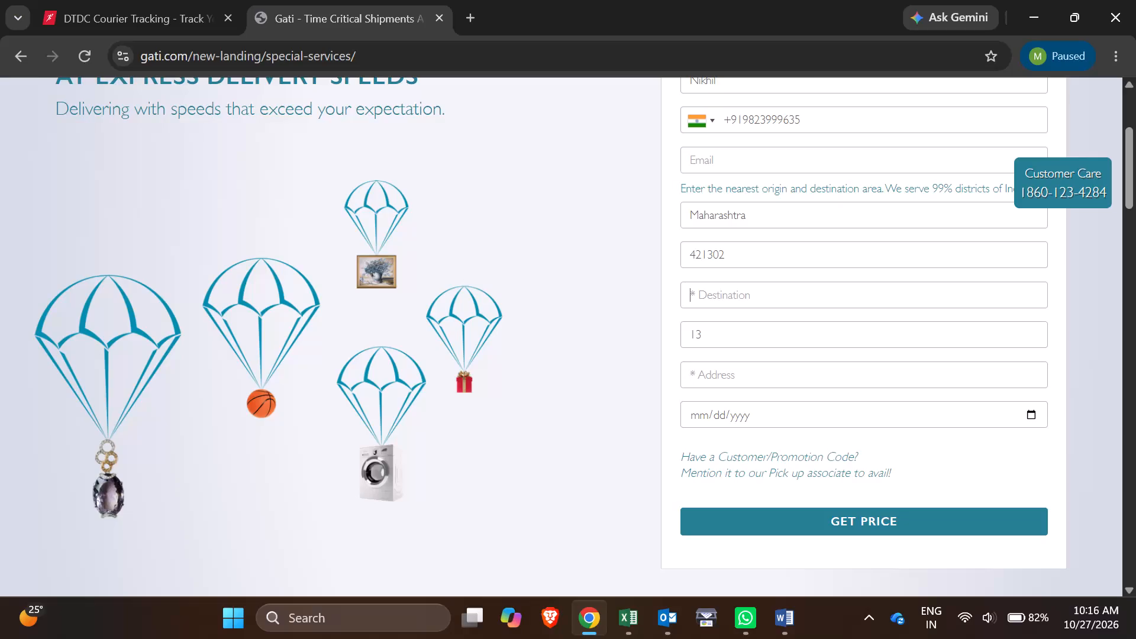
# Make the Address field of the Pickup Request form active, then switch from the browser to WhatsApp.
pyautogui.click(727, 373)
pyautogui.hotkey('alt', 'Tab')
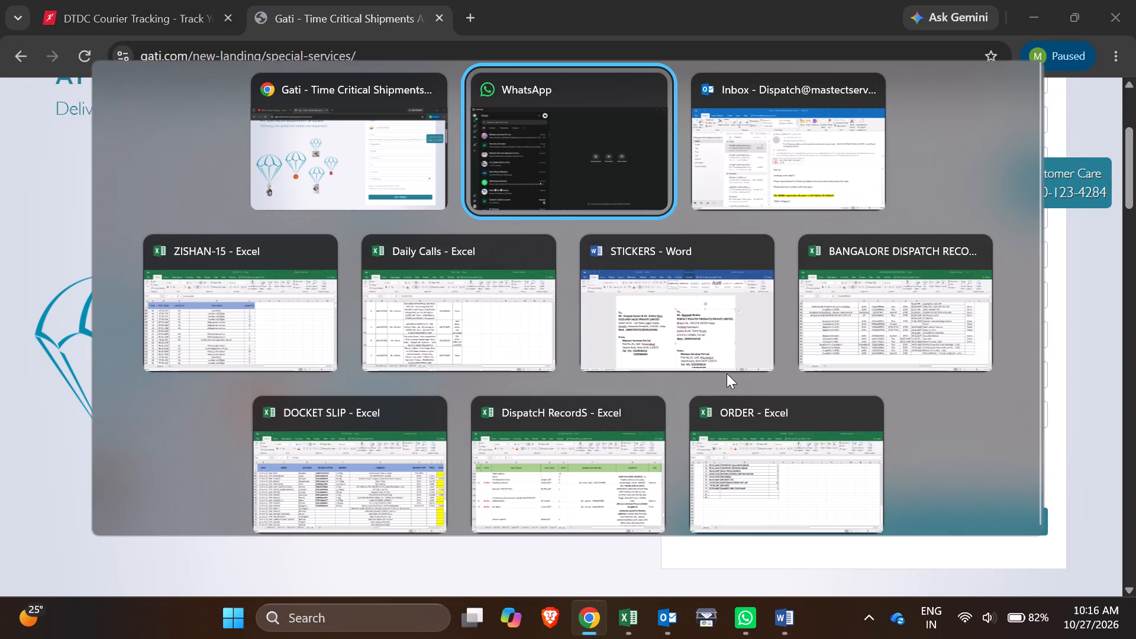
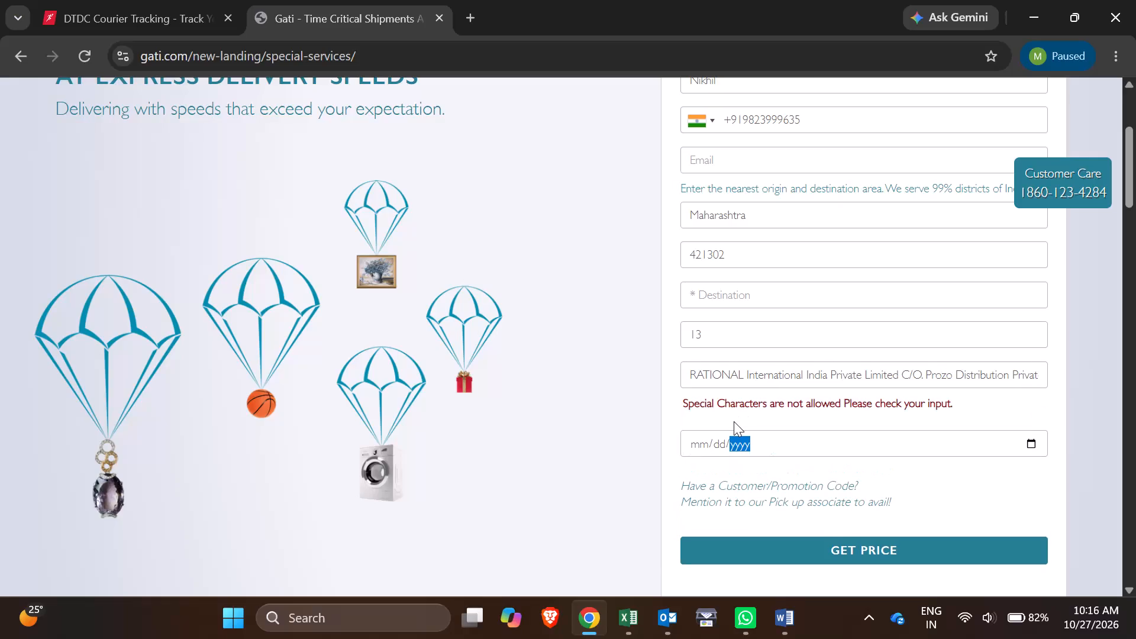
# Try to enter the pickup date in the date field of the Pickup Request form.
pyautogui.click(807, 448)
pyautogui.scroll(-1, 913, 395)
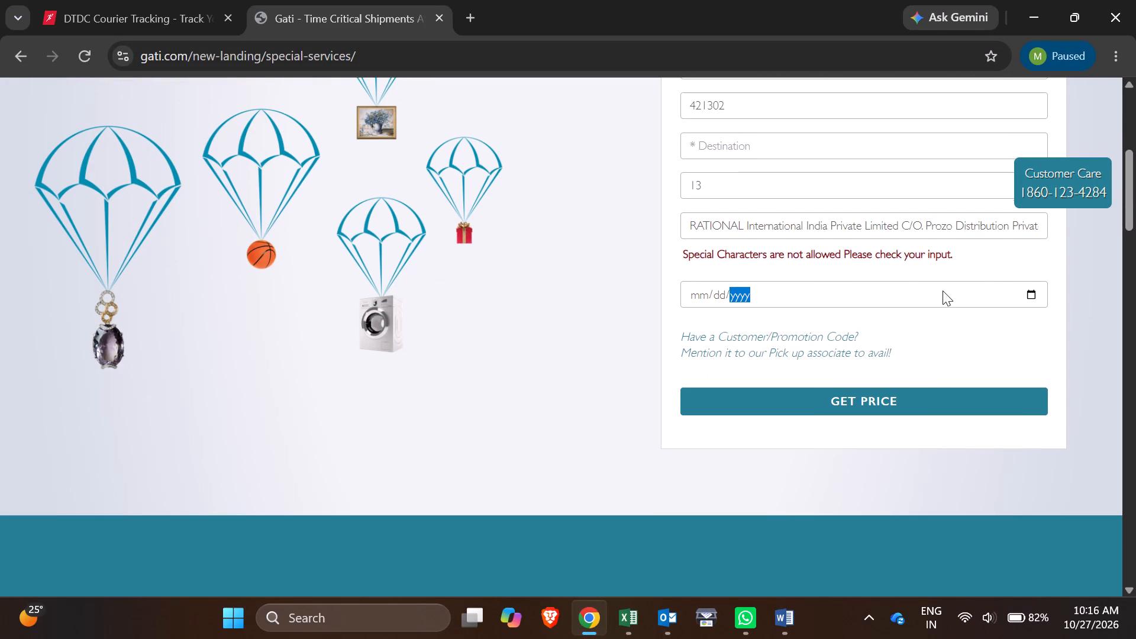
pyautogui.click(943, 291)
# Leave the Pickup Request form and go back to the top of the Google results for "gati transport".
pyautogui.click(28, 57)
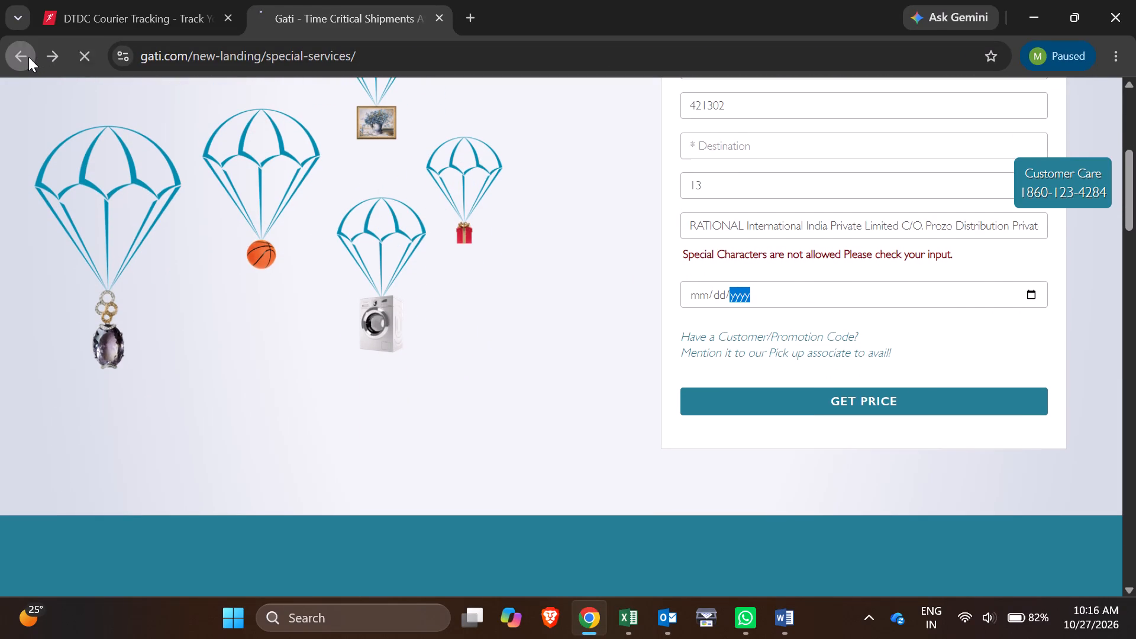
pyautogui.scroll(-3, 549, 301)
pyautogui.scroll(7, 549, 301)
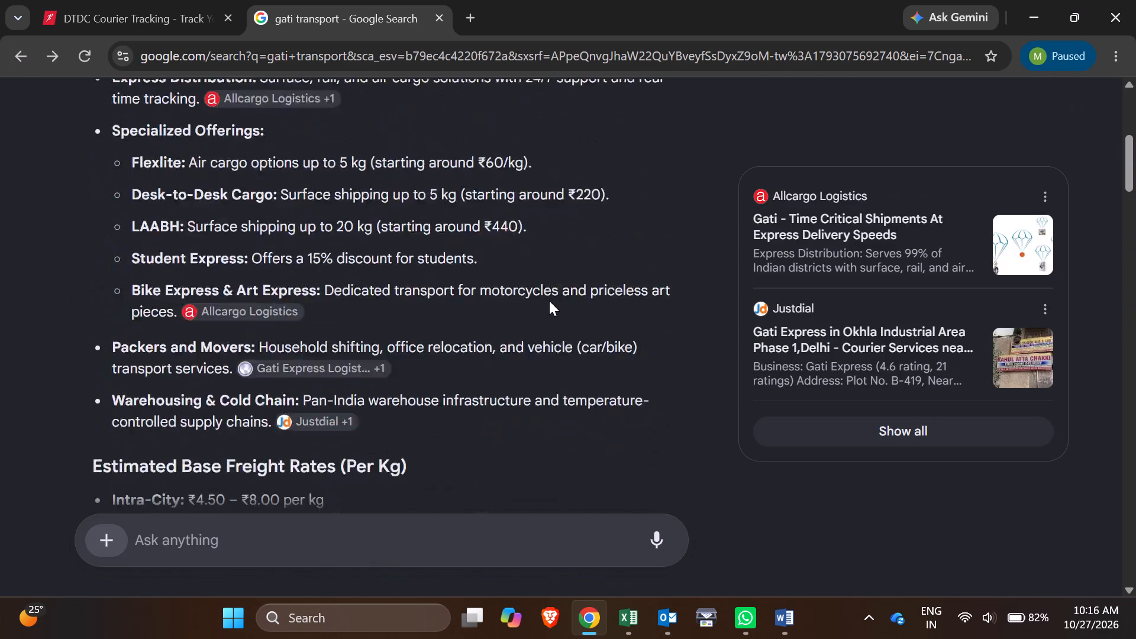
pyautogui.scroll(8, 549, 301)
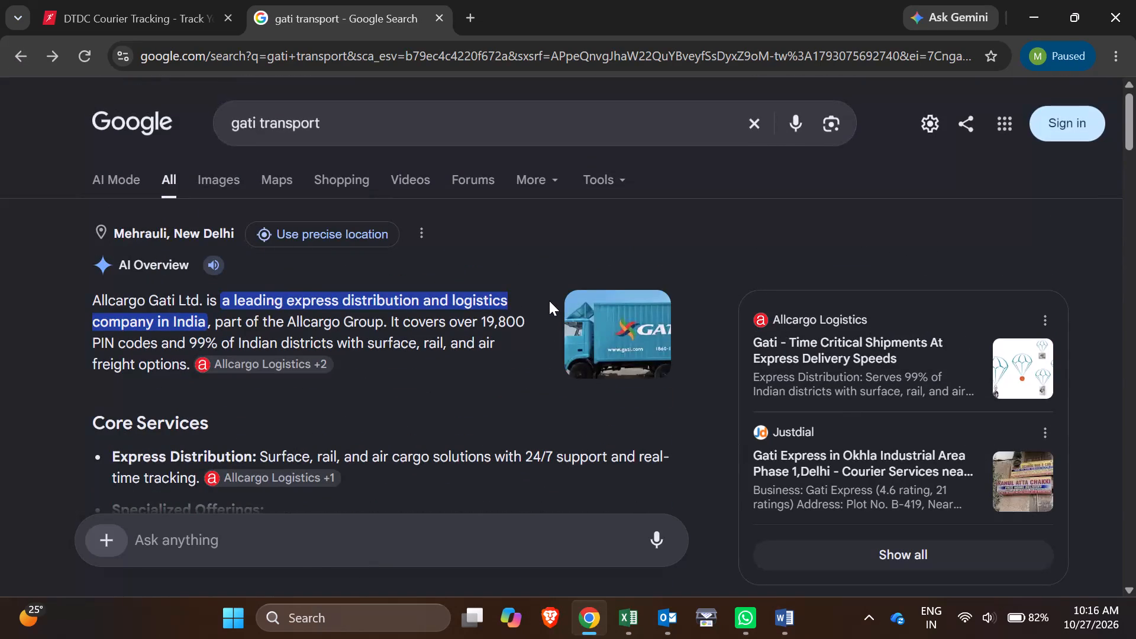
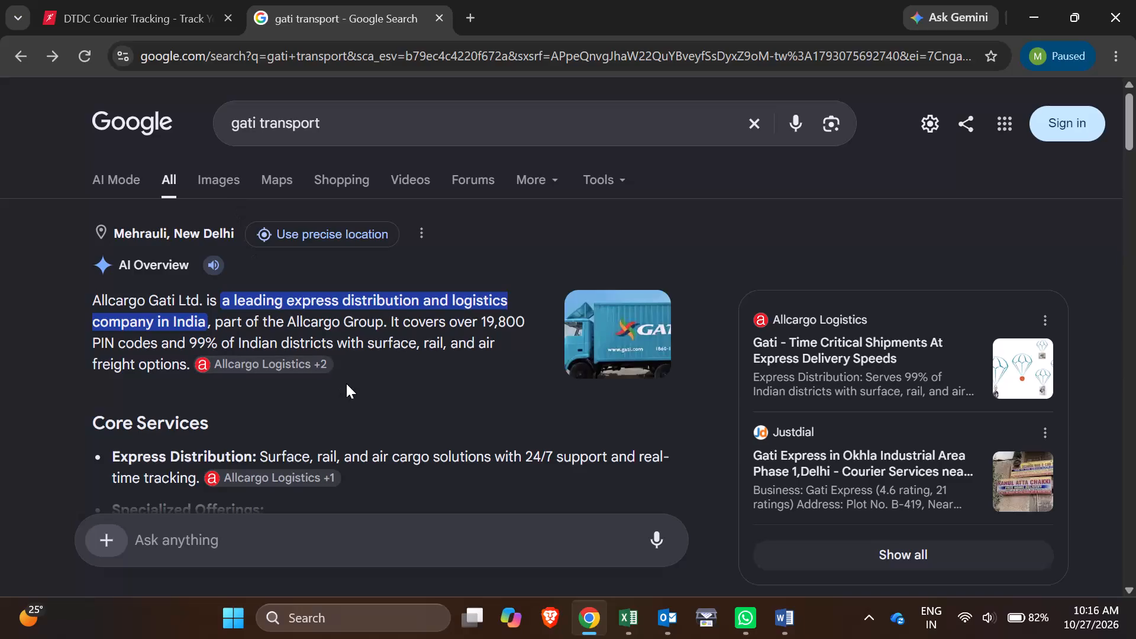
# Look through the "gati transport" overview and go back to the Google results for "gati transport booking".
pyautogui.scroll(-2, 346, 383)
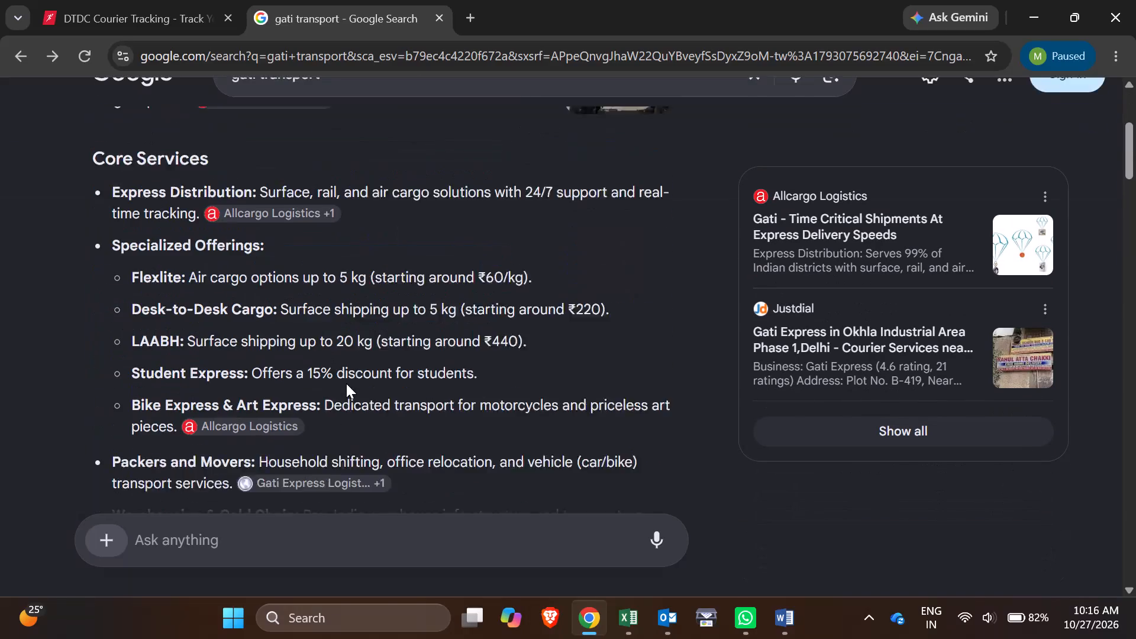
pyautogui.scroll(-5, 346, 383)
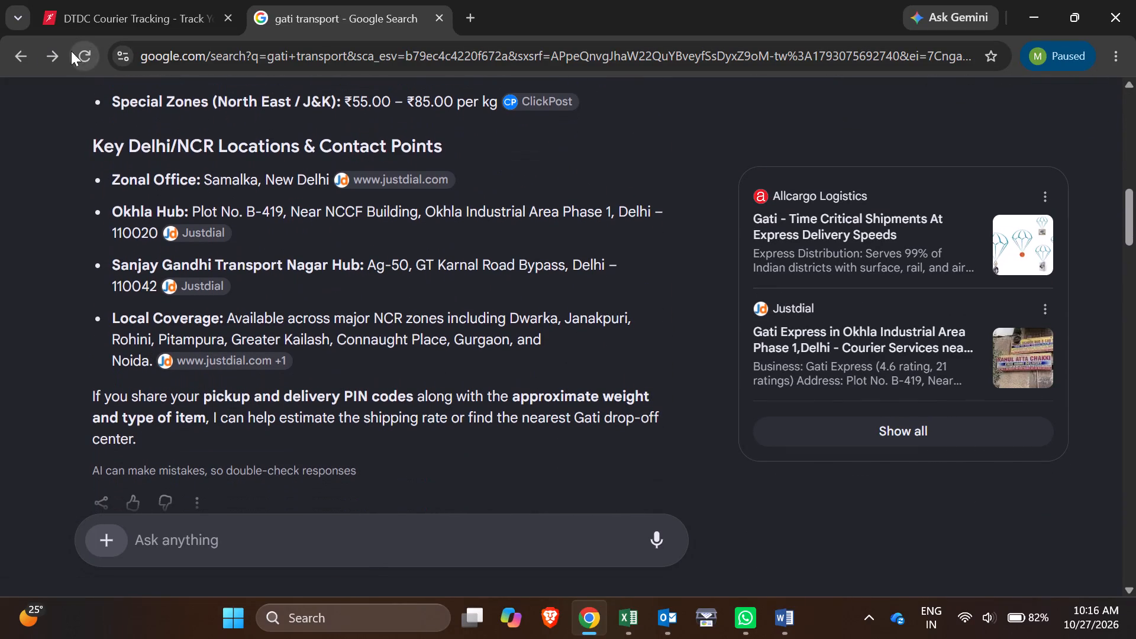
pyautogui.click(15, 51)
pyautogui.scroll(5, 457, 275)
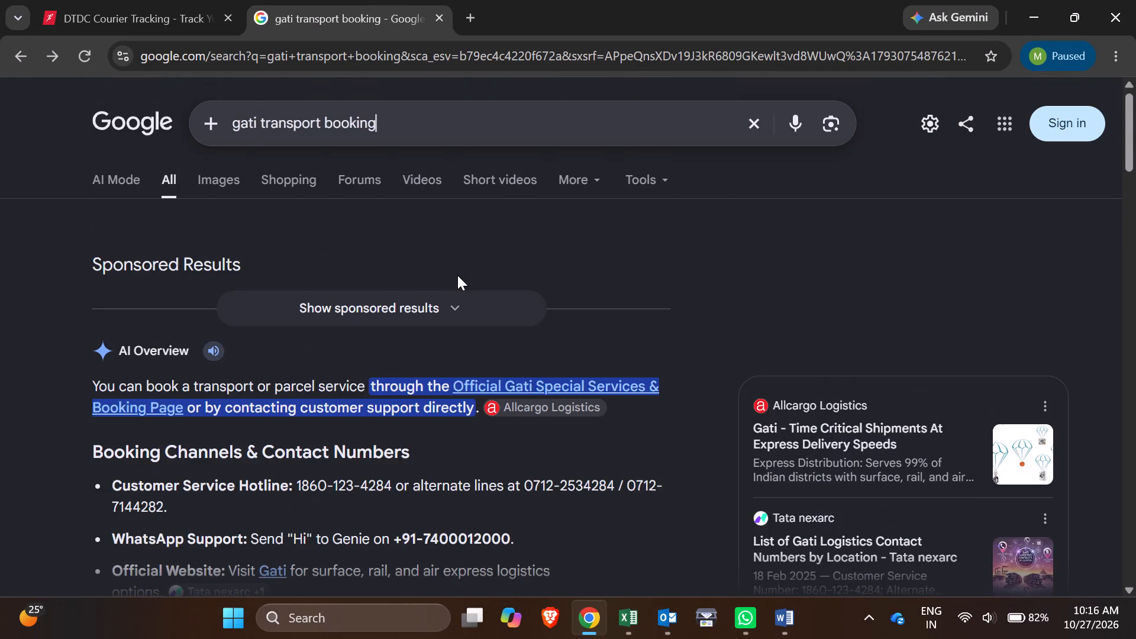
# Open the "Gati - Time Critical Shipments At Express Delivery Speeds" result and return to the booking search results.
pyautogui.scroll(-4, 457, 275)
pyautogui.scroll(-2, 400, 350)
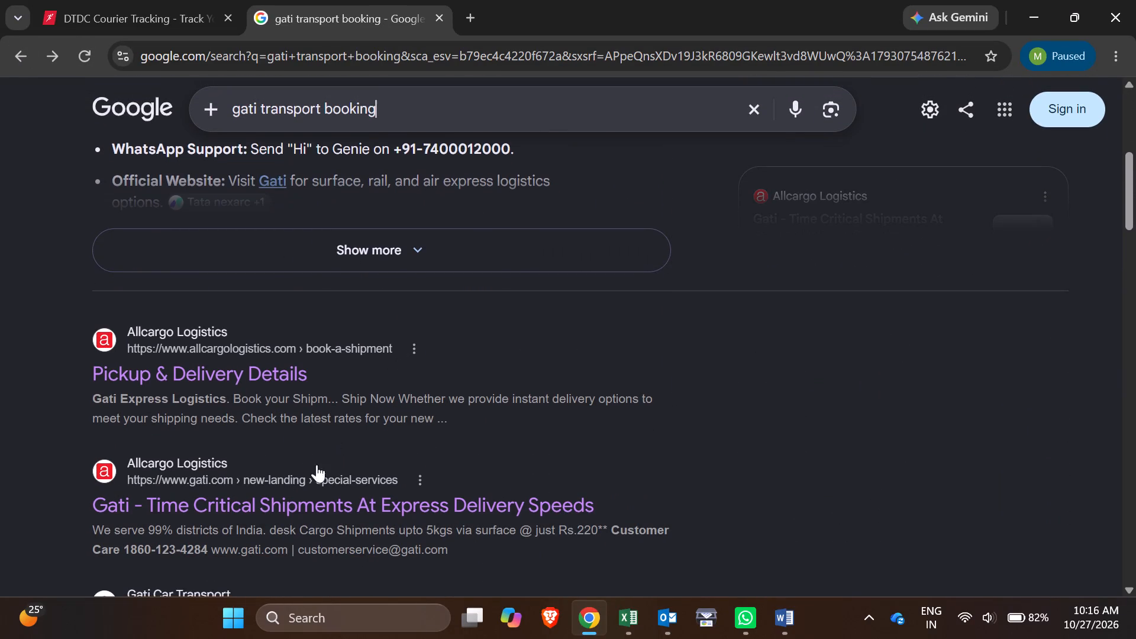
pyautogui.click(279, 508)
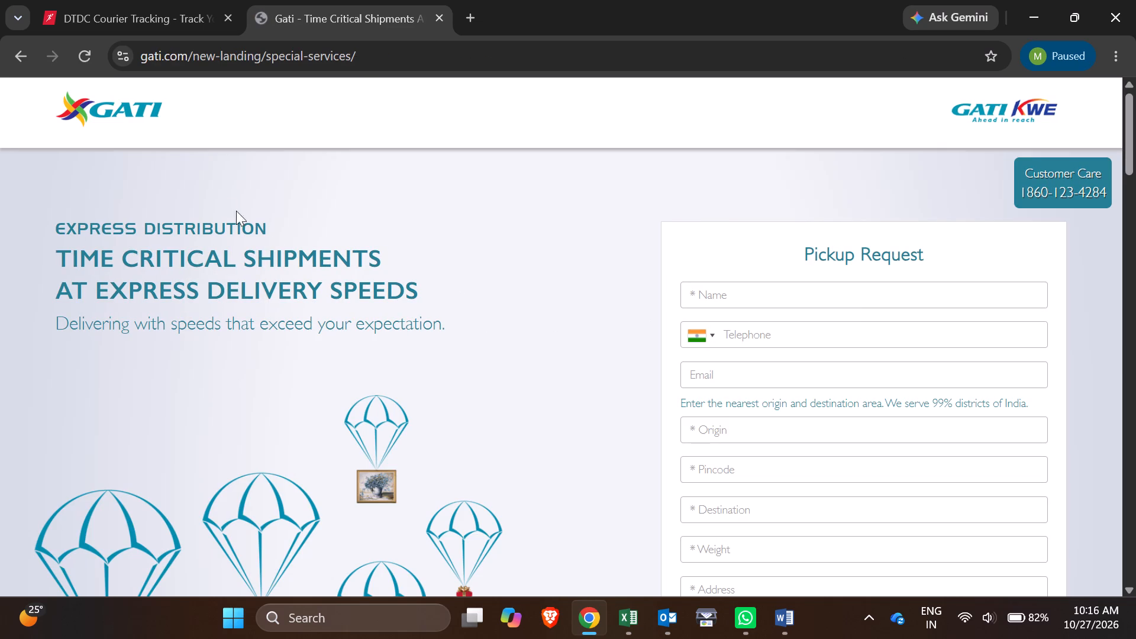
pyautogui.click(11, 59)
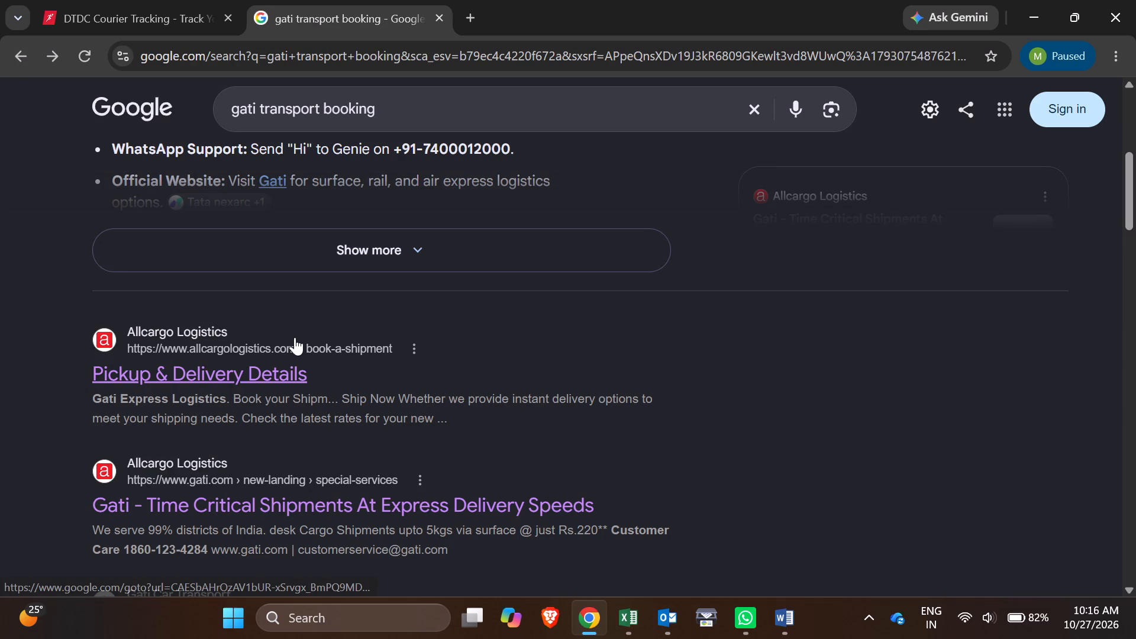
# Open the Allcargo Logistics "Pickup & Delivery Details" booking page from the results and reject its cookie policies.
pyautogui.click(202, 373)
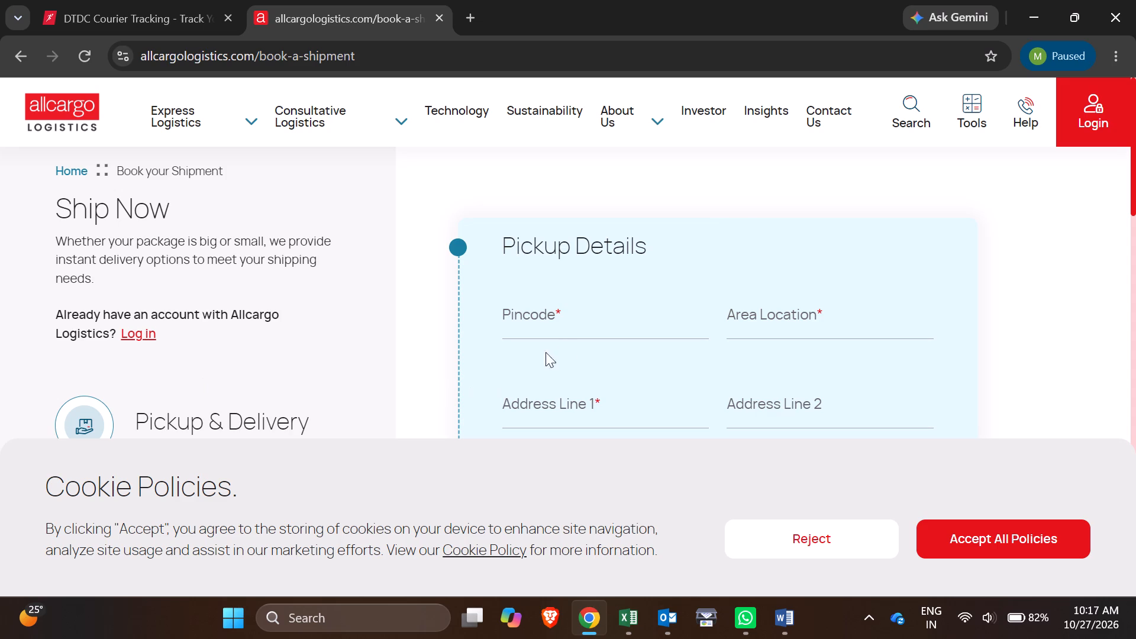
pyautogui.scroll(-1, 564, 341)
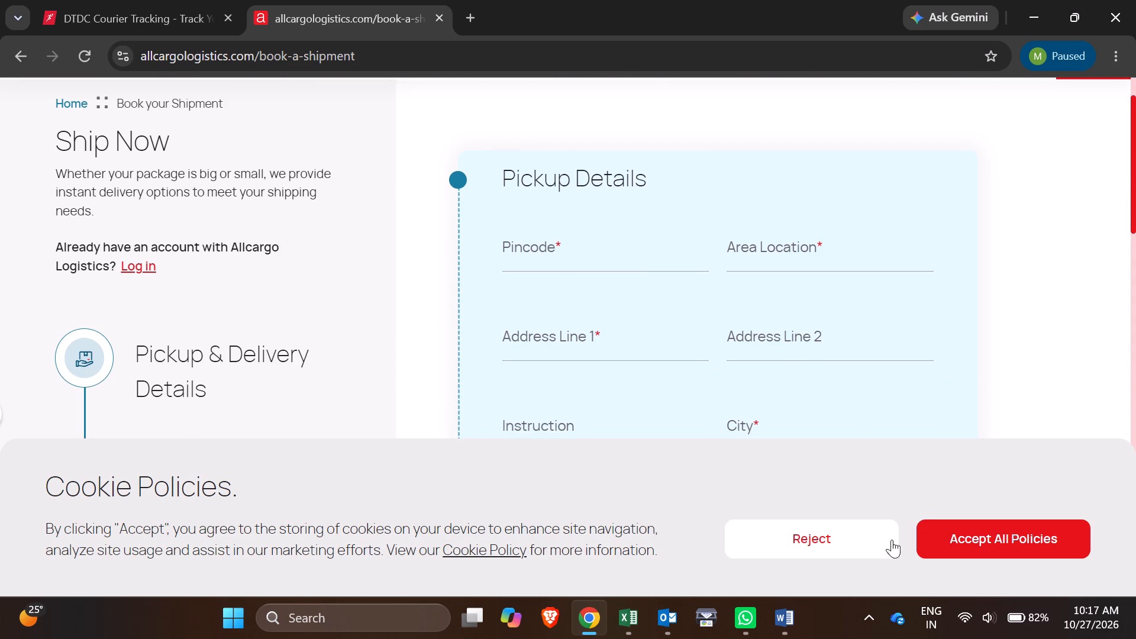
pyautogui.click(835, 539)
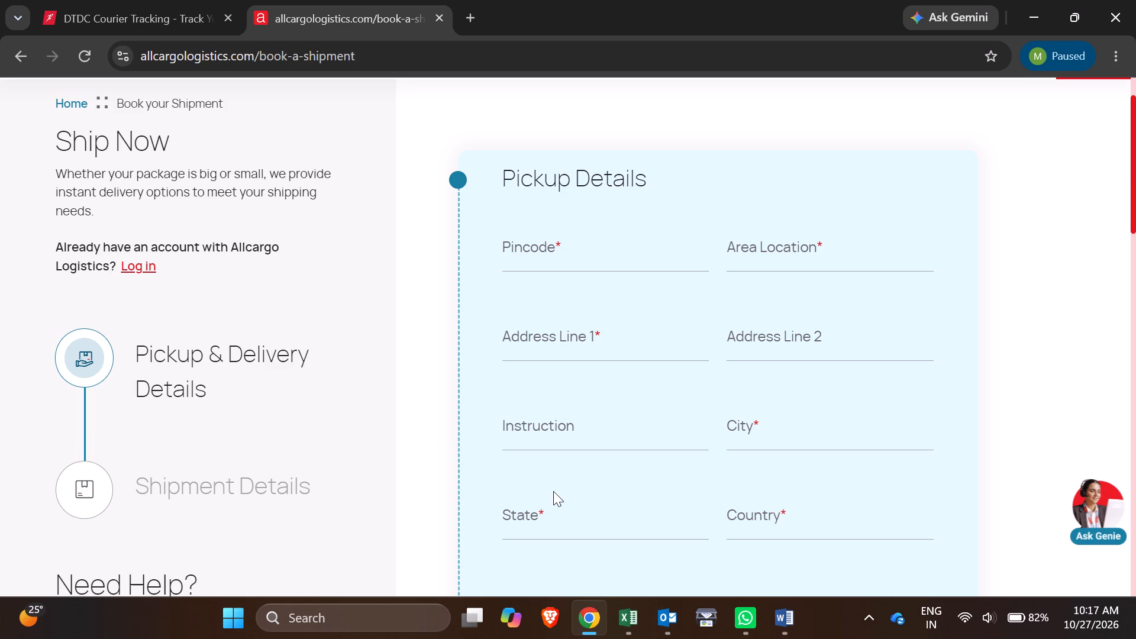
# Open the Pincode field of the Pickup Details form for entry.
pyautogui.click(573, 249)
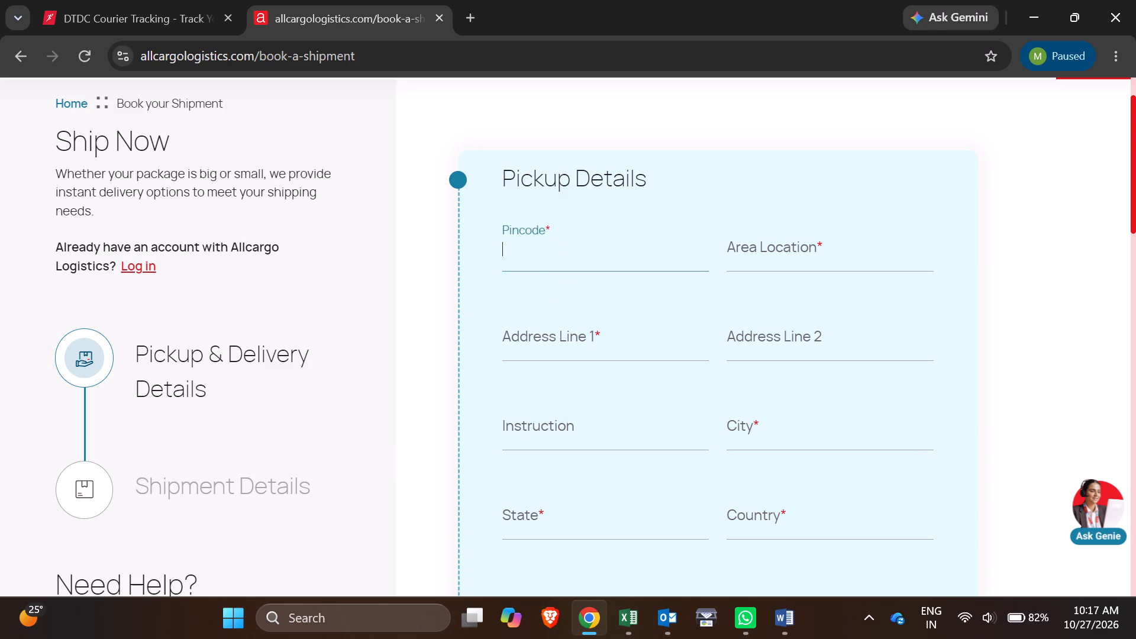
pyautogui.scroll(-3, 573, 249)
pyautogui.scroll(1, 573, 249)
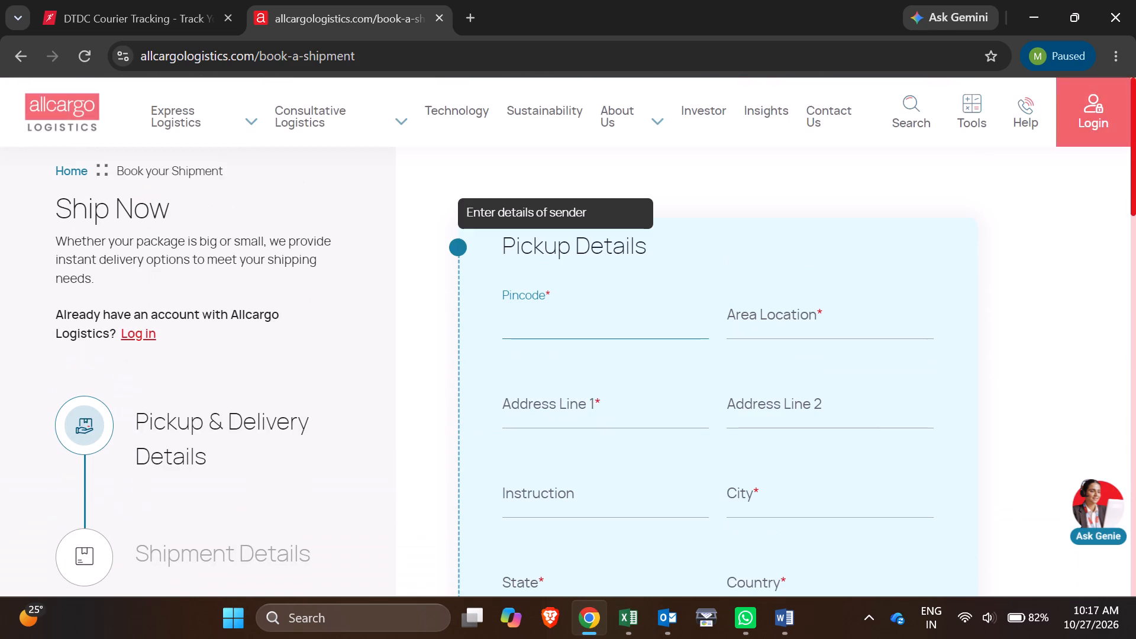
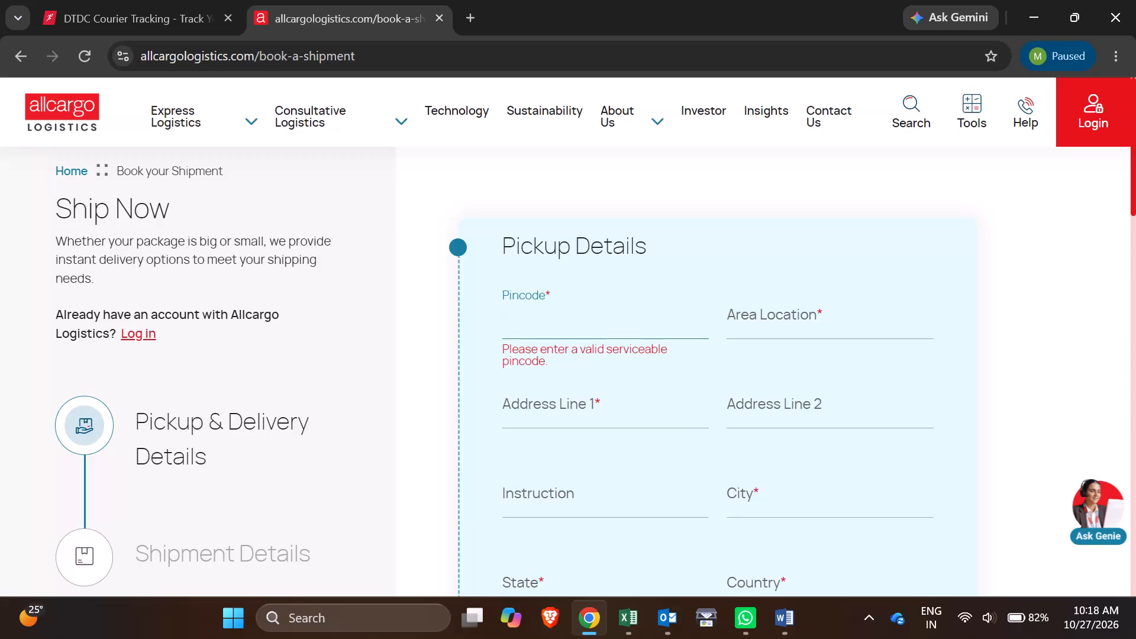
# Enter 421302 as the pickup pincode in the Pickup Details form.
pyautogui.hotkey('ctrl', 'v')
# Open the Address Line 1 field of the Pickup Details form for entry.
pyautogui.scroll(-1, 762, 324)
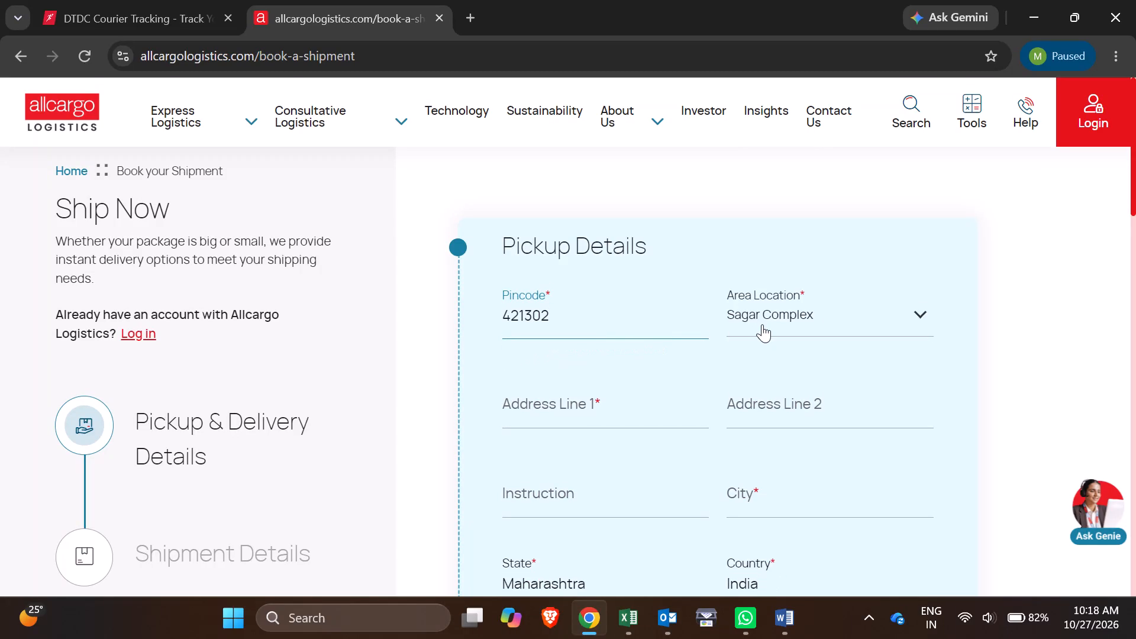
pyautogui.scroll(-1, 762, 324)
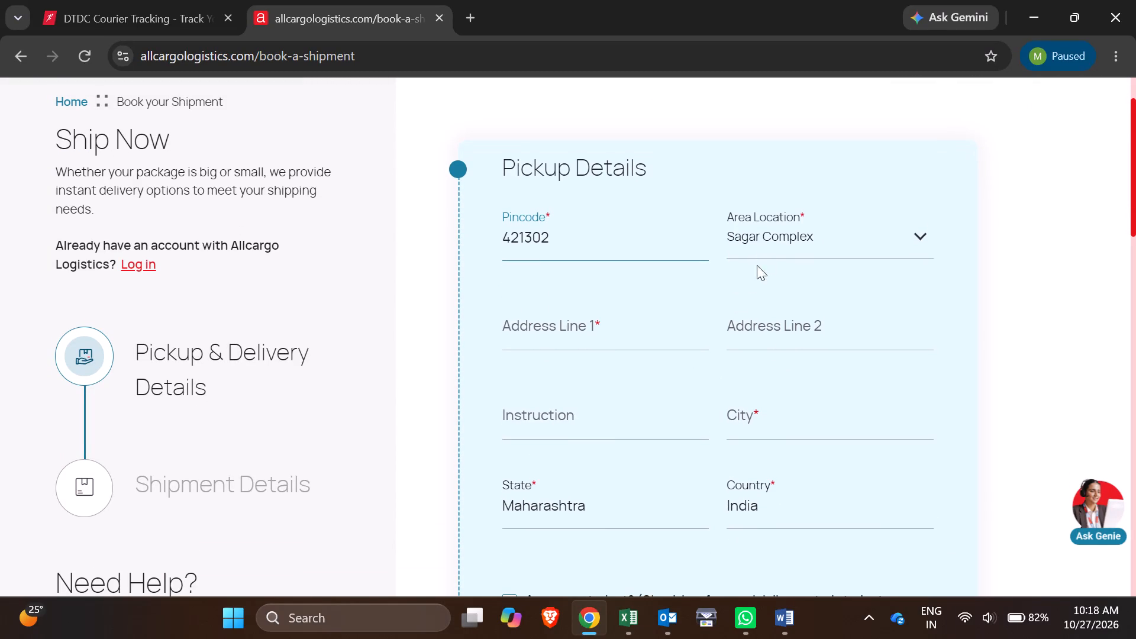
pyautogui.click(572, 342)
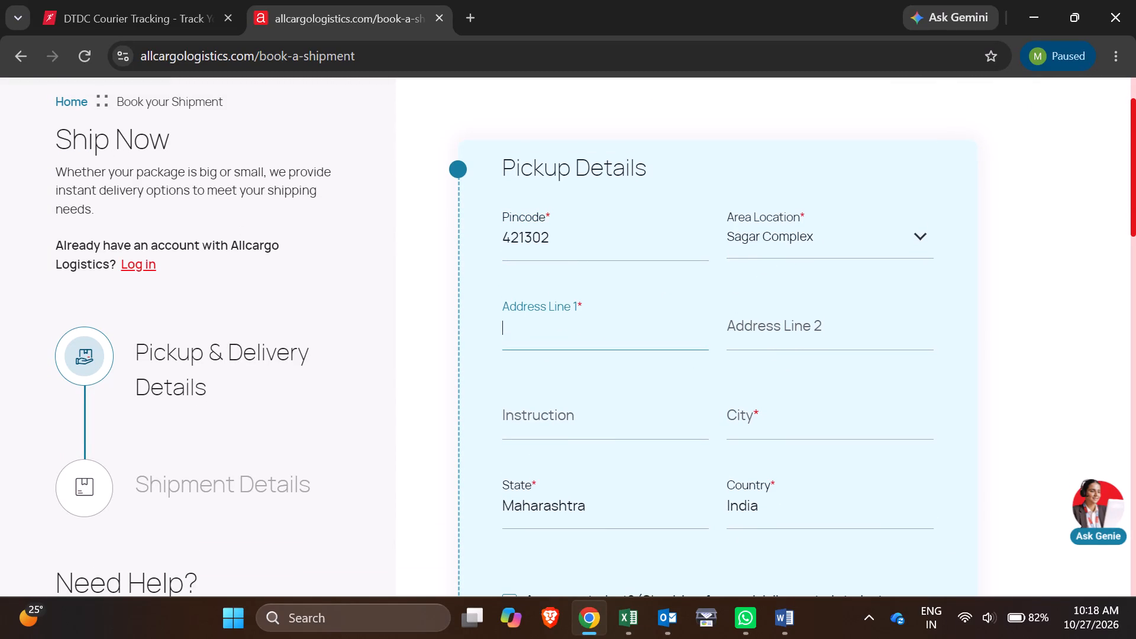
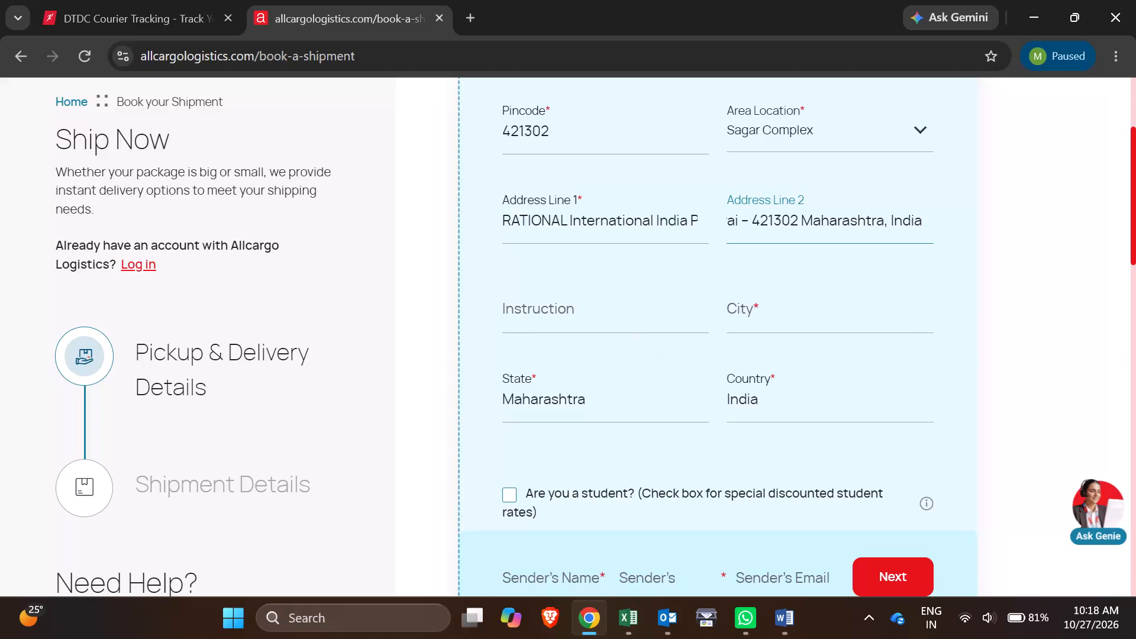
# Leave the pickup instruction blank and open the City field of the Pickup Details form for entry.
pyautogui.click(595, 303)
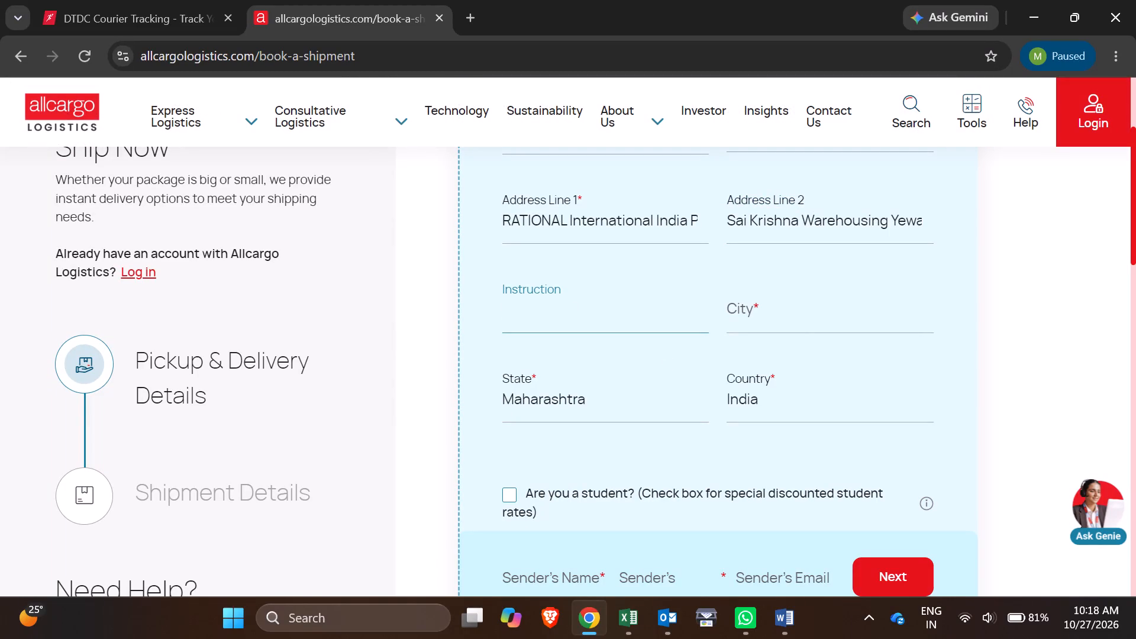
pyautogui.click(756, 309)
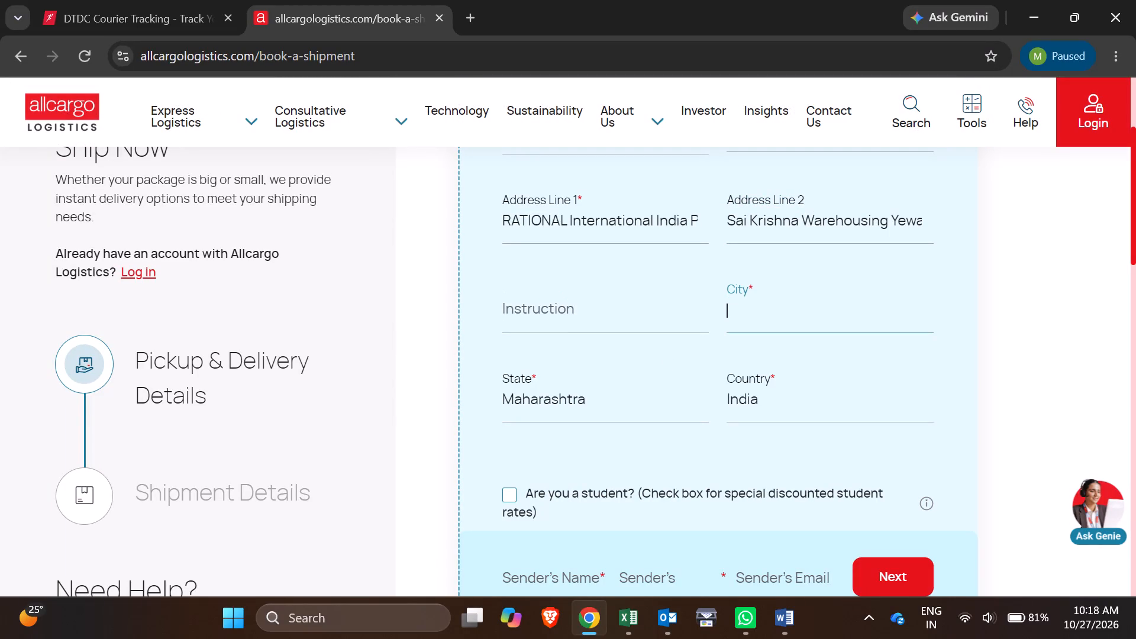
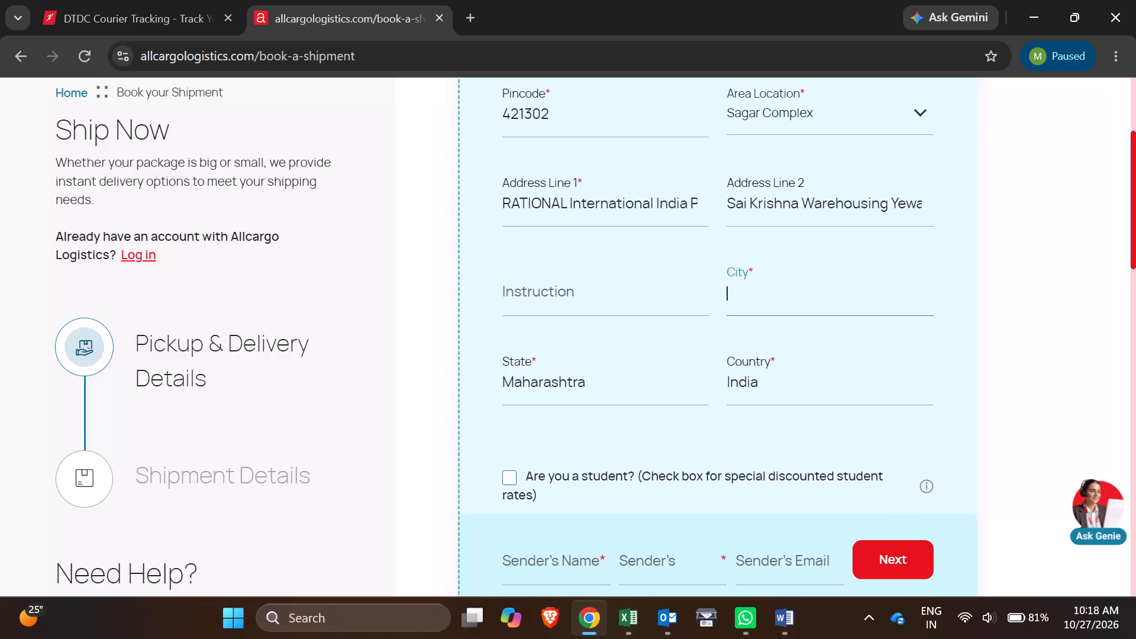
# Enter Mumbai as the city in the Pickup Details form.
pyautogui.write('Mumbai')
# Open the Sender's Name field below the pickup address for entry.
pyautogui.scroll(-2, 760, 419)
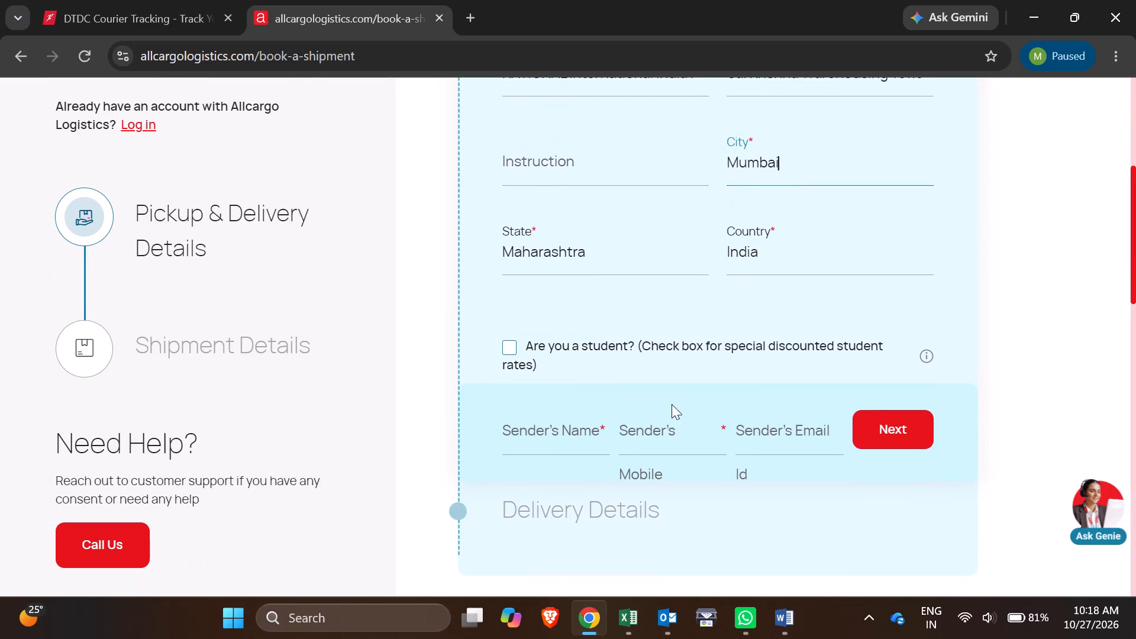
pyautogui.scroll(-2, 679, 425)
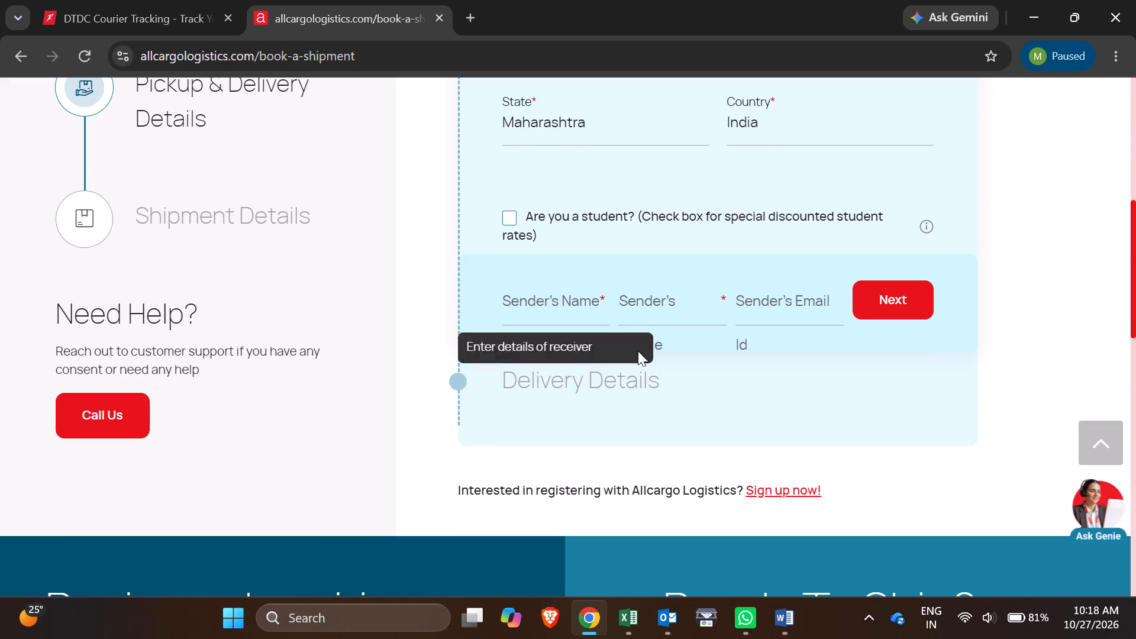
pyautogui.click(569, 305)
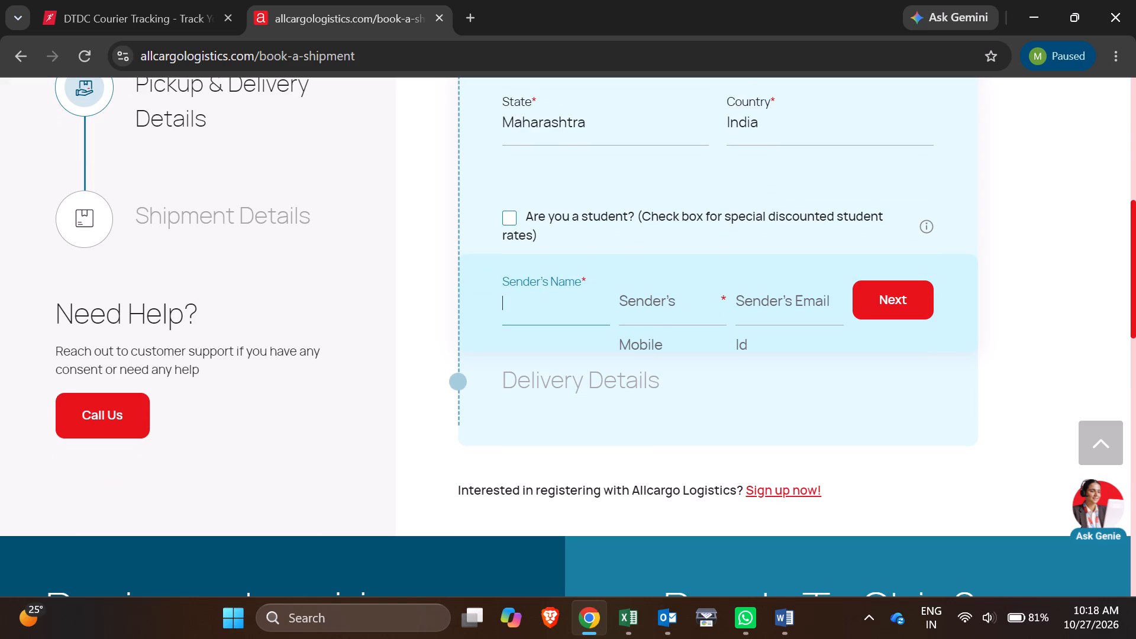
pyautogui.click(660, 302)
pyautogui.click(550, 304)
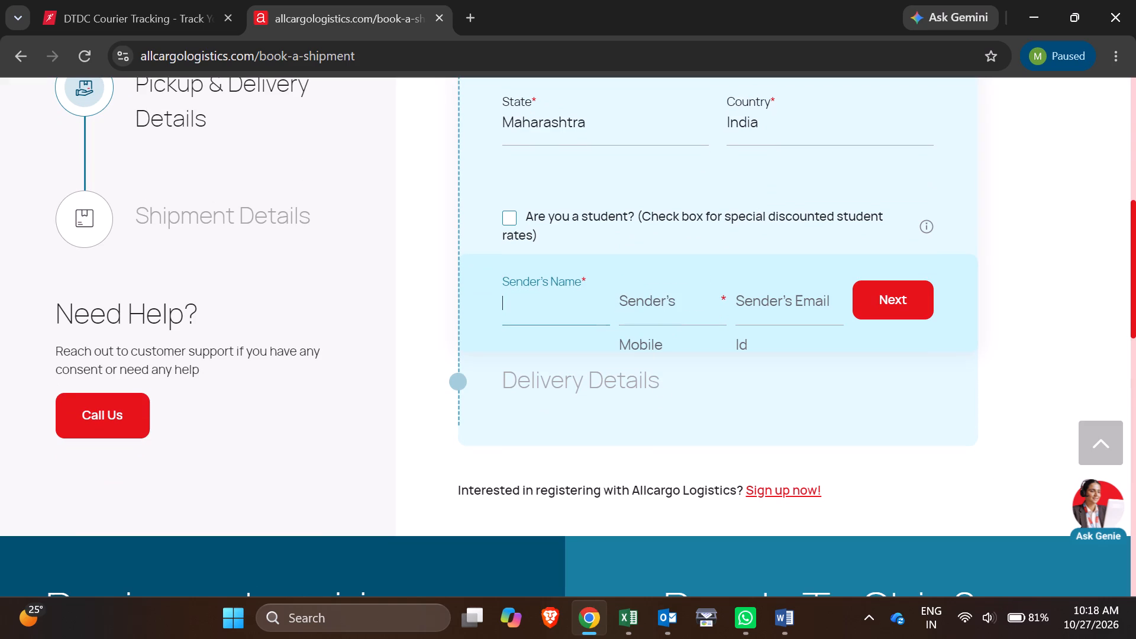
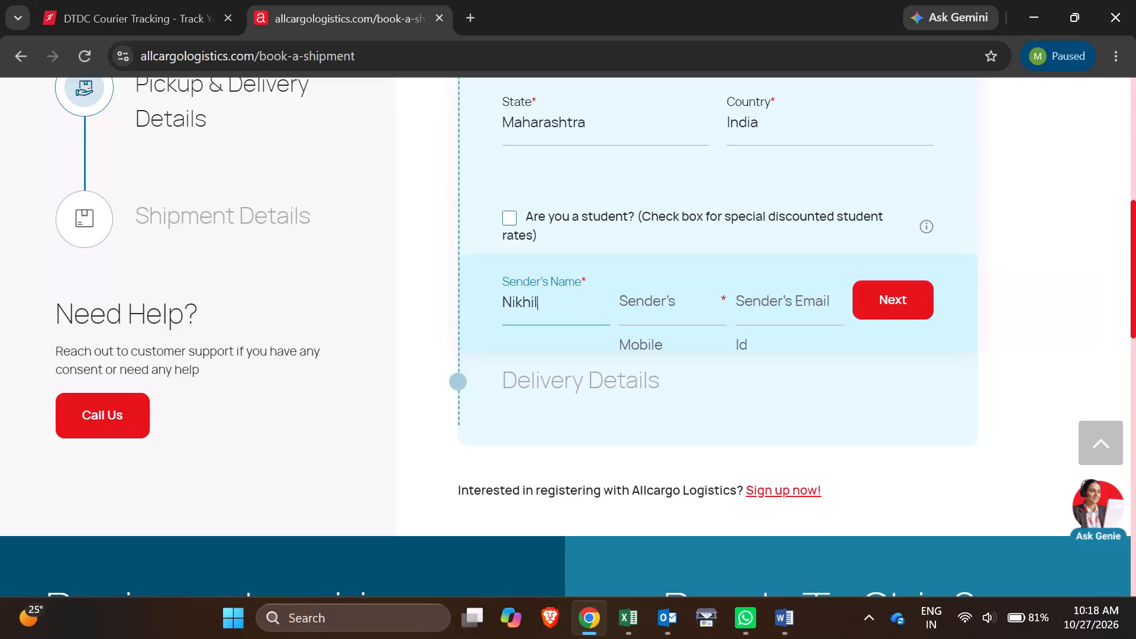
# Open the Sender's Mobile field next to the sender's name in the pickup section for entry.
pyautogui.click(680, 318)
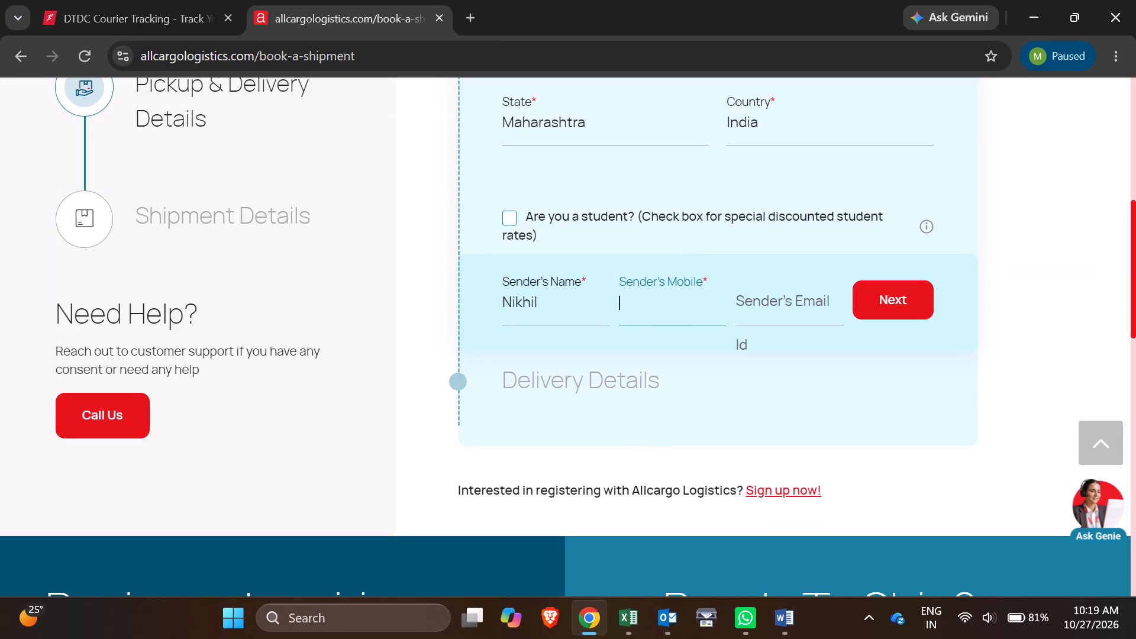
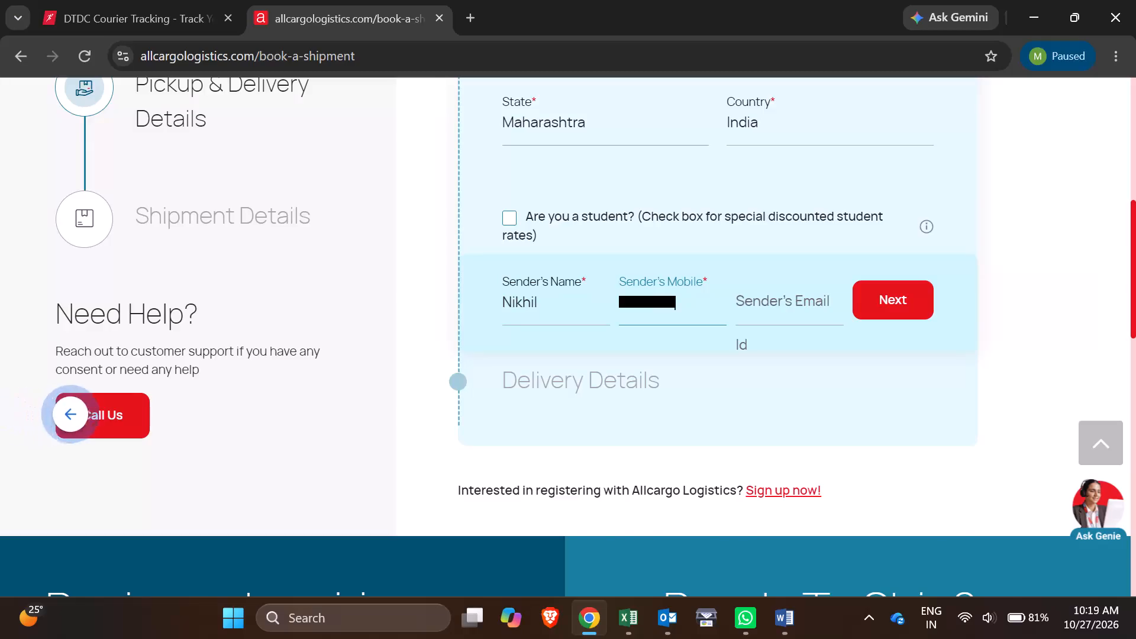
# Switch to the ZISHAN-15 Excel workbook and search the parts list for part code 20.01.133.
pyautogui.hotkey('alt', 'Tab')
pyautogui.hotkey('alt', 'Down')
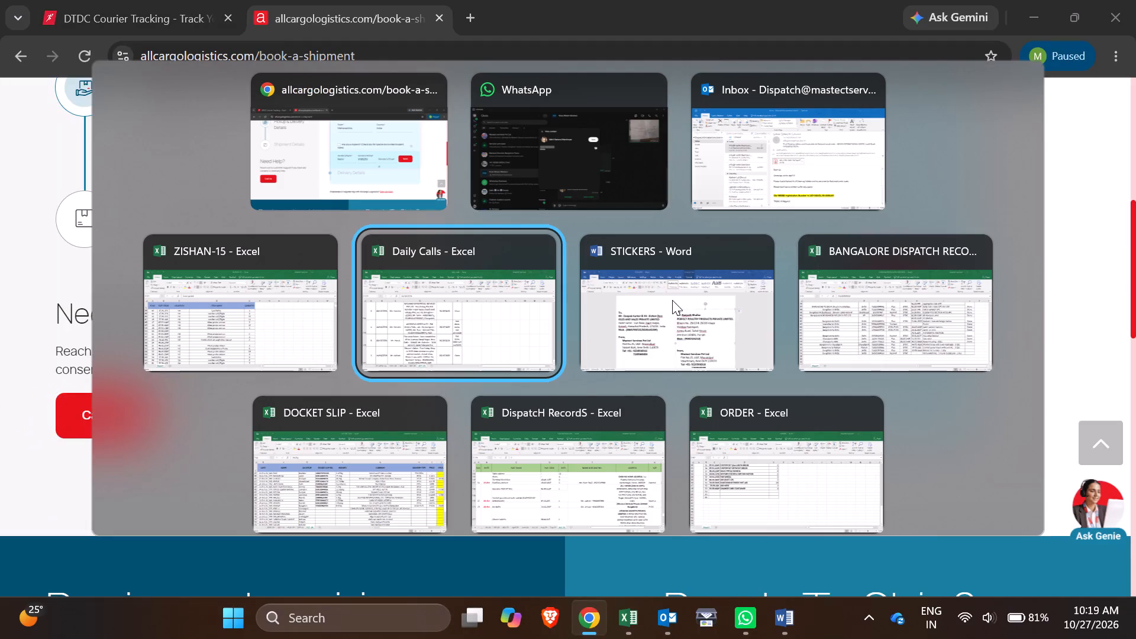
pyautogui.hotkey('alt', 'Left')
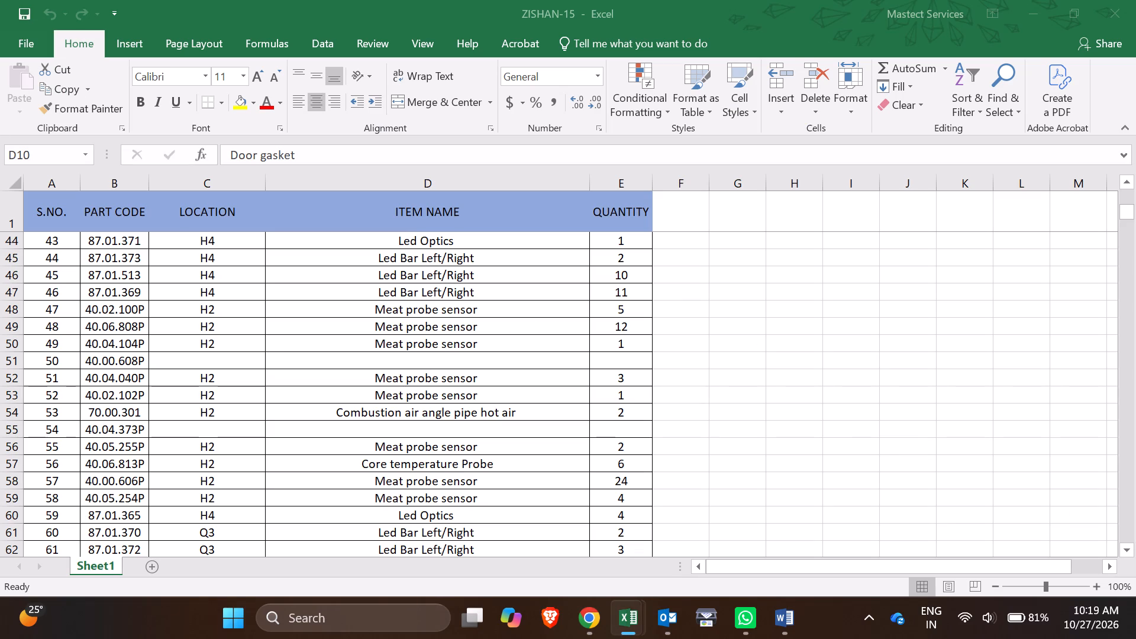
pyautogui.hotkey('ctrl', 'f')
pyautogui.keyDown('ctrl'); pyautogui.click(728, 300); pyautogui.keyUp('ctrl')
pyautogui.moveTo(640, 234); pyautogui.dragTo(977, 43)
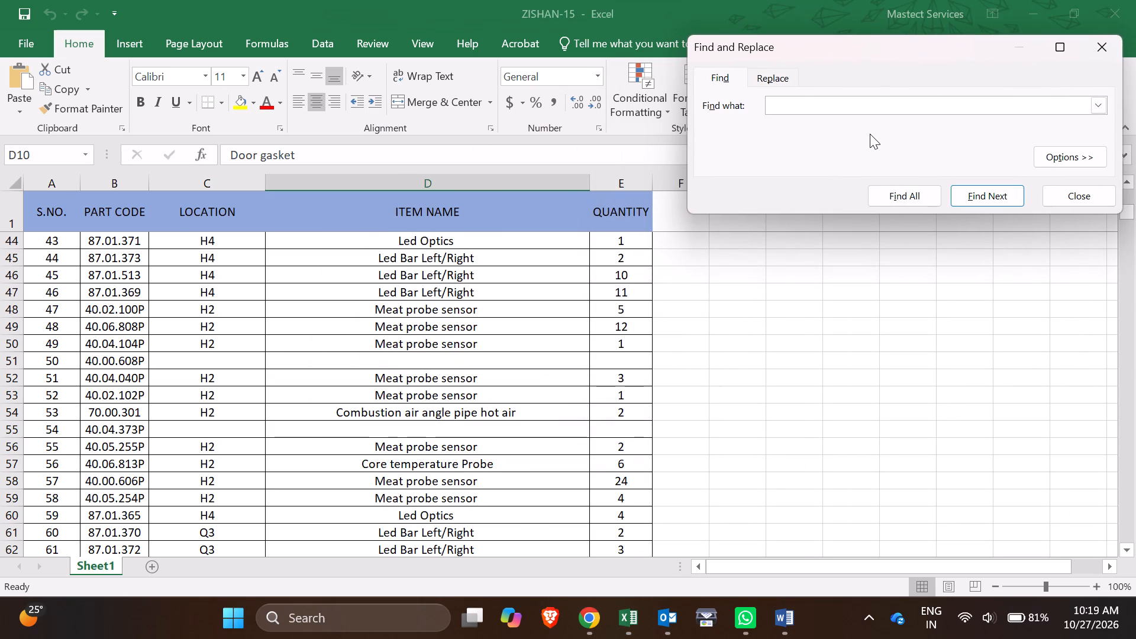
pyautogui.write('20.02')
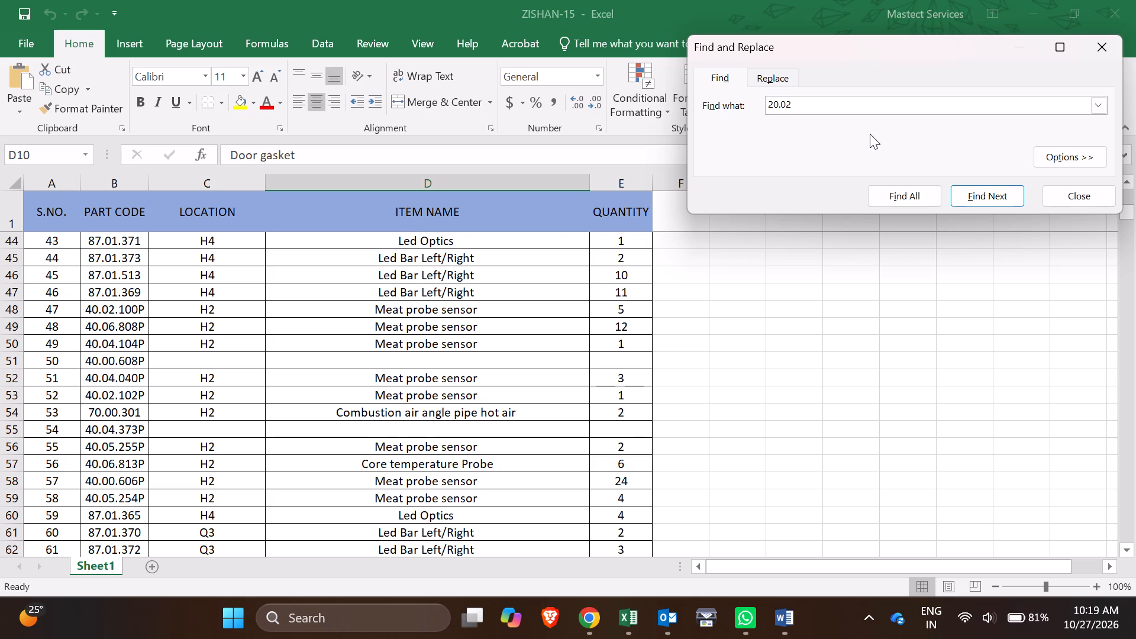
pyautogui.press('BackSpace')
pyautogui.write('1.')
pyautogui.write('133')
pyautogui.press('Return')
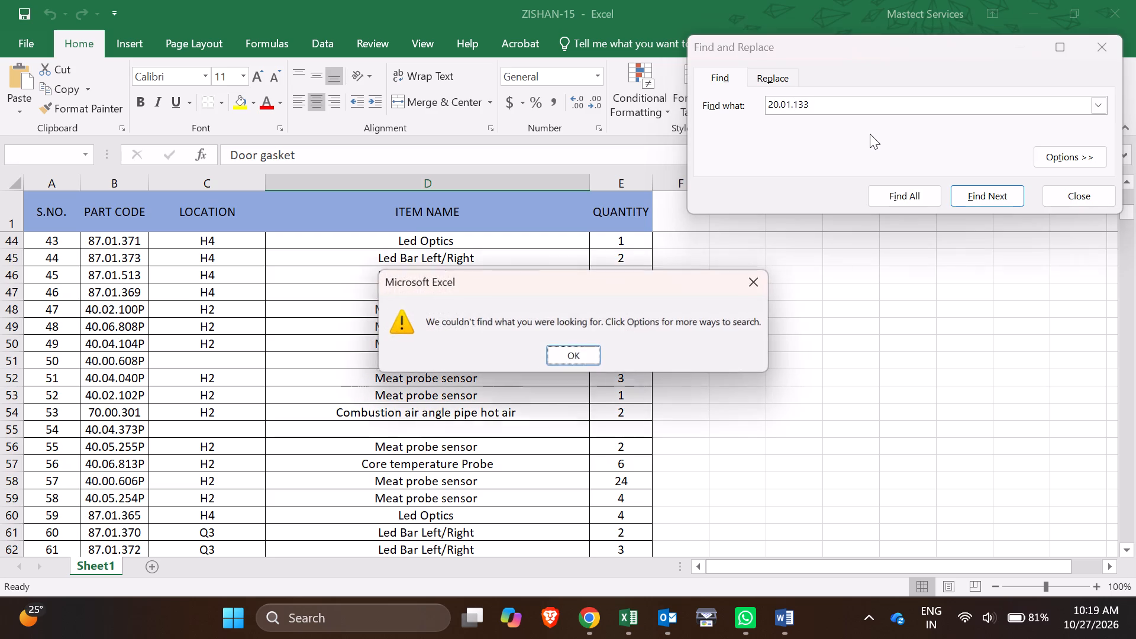
pyautogui.press('Return')
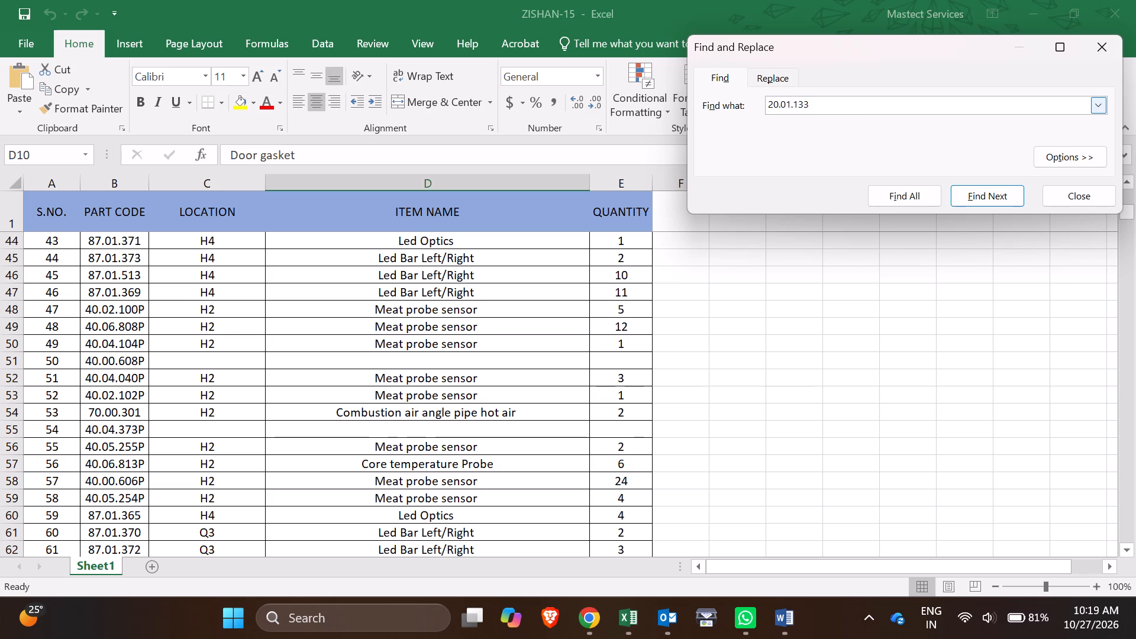
# Search the parts list for part code 12.01.133, highlight its row to read the entry, and close the search.
pyautogui.press('BackSpace')
pyautogui.press('BackSpace')
pyautogui.press('BackSpace')
pyautogui.press('BackSpace')
pyautogui.press('BackSpace')
pyautogui.press('BackSpace')
pyautogui.press('BackSpace')
pyautogui.press('BackSpace')
pyautogui.press('BackSpace')
pyautogui.press('BackSpace')
pyautogui.press('BackSpace')
pyautogui.press('BackSpace')
pyautogui.press('BackSpace')
pyautogui.press('BackSpace')
pyautogui.press('BackSpace')
pyautogui.write('12/')
pyautogui.write('01/133')
pyautogui.press('BackSpace')
pyautogui.press('BackSpace')
pyautogui.press('BackSpace')
pyautogui.press('BackSpace')
pyautogui.press('BackSpace')
pyautogui.press('BackSpace')
pyautogui.press('BackSpace')
pyautogui.press('BackSpace')
pyautogui.press('BackSpace')
pyautogui.press('BackSpace')
pyautogui.write('12')
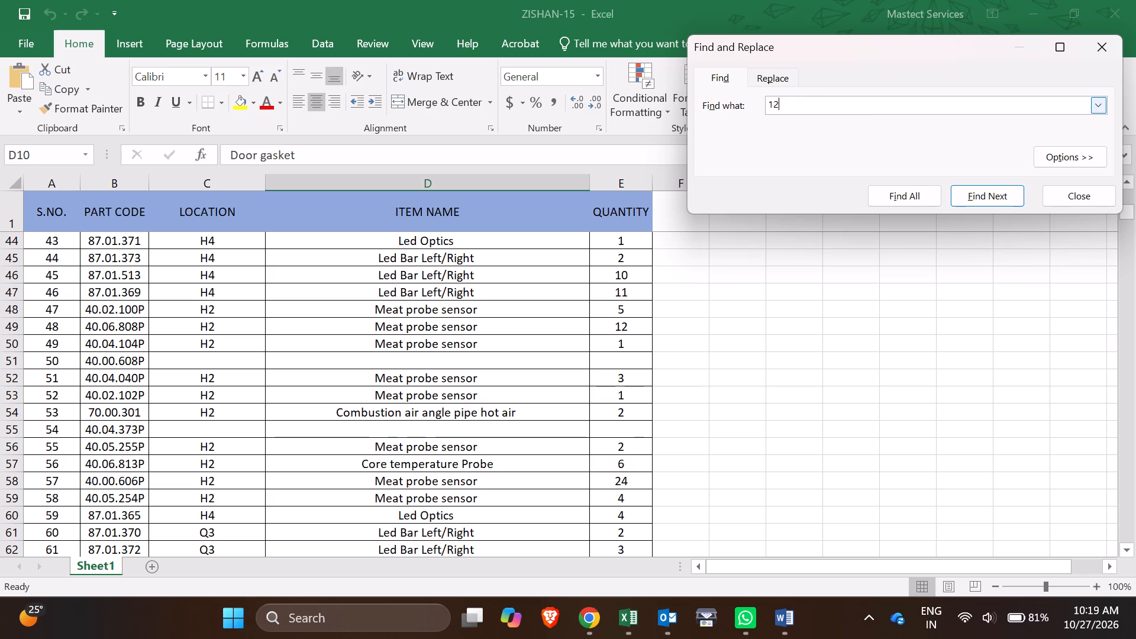
pyautogui.write('.01.133')
pyautogui.press('Return')
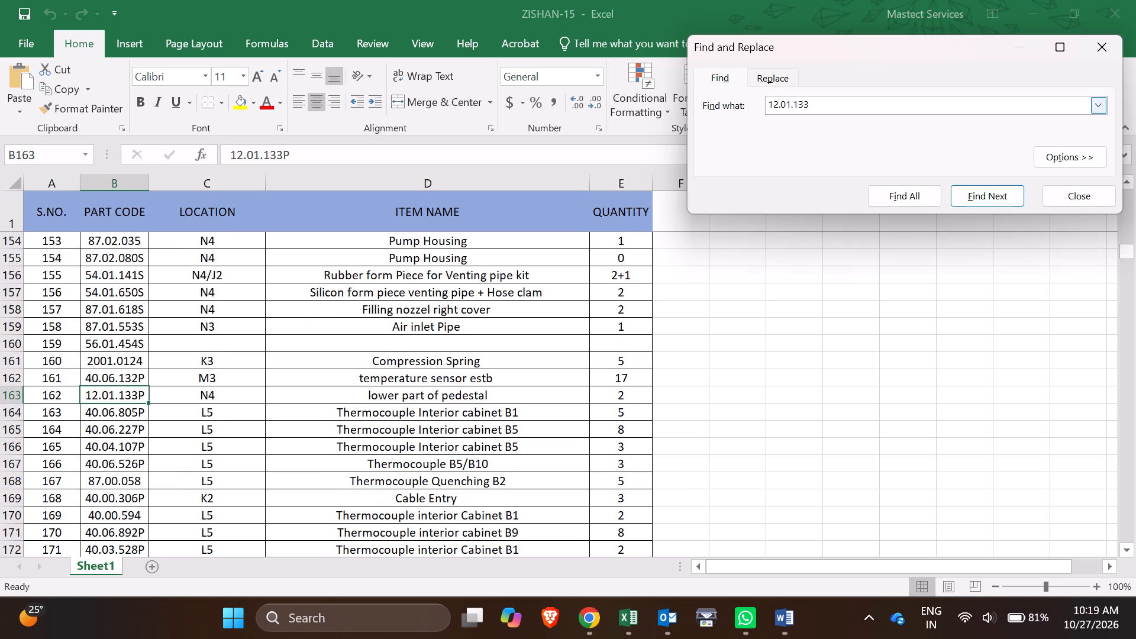
pyautogui.press('Return')
pyautogui.click(15, 394)
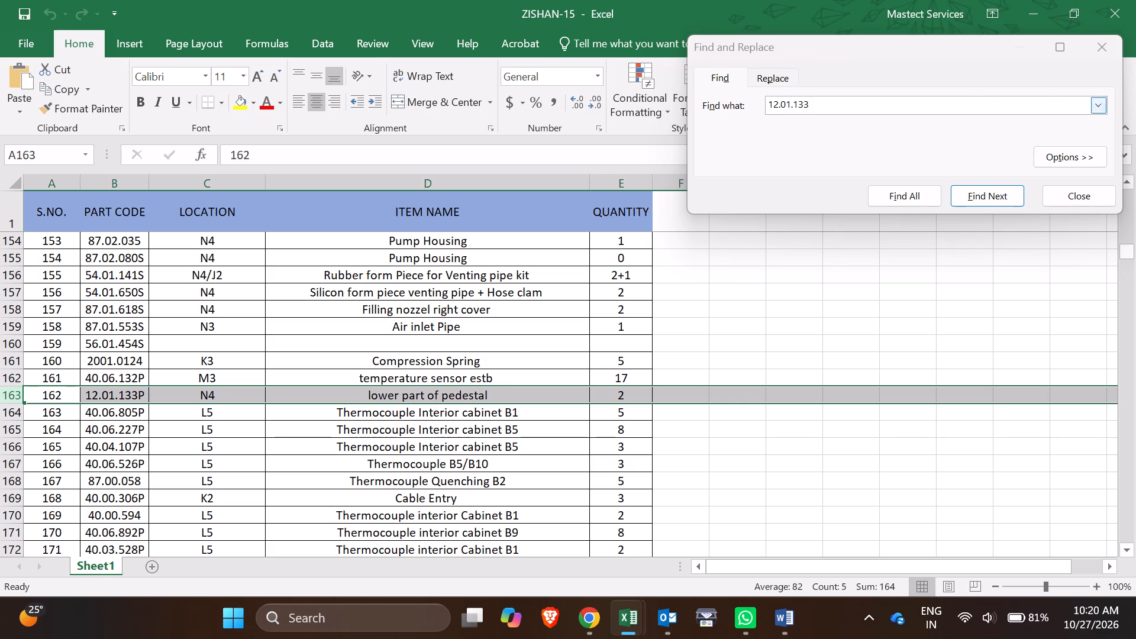
pyautogui.hotkey('alt', 'Tab')
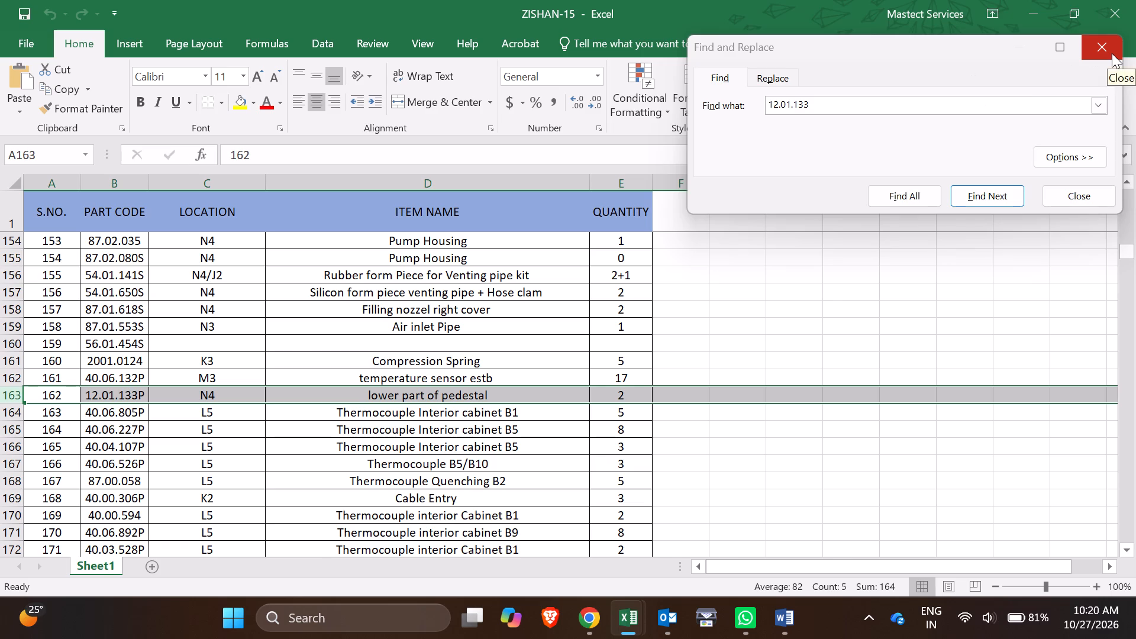
pyautogui.click(1112, 53)
pyautogui.click(730, 322)
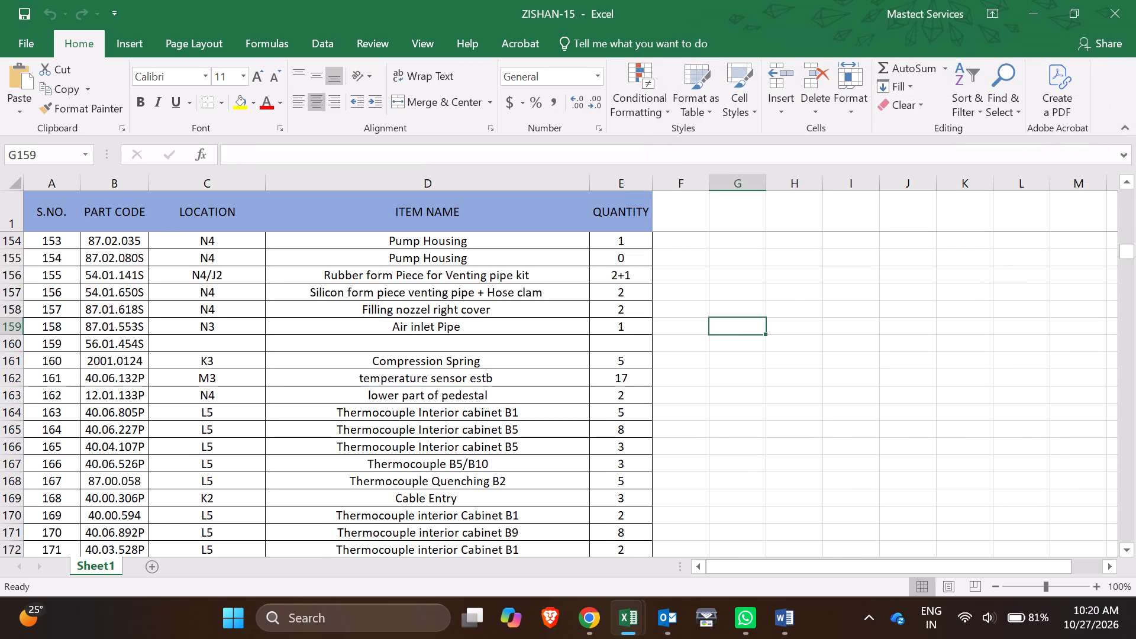
# Return to the Allcargo booking page in Chrome and clear the Sender's Mobile field.
pyautogui.hotkey('alt', 'Tab')
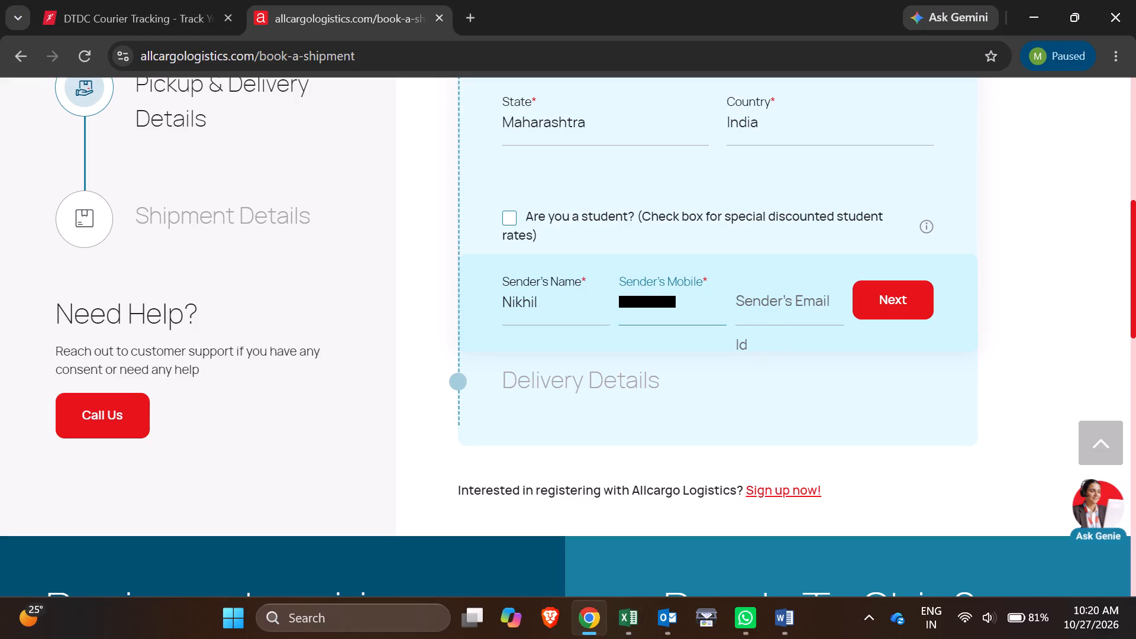
pyautogui.press('BackSpace')
pyautogui.press('BackSpace')
pyautogui.press('BackSpace')
pyautogui.press('BackSpace')
pyautogui.press('BackSpace')
pyautogui.press('BackSpace')
pyautogui.press('BackSpace')
pyautogui.press('BackSpace')
pyautogui.press('BackSpace')
pyautogui.press('BackSpace')
pyautogui.press('BackSpace')
pyautogui.press('BackSpace')
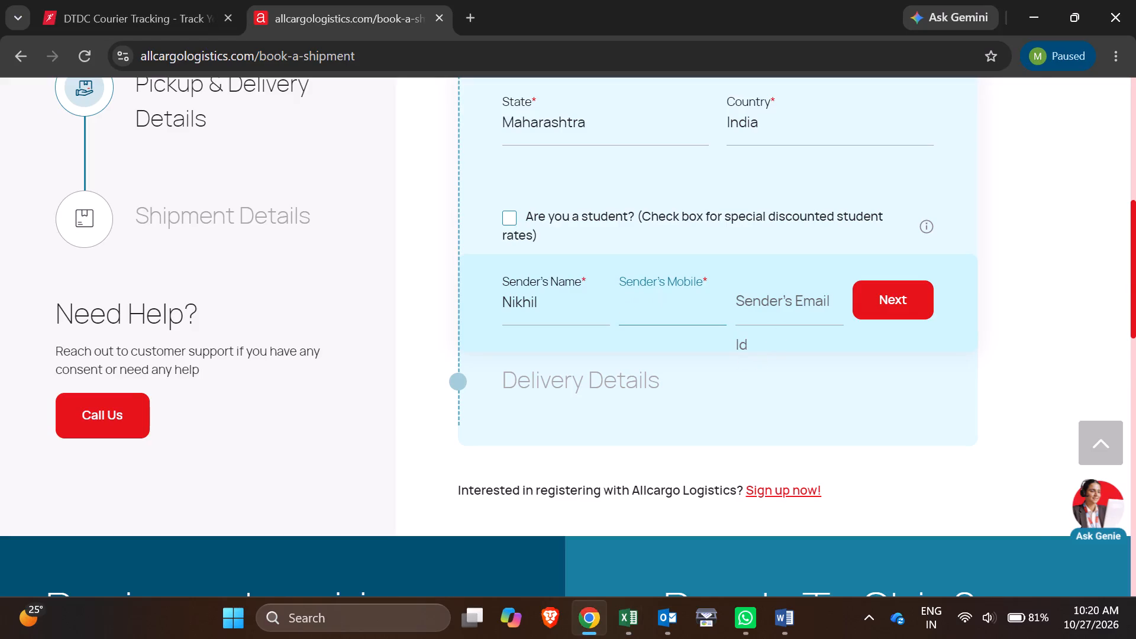
# Switch from the booking page to another open window.
pyautogui.hotkey('alt', 'Tab')
pyautogui.hotkey('alt', 'Tab')
pyautogui.hotkey('alt', 'Tab')
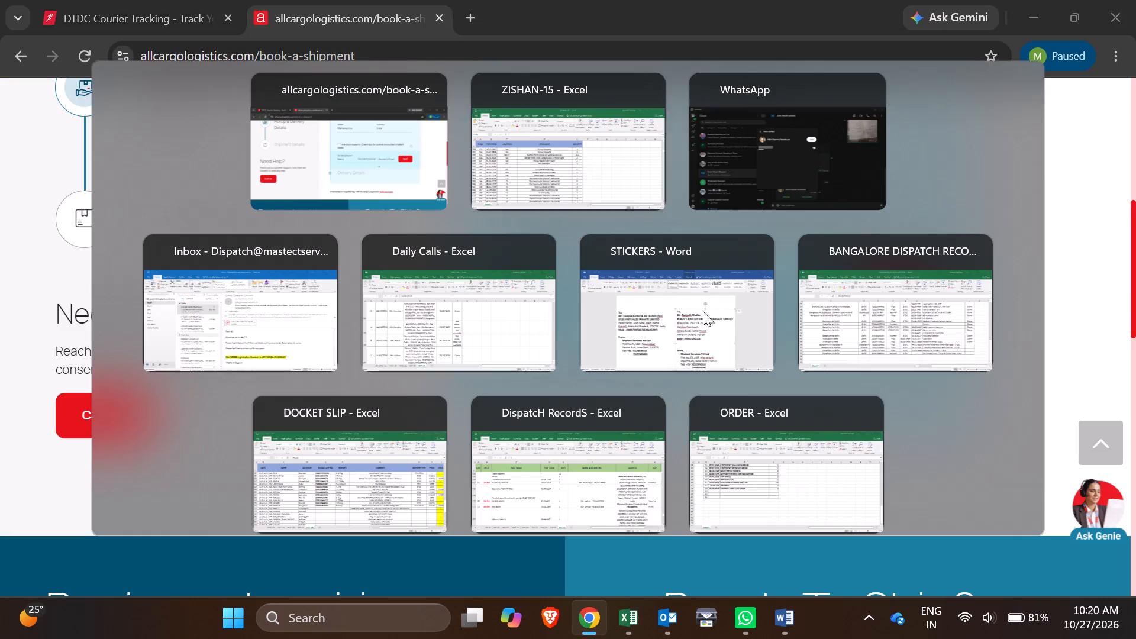
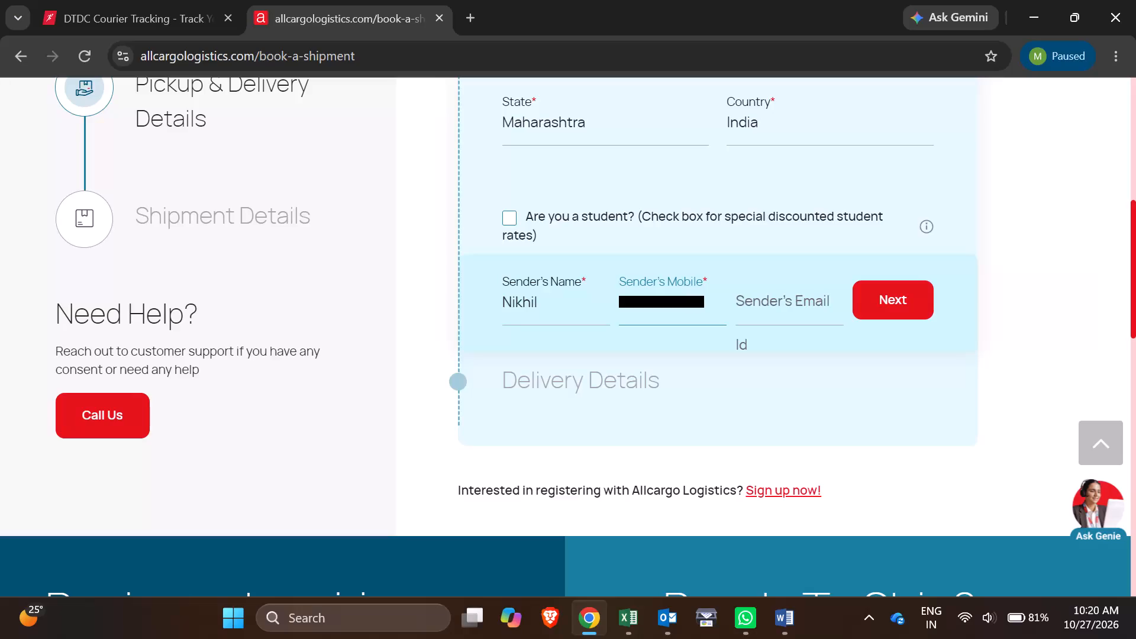
# Submit the completed pickup details and save the pickup address in the browser when offered.
pyautogui.click(882, 300)
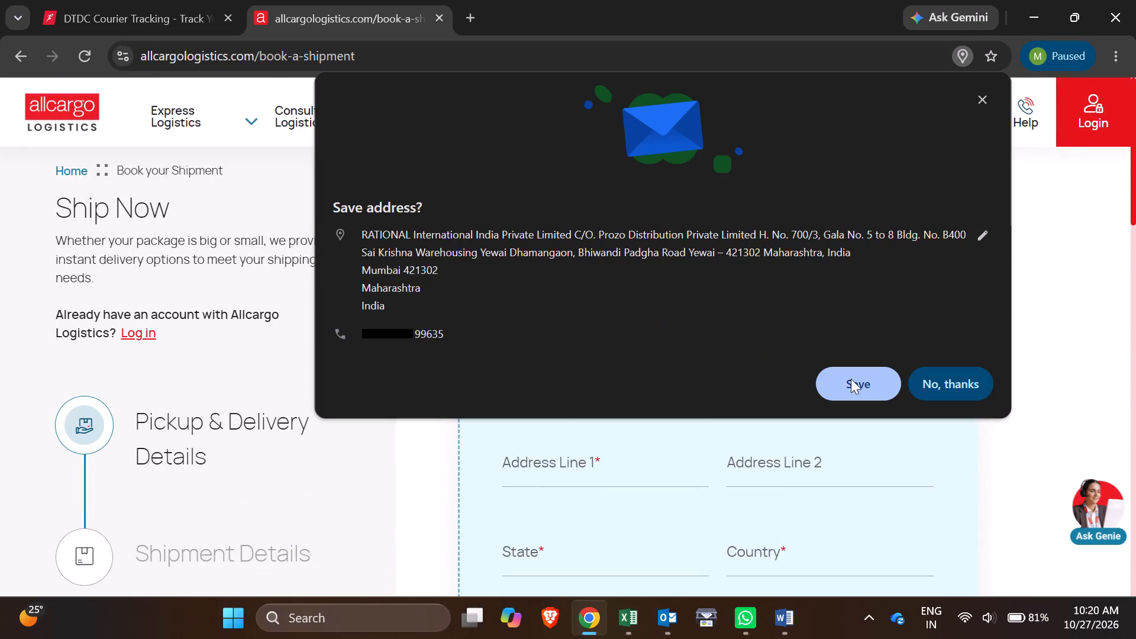
pyautogui.click(866, 382)
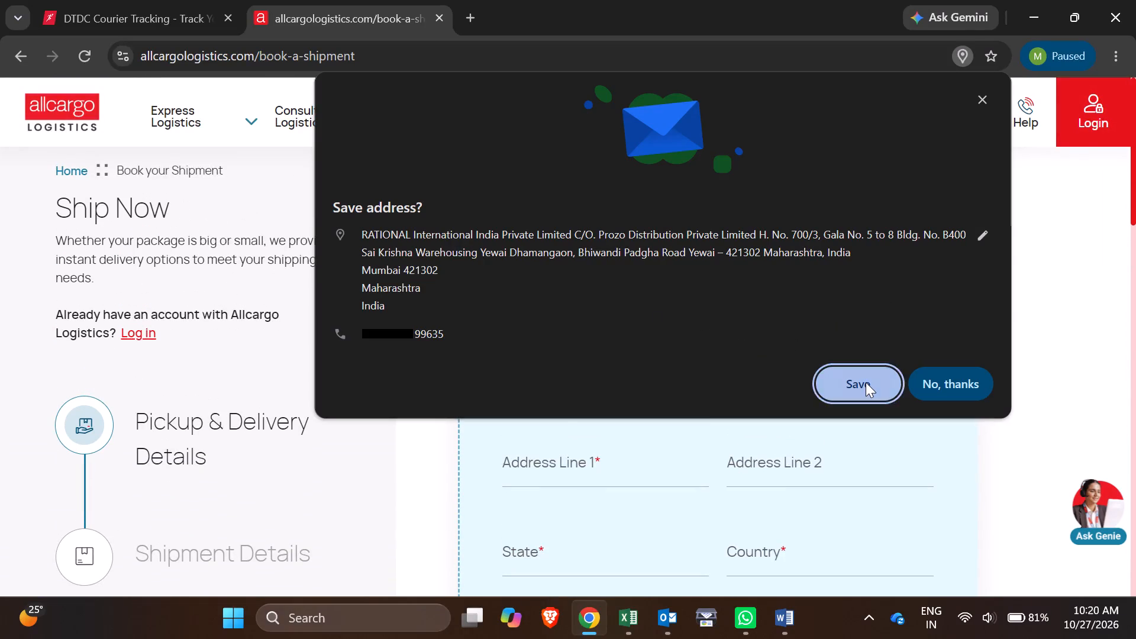
# Review the Delivery Details fields, start on the Pincode, and look up the Mastect Services address in the STICKERS Word document.
pyautogui.scroll(-2, 733, 419)
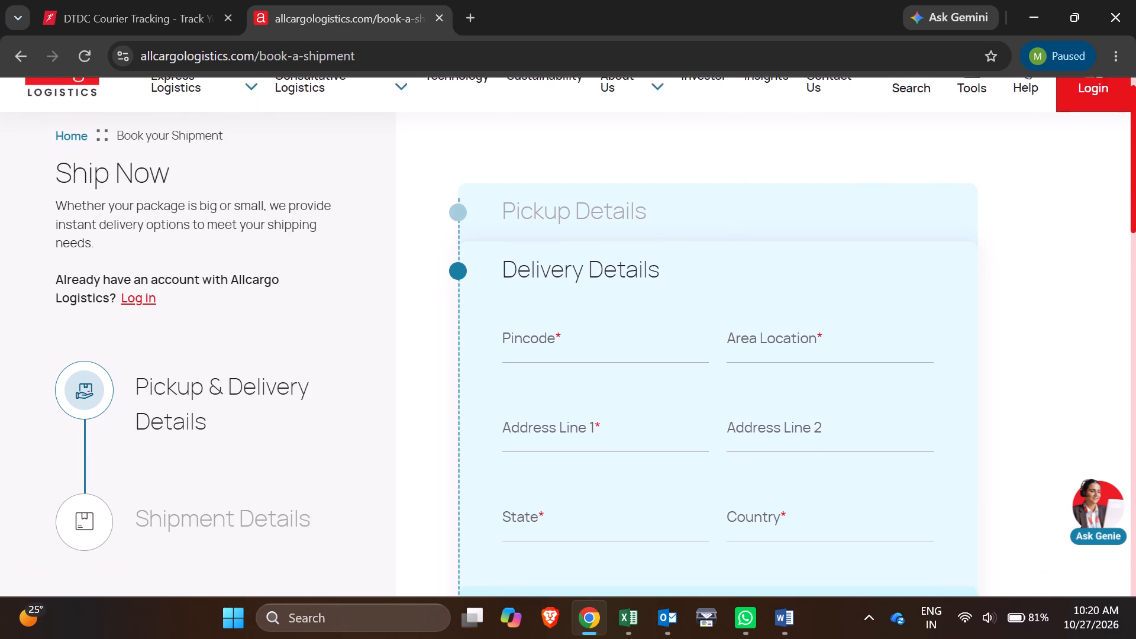
pyautogui.scroll(-3, 733, 419)
pyautogui.scroll(2, 733, 419)
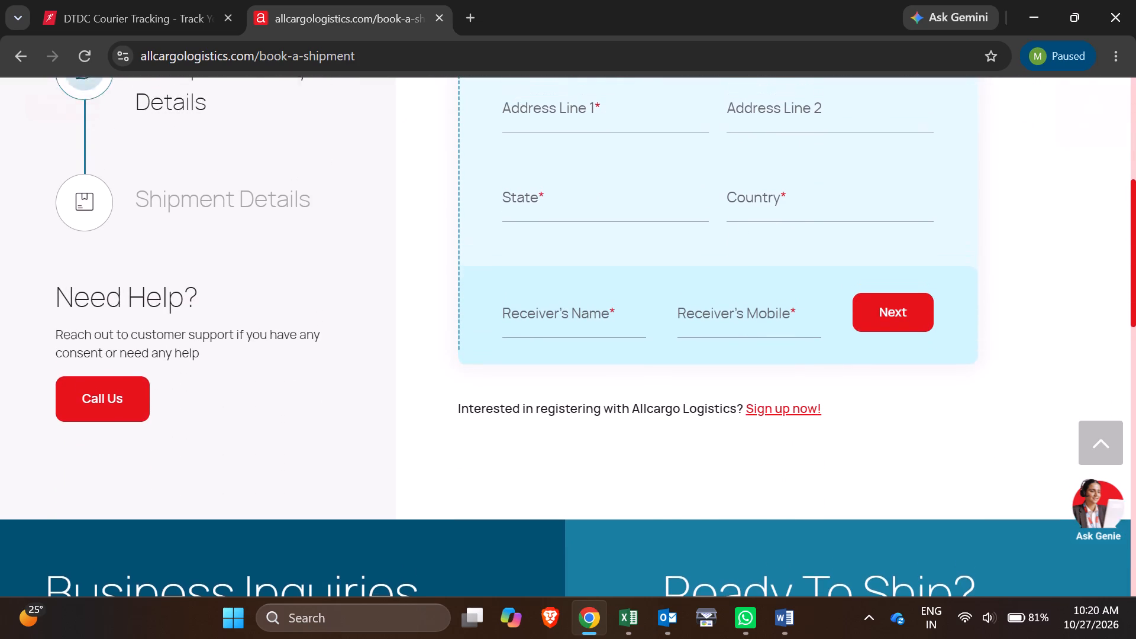
pyautogui.scroll(5, 733, 419)
pyautogui.scroll(-3, 733, 419)
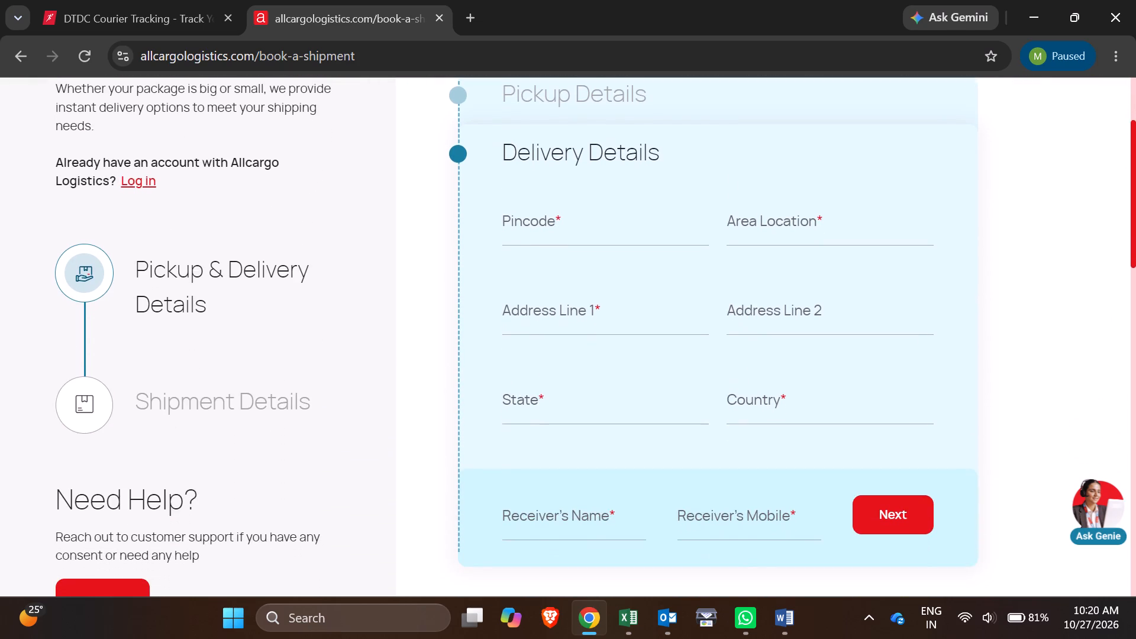
pyautogui.scroll(3, 733, 419)
pyautogui.click(561, 376)
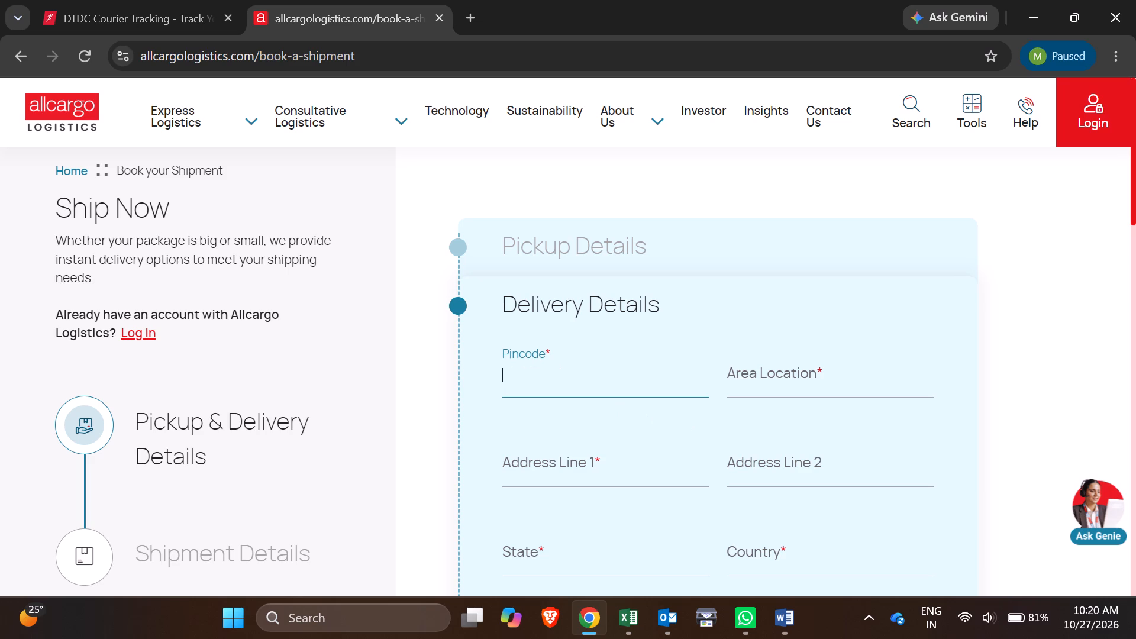
pyautogui.hotkey('alt', 'Tab')
pyautogui.hotkey('alt', 'Tab')
pyautogui.hotkey('alt', 'Tab')
pyautogui.hotkey('alt', 'Tab')
pyautogui.hotkey('alt', 'Tab')
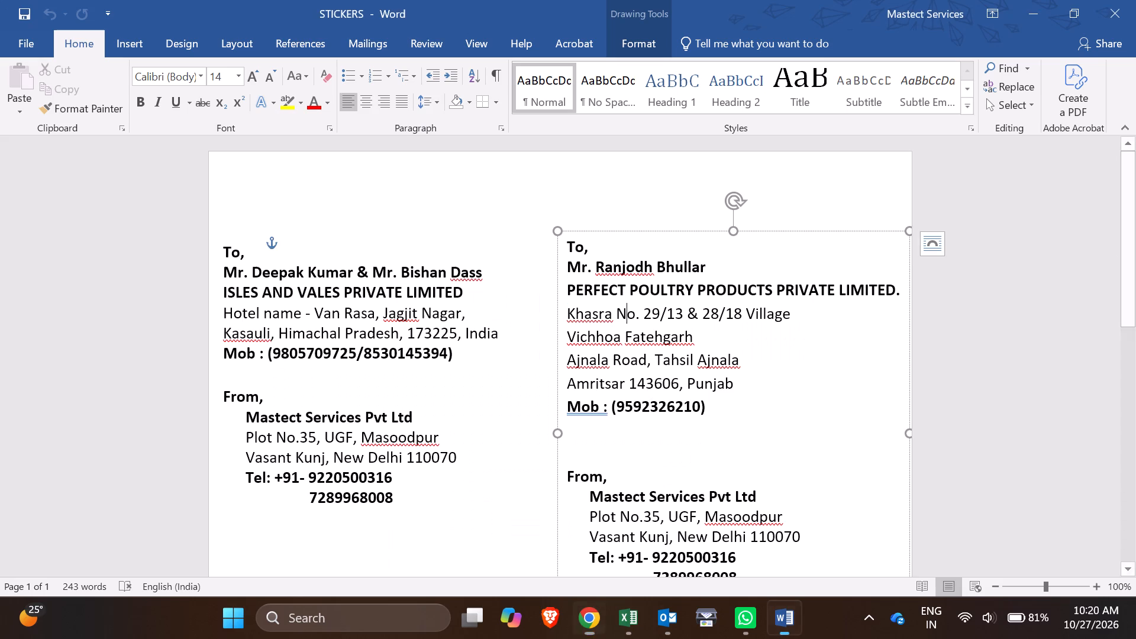
pyautogui.scroll(-2, 648, 384)
pyautogui.click(711, 327)
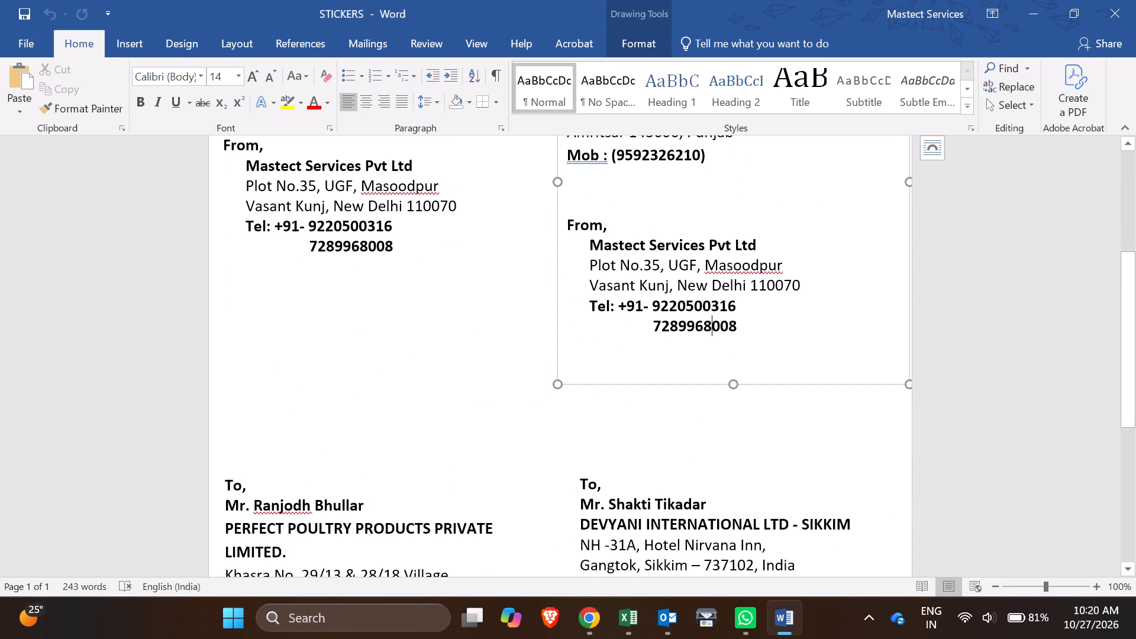
pyautogui.scroll(1, 711, 327)
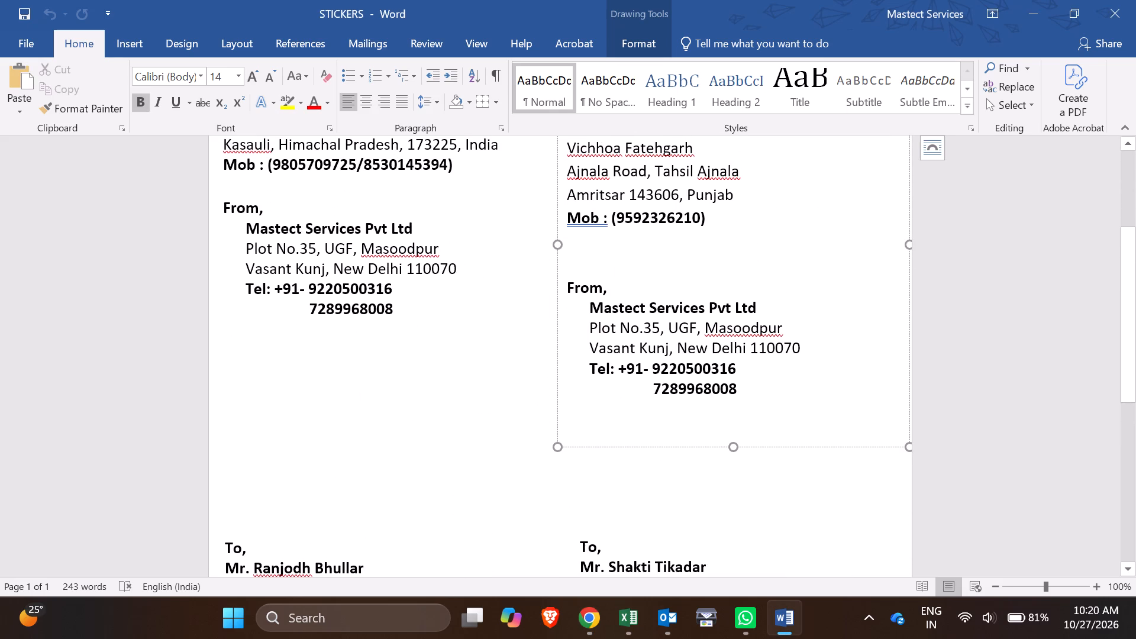
# Back on the booking form, set the delivery pincode to 110070, rechecking the STICKERS document while entering it.
pyautogui.hotkey('alt', 'Tab')
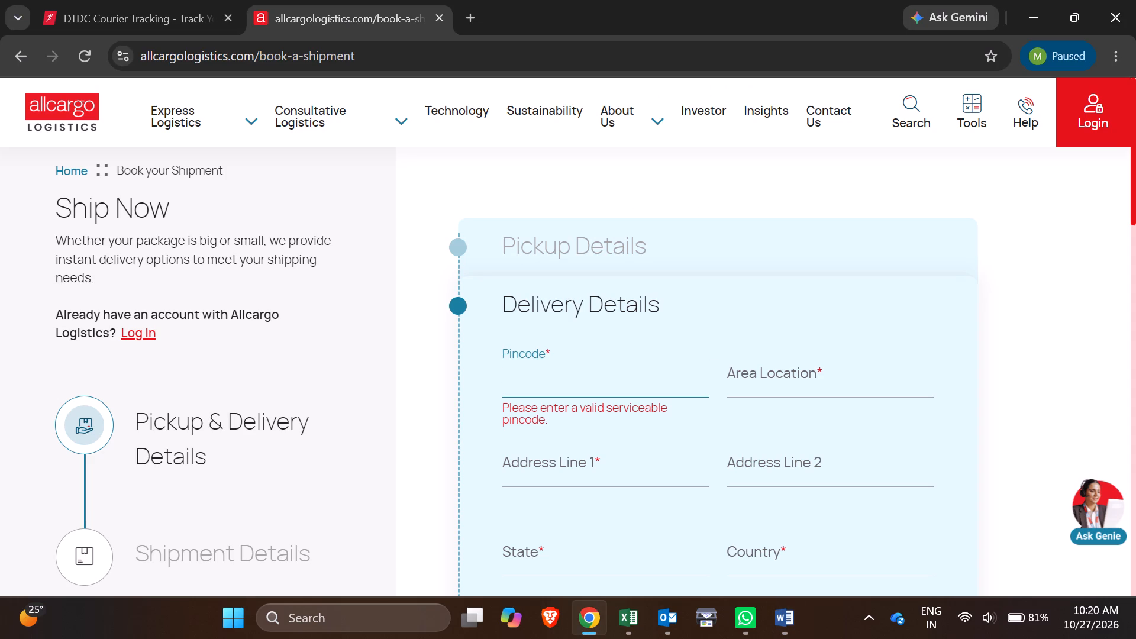
pyautogui.write('10')
pyautogui.write('00')
pyautogui.hotkey('alt', 'Tab')
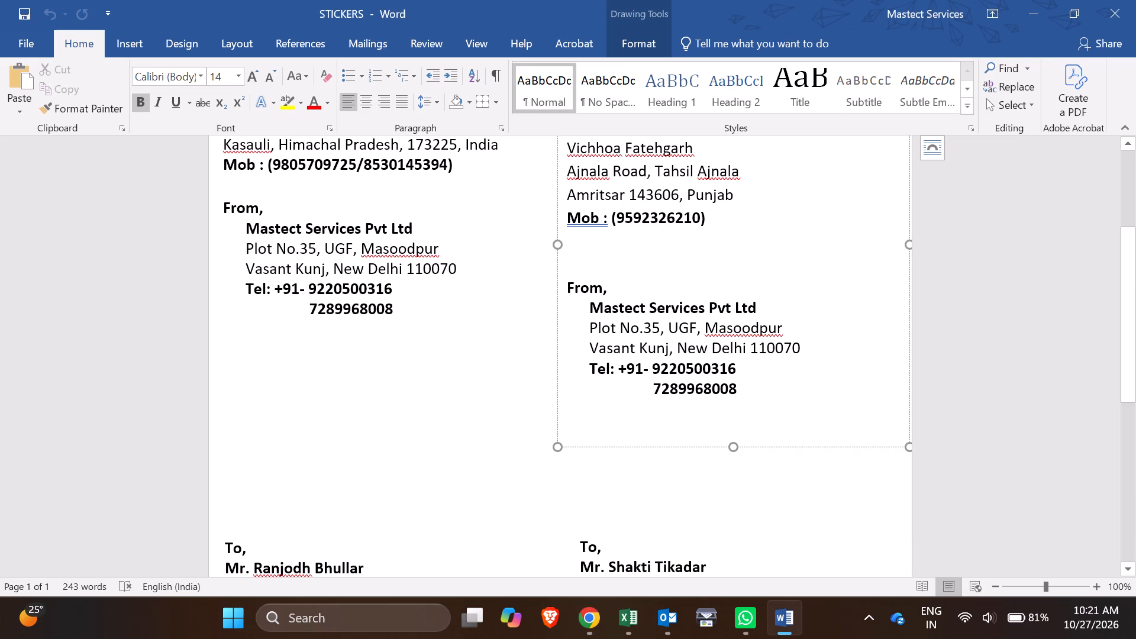
pyautogui.hotkey('alt', 'Tab')
pyautogui.press('BackSpace')
pyautogui.press('BackSpace')
pyautogui.press('BackSpace')
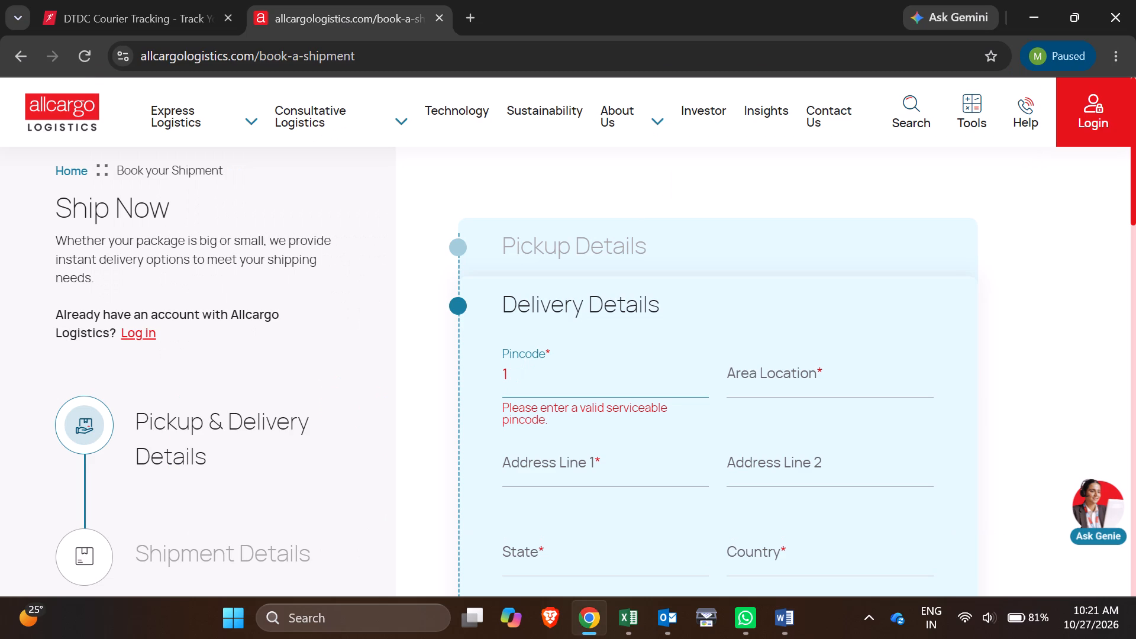
pyautogui.write('100')
pyautogui.hotkey('alt', 'Tab')
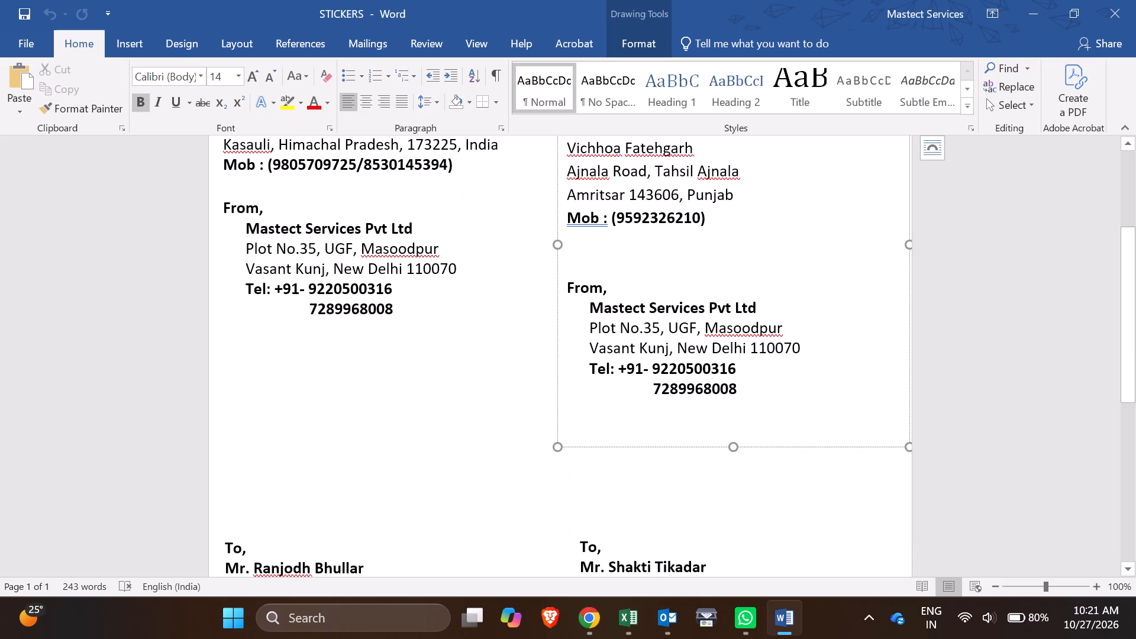
pyautogui.hotkey('alt', 'Tab')
pyautogui.write('70')
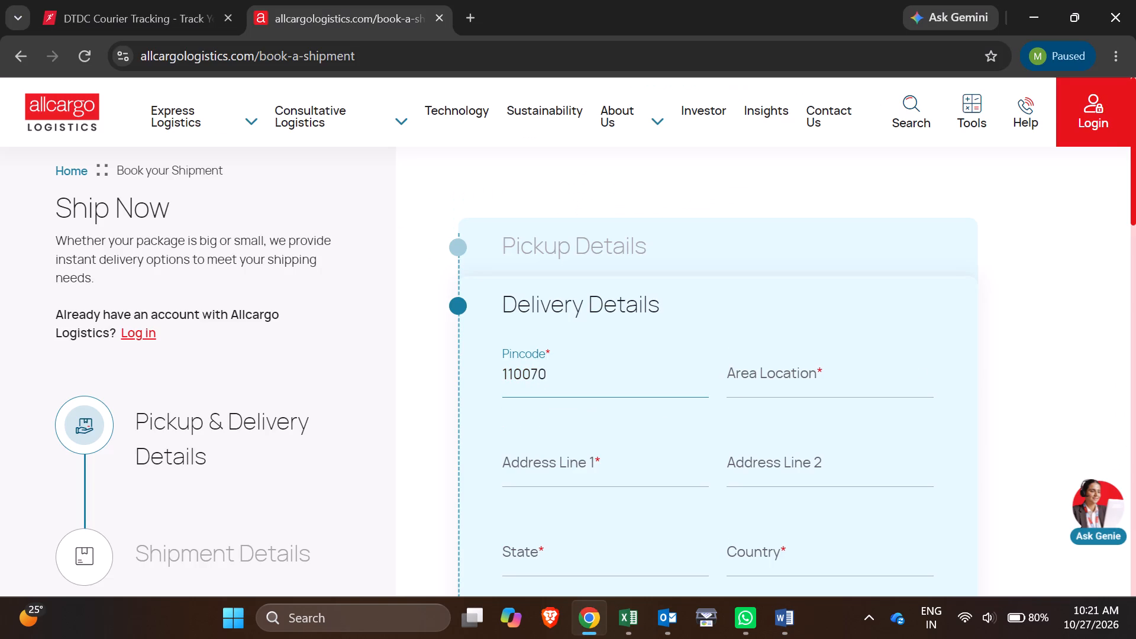
pyautogui.click(572, 482)
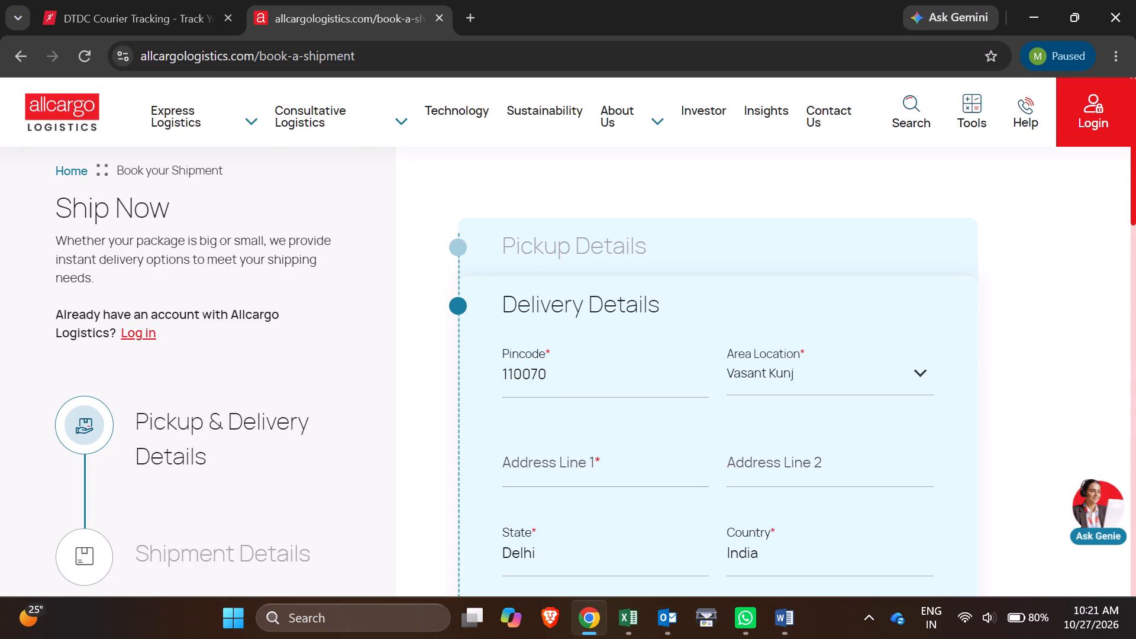
# Fill the delivery address lines with the Mastect Services Pvt Ltd address, using "Vasant Kunj, New Delhi 110070" for Address Line 2.
pyautogui.hotkey('alt', 'Tab')
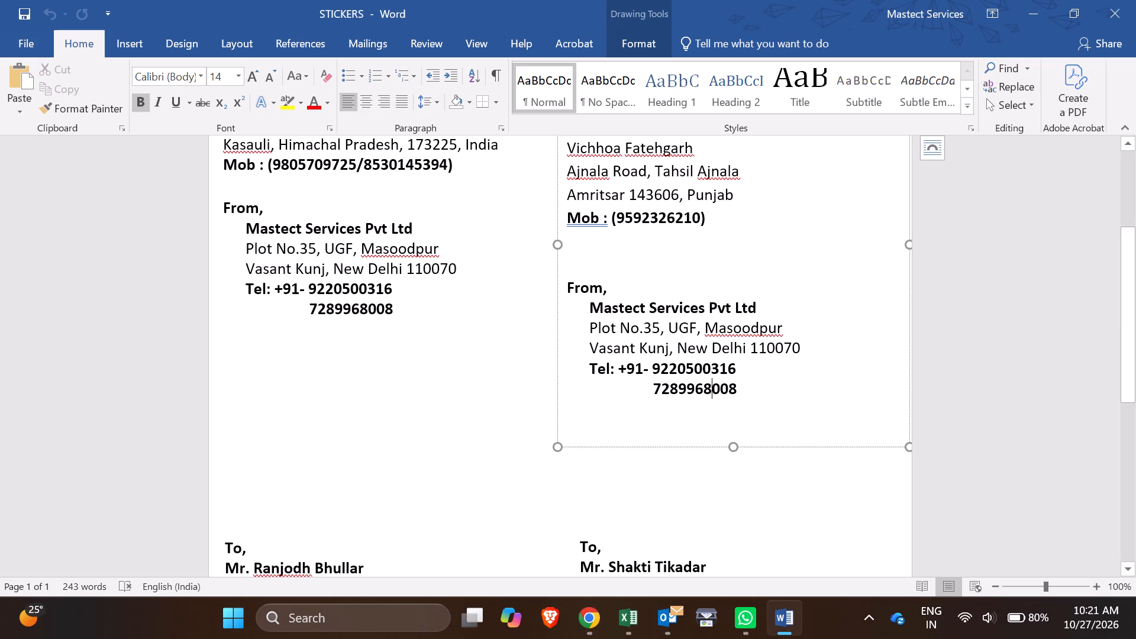
# Copy the Mastect Services Pvt Ltd name and plot line from the STICKERS Word document into the delivery Address Line 1 in Chrome.
pyautogui.moveTo(589, 311); pyautogui.dragTo(762, 318)
pyautogui.hotkey('ctrl', 'c')
pyautogui.hotkey('alt', 'Tab')
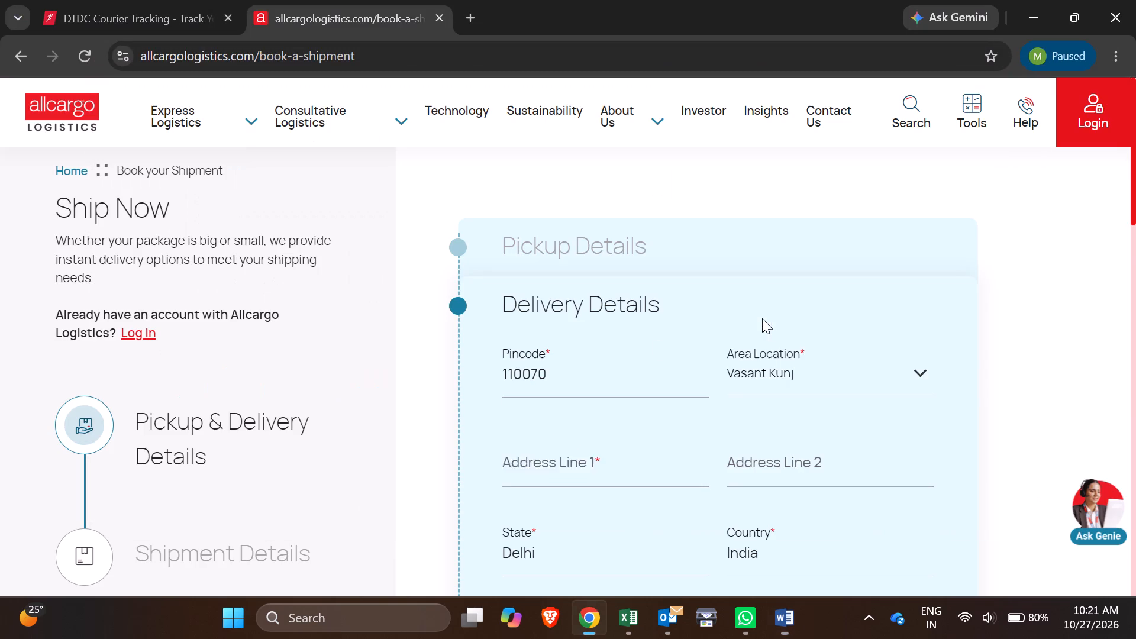
pyautogui.hotkey('ctrl', 'v')
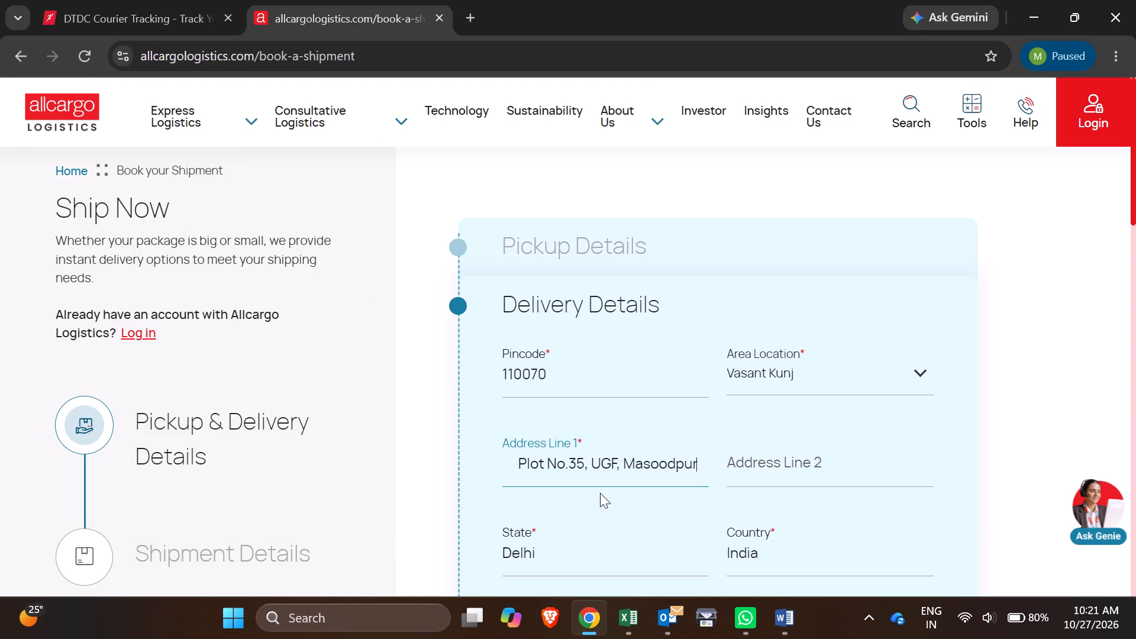
# In the delivery Address Line 1, replace the wide gap between "Mastect Services Pvt Ltd" and "Plot" with a comma and a space.
pyautogui.hscroll(2, 602, 475)
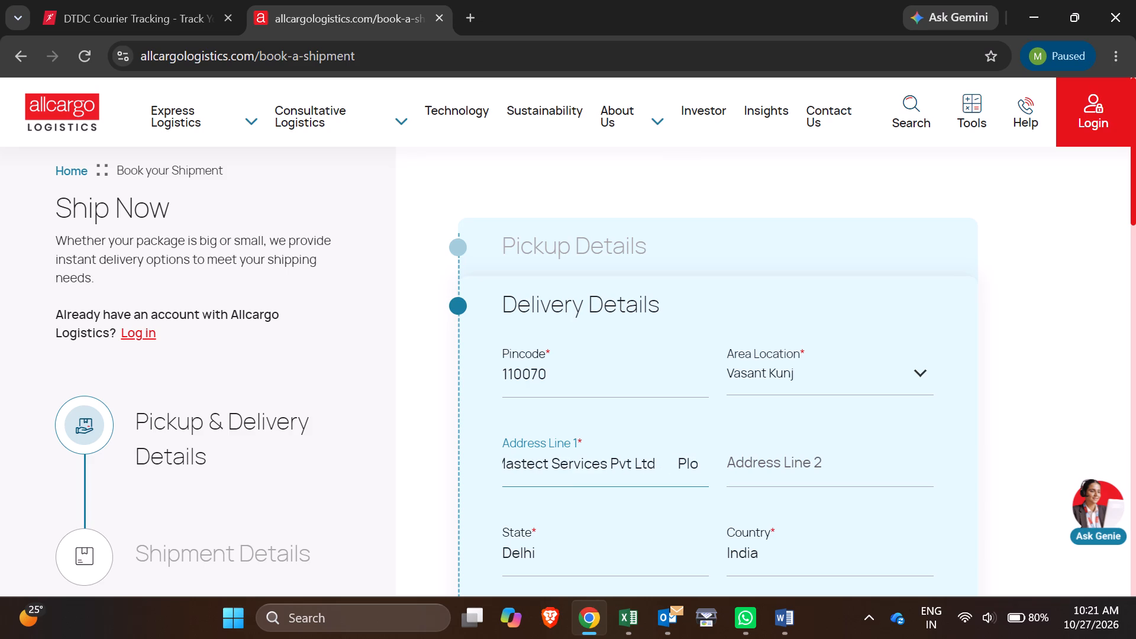
pyautogui.click(676, 466)
pyautogui.press('Right')
pyautogui.press('BackSpace')
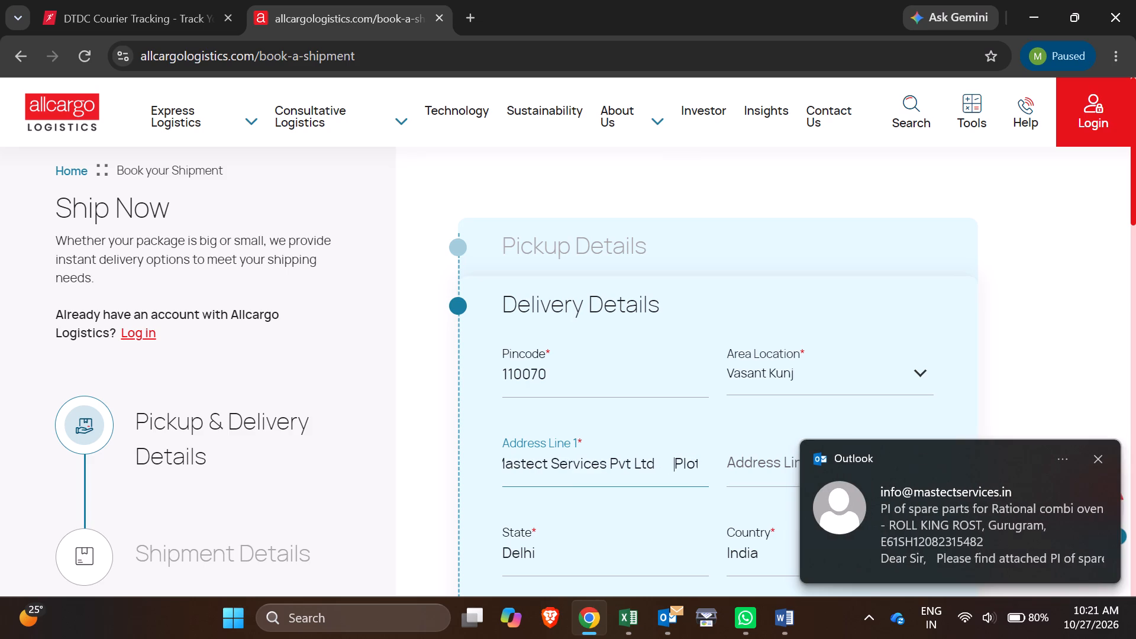
pyautogui.press('BackSpace')
pyautogui.press('BackSpace')
pyautogui.press('BackSpace')
pyautogui.press('BackSpace')
pyautogui.press('BackSpace')
pyautogui.press('BackSpace')
pyautogui.press('BackSpace')
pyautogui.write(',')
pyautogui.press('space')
# Fill the delivery Address Line 2 with the locality, city and pincode line copied from the Mastect Services address in the STICKERS Word document.
pyautogui.click(742, 467)
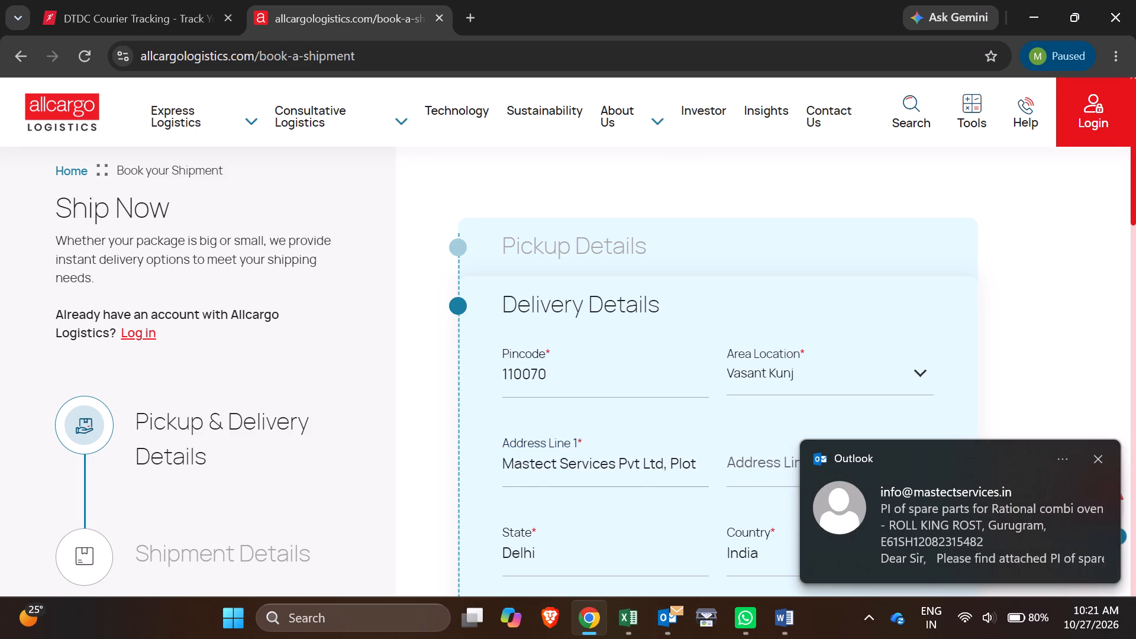
pyautogui.hotkey('alt', 'Tab')
pyautogui.moveTo(590, 345); pyautogui.dragTo(784, 348)
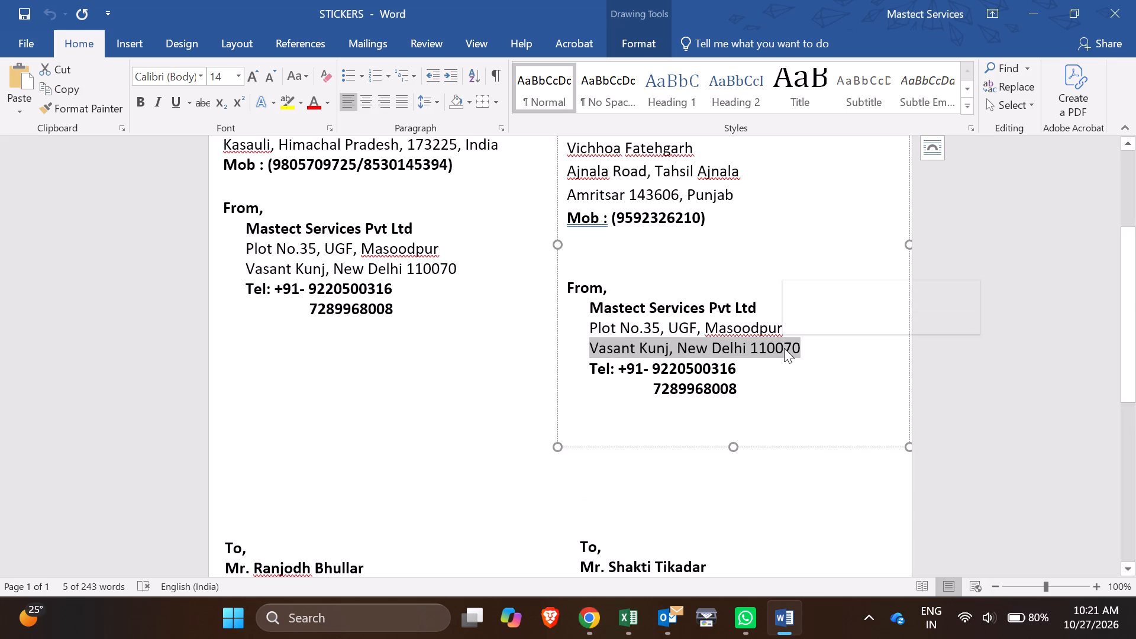
pyautogui.hotkey('ctrl', 'c')
pyautogui.hotkey('alt', 'Tab')
pyautogui.hotkey('ctrl', 'v')
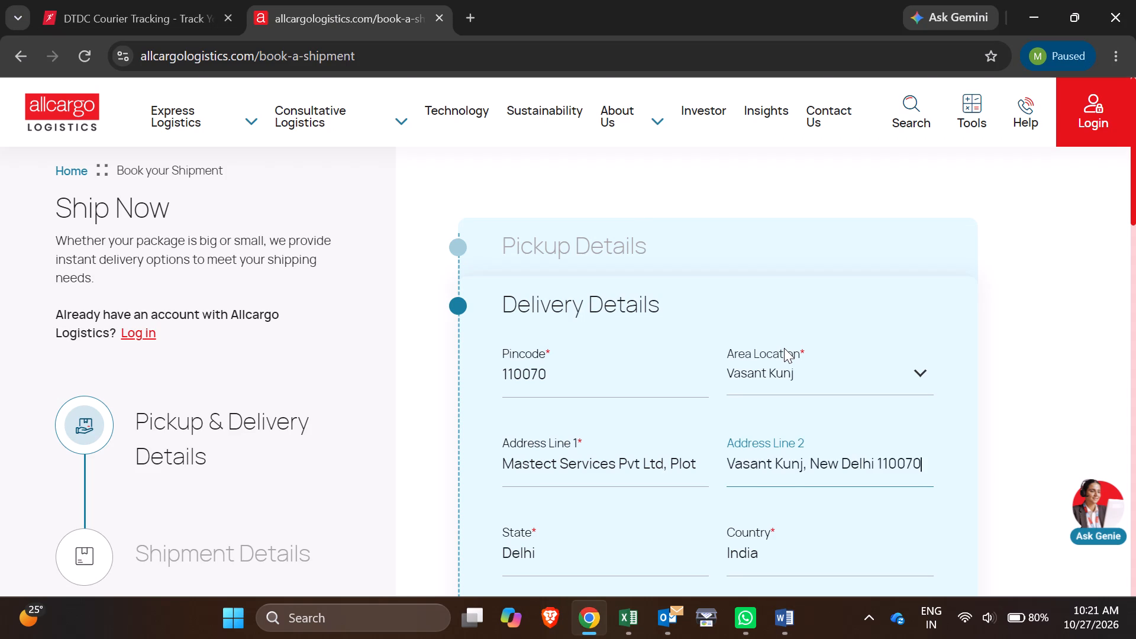
# Enter Zishan as the Receiver's Name in the delivery details.
pyautogui.scroll(-2, 784, 348)
pyautogui.scroll(-1, 720, 425)
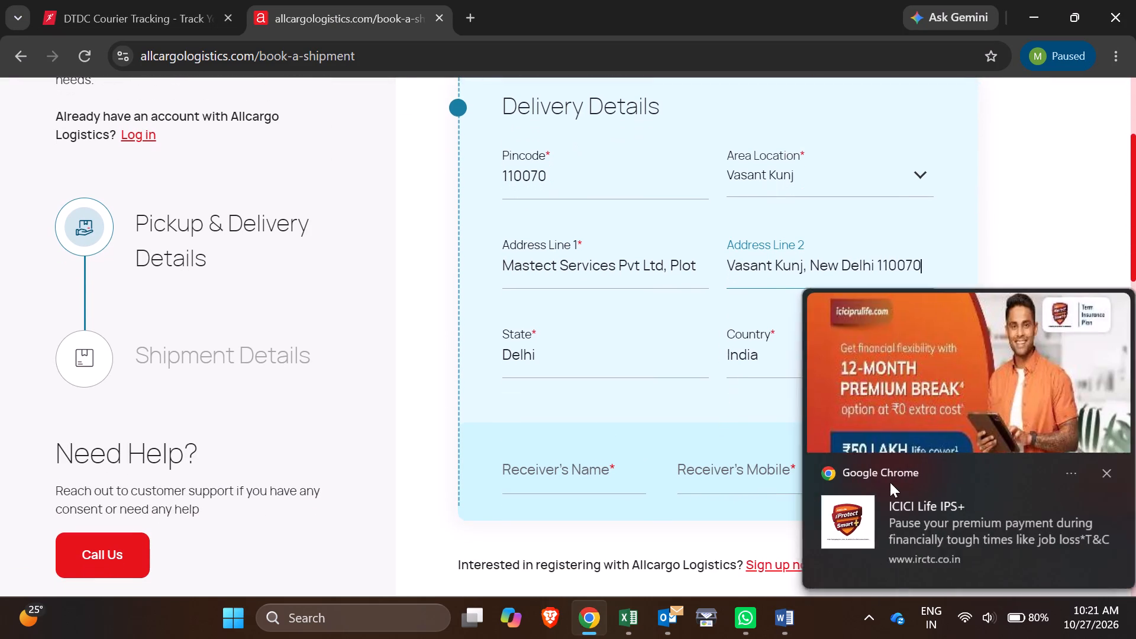
pyautogui.click(560, 476)
pyautogui.write('Zishan')
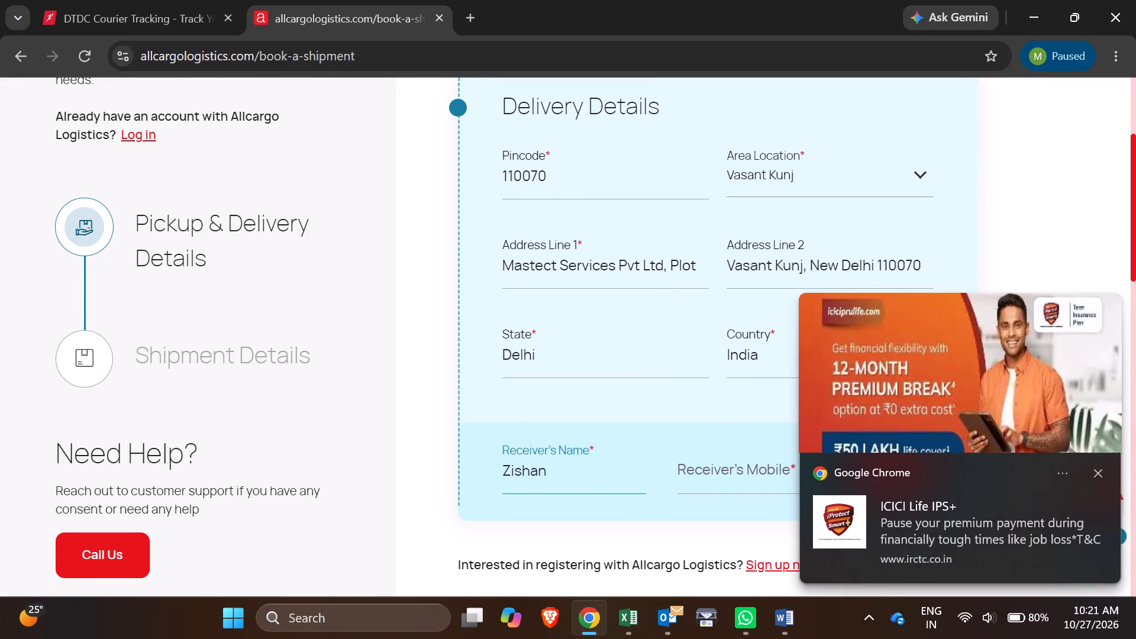
# Start on the Receiver's Mobile field and switch to the STICKERS Word document to look up the contact number.
pyautogui.click(718, 475)
pyautogui.hotkey('alt', 'Tab')
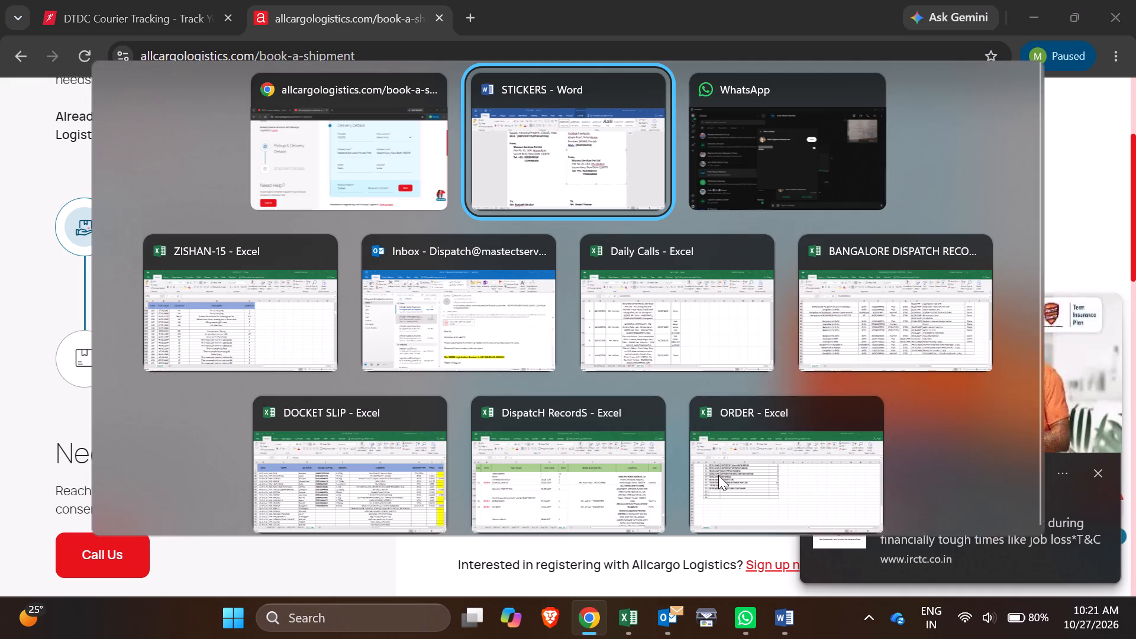
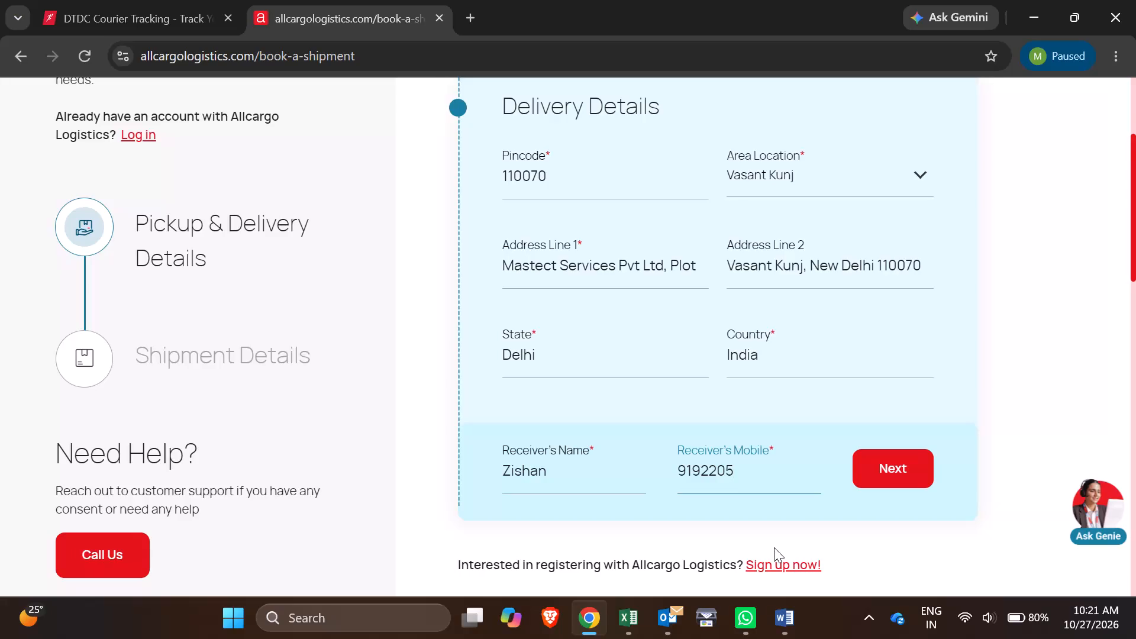
# Clear the partially entered number from the Receiver's Mobile field in the delivery details.
pyautogui.press('BackSpace')
pyautogui.press('BackSpace')
pyautogui.press('BackSpace')
pyautogui.press('BackSpace')
pyautogui.press('BackSpace')
pyautogui.press('BackSpace')
pyautogui.press('BackSpace')
pyautogui.press('BackSpace')
pyautogui.press('BackSpace')
pyautogui.press('BackSpace')
pyautogui.press('BackSpace')
pyautogui.press('BackSpace')
pyautogui.press('BackSpace')
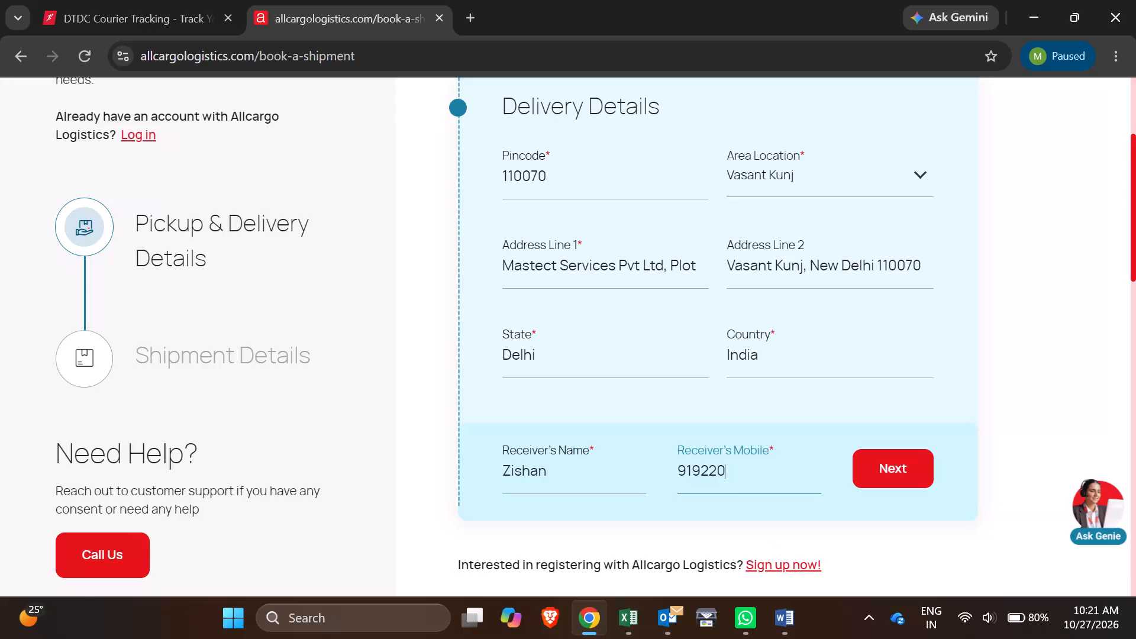
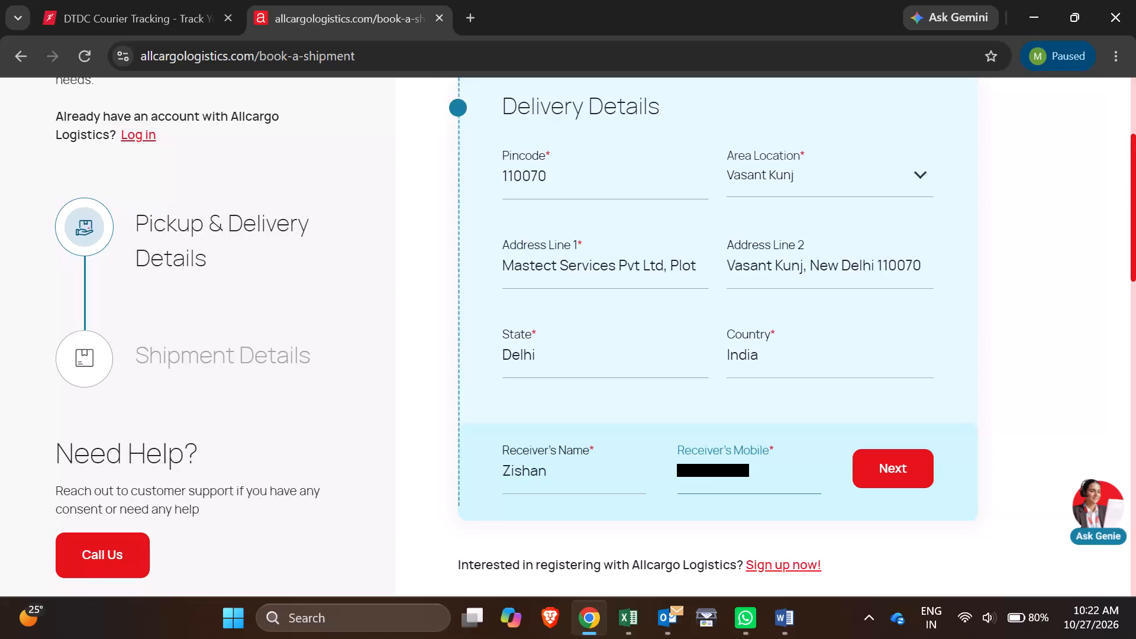
# Finish entering the receiver's mobile number in the delivery details and proceed to the Shipment Details stage.
pyautogui.press('6')
pyautogui.scroll(3, 611, 343)
pyautogui.scroll(-2, 611, 343)
pyautogui.scroll(-2, 729, 311)
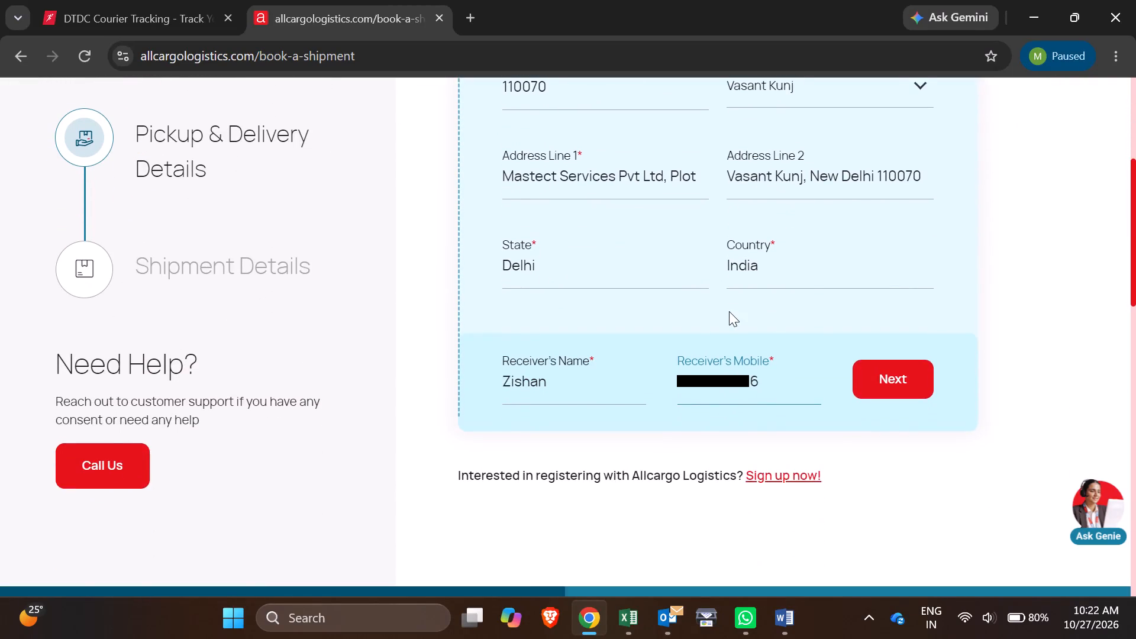
pyautogui.click(901, 388)
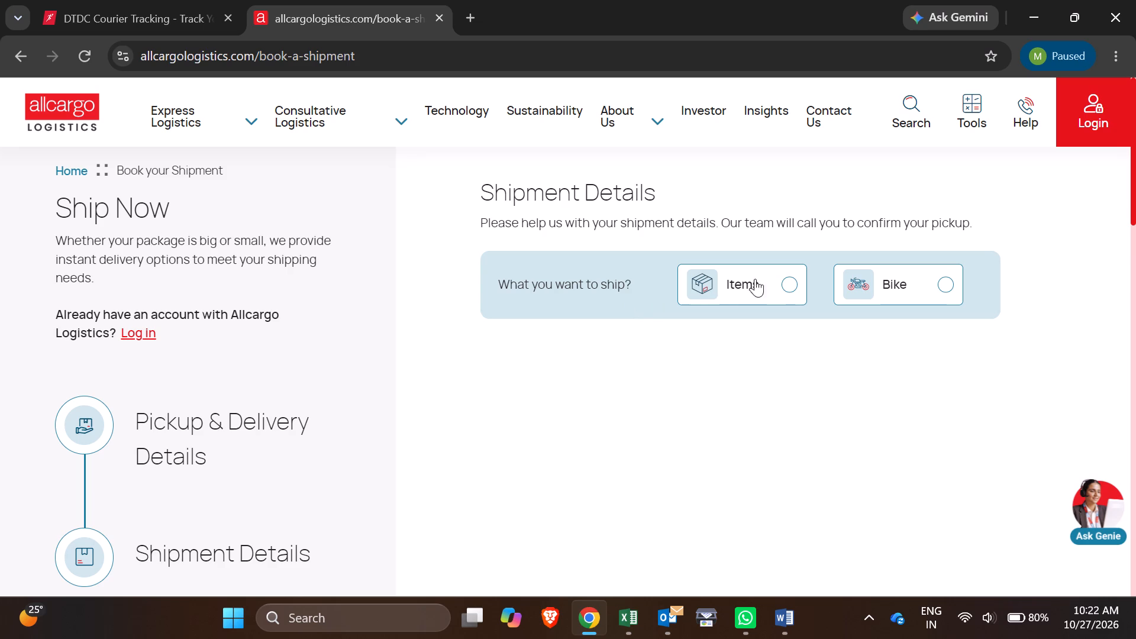
# Choose Items as what to ship and answer Yes to the goods being pre-packed.
pyautogui.click(789, 282)
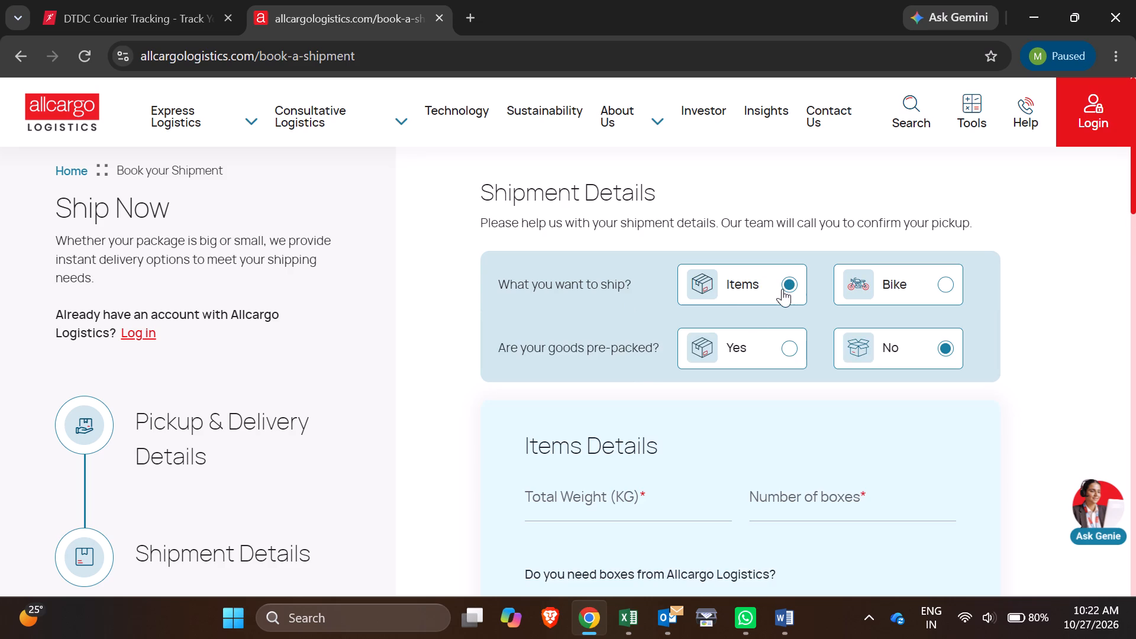
pyautogui.scroll(-1, 761, 423)
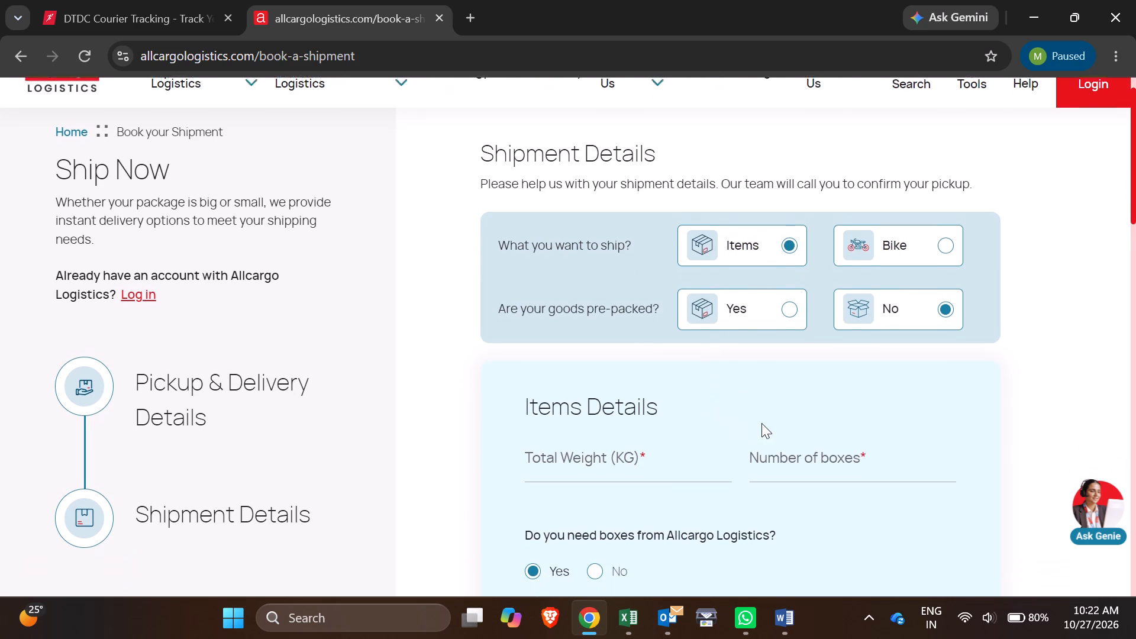
pyautogui.scroll(-1, 761, 423)
pyautogui.click(795, 289)
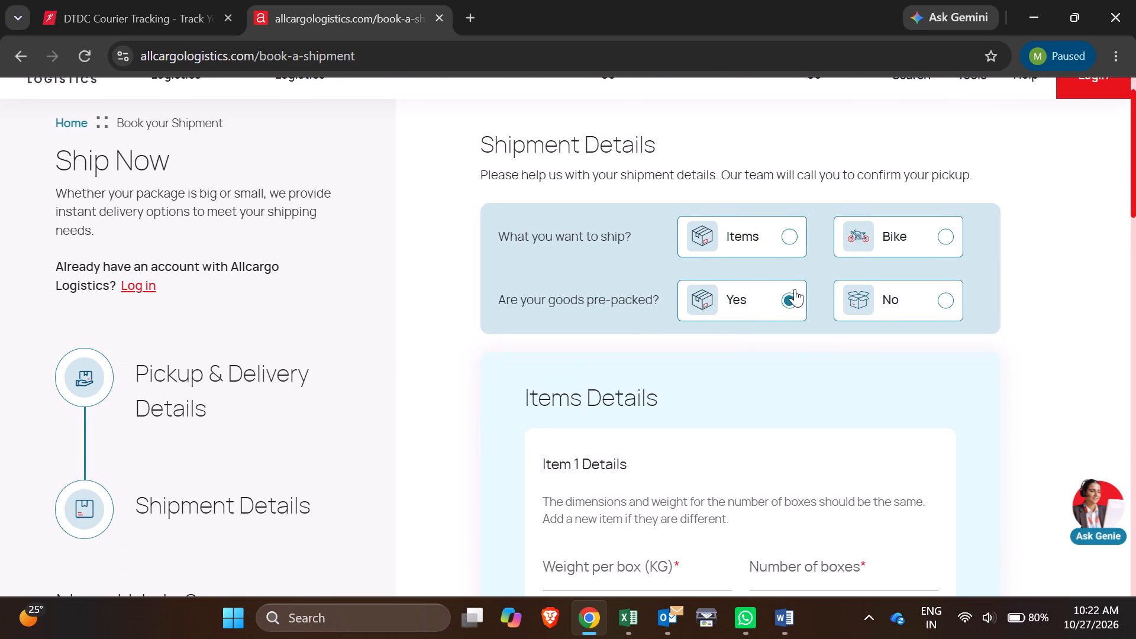
# Look over the Item 1 fields required for pre-packed goods and recheck the shipment type choices above them.
pyautogui.scroll(-2, 737, 340)
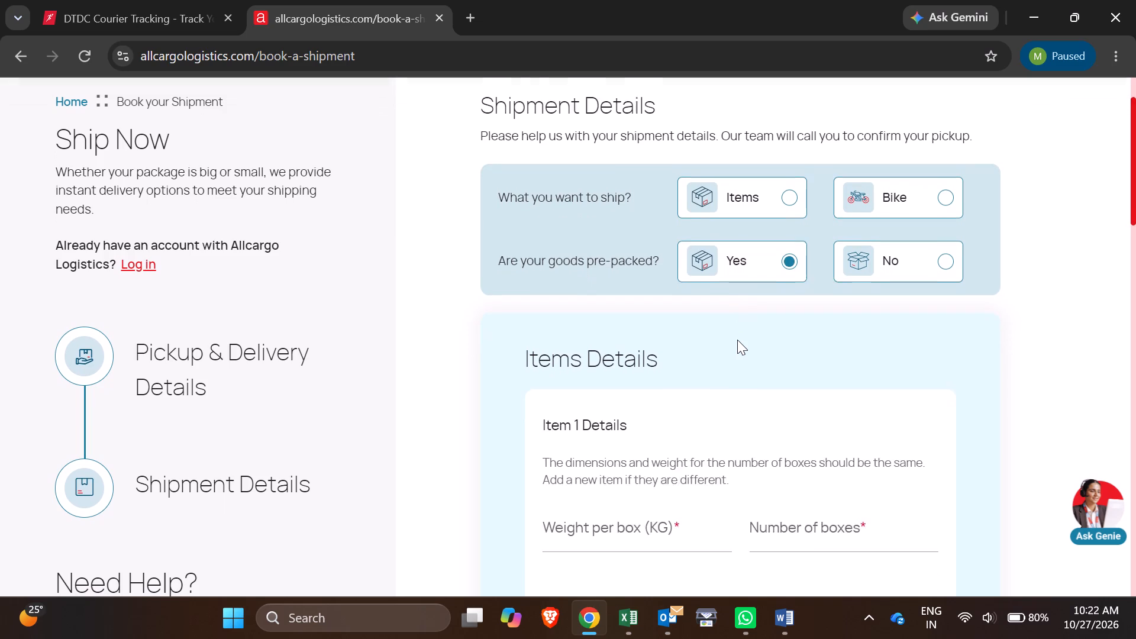
pyautogui.scroll(-2, 737, 340)
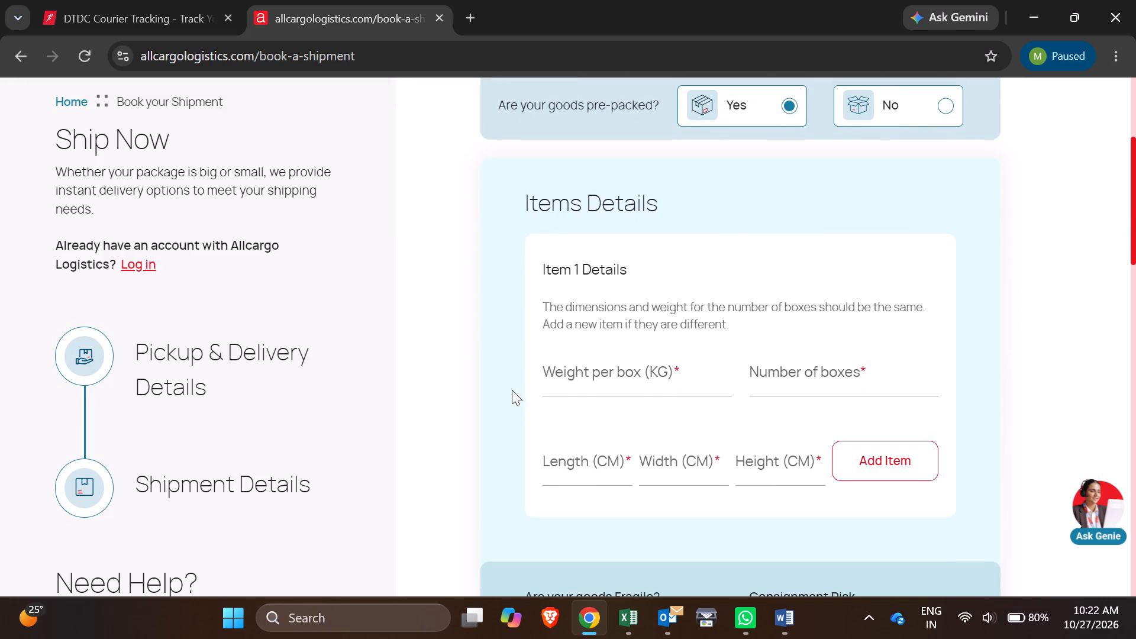
pyautogui.scroll(1, 635, 330)
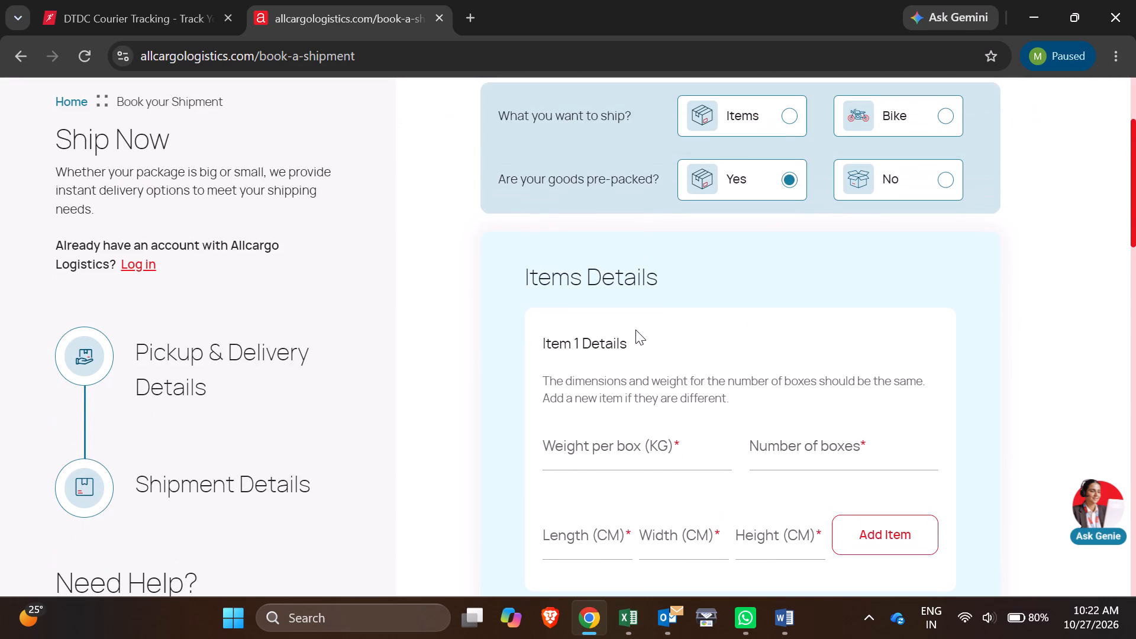
pyautogui.scroll(2, 635, 330)
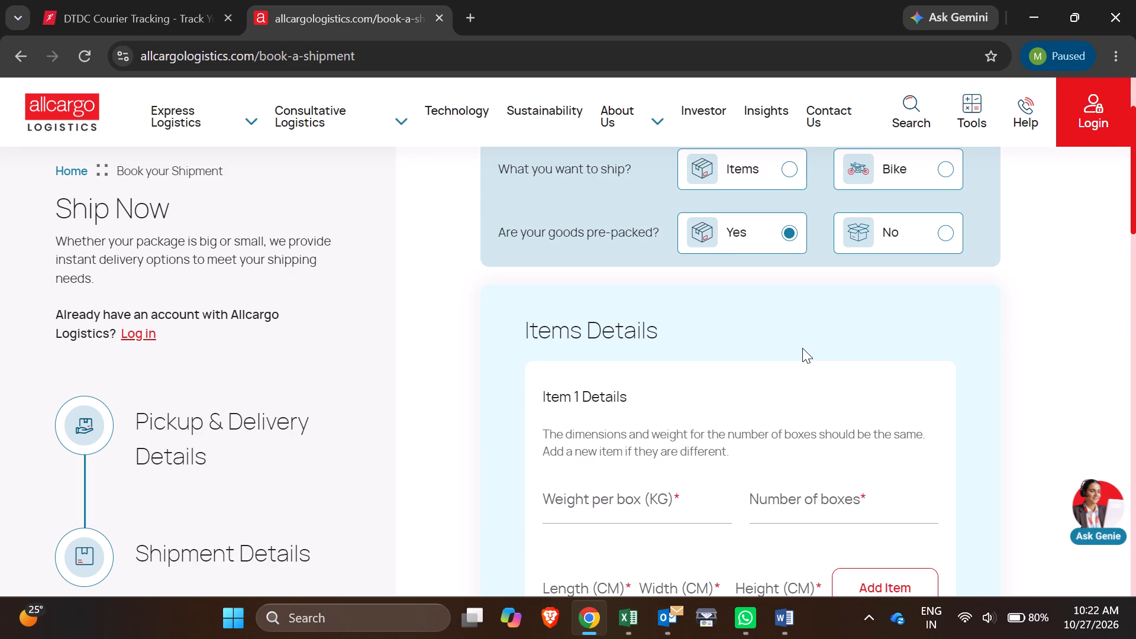
pyautogui.scroll(1, 745, 275)
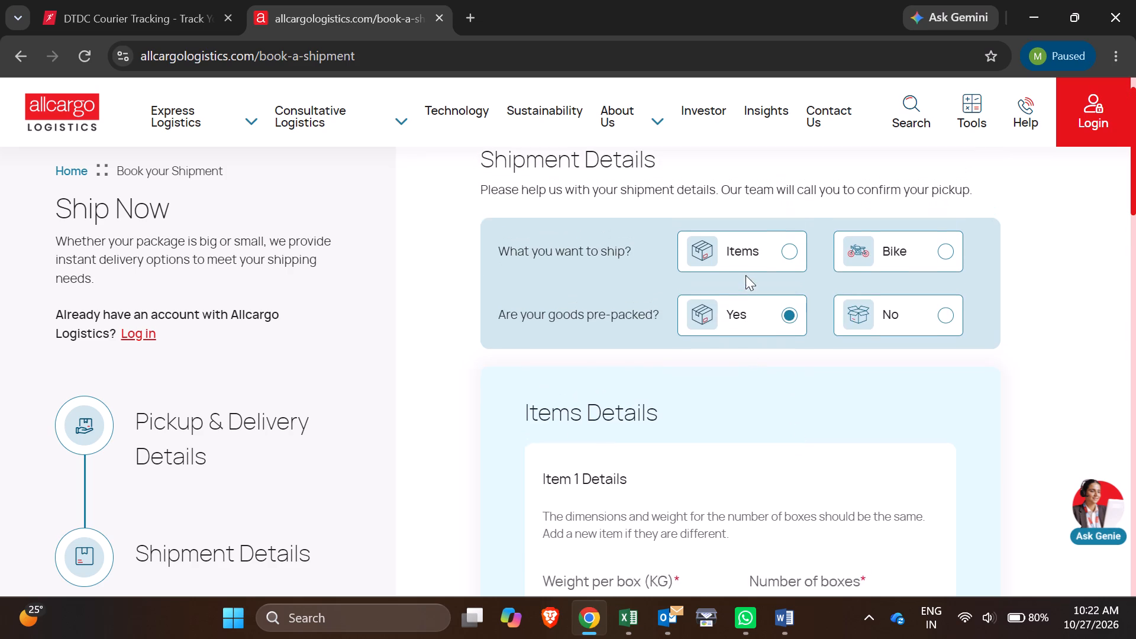
pyautogui.scroll(2, 745, 275)
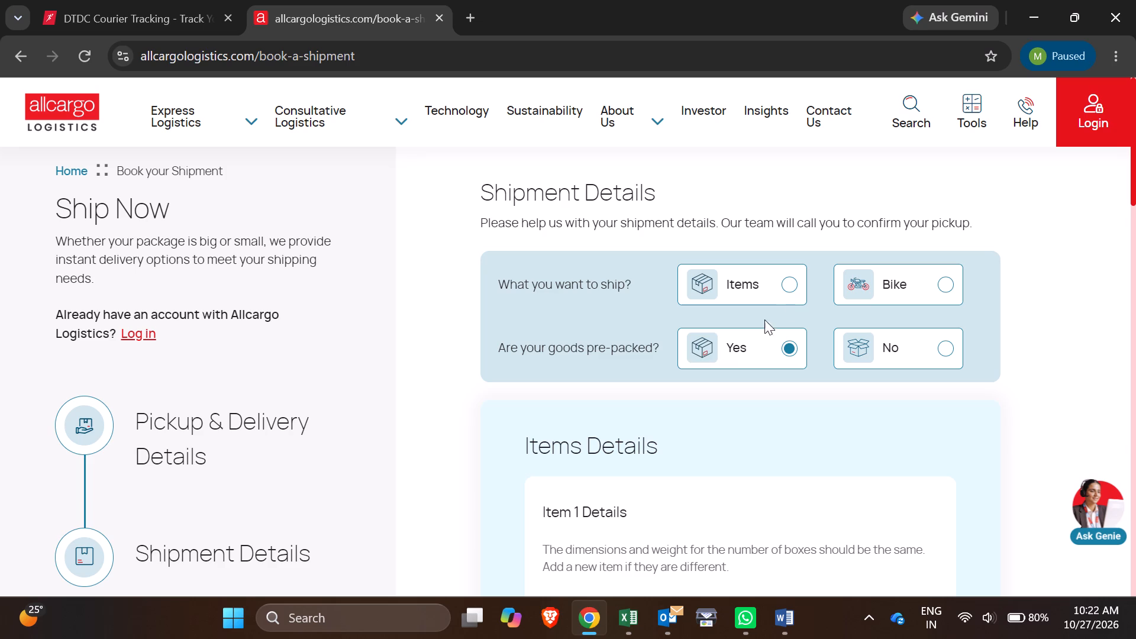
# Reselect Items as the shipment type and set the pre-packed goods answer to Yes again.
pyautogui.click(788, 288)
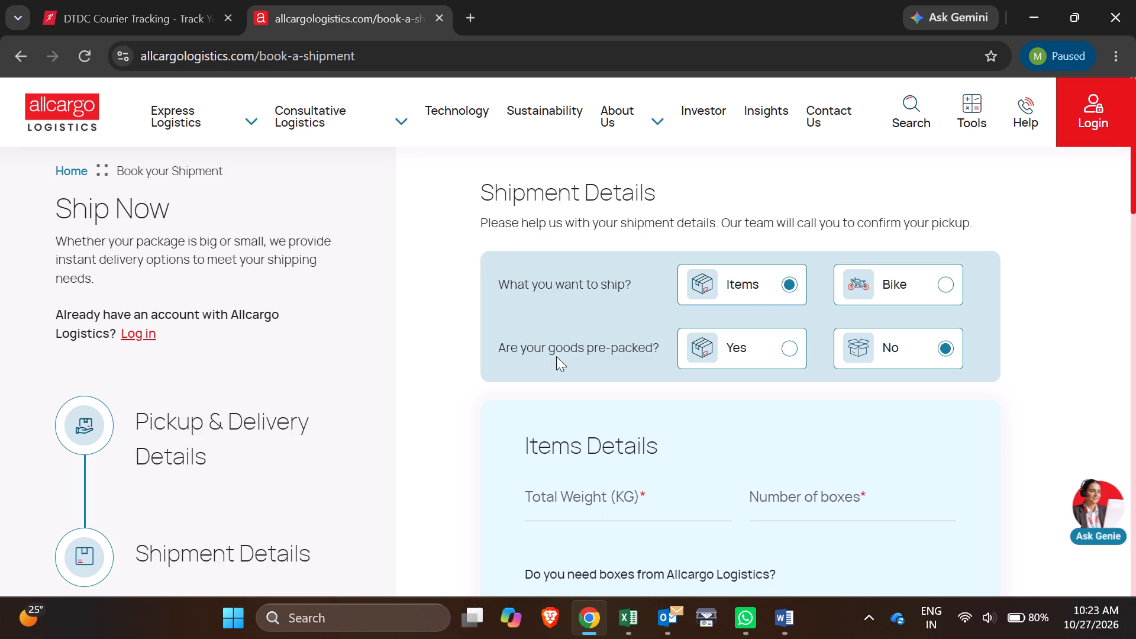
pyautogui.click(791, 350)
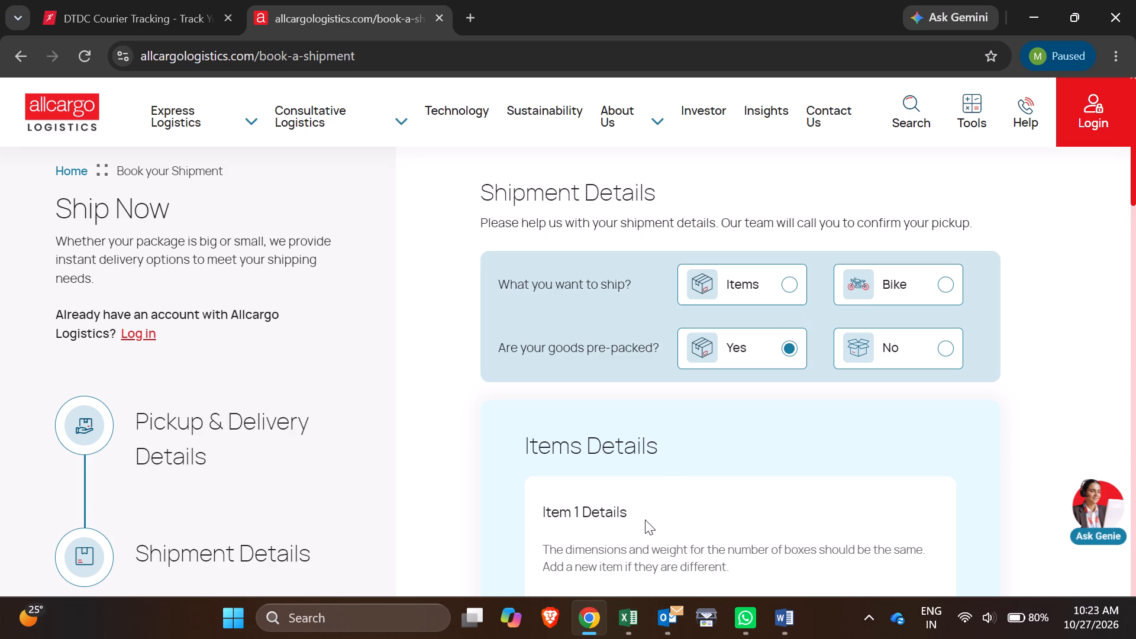
# Fill in Item 1 with a weight per box of 13 kg and 2 boxes.
pyautogui.scroll(-1, 650, 481)
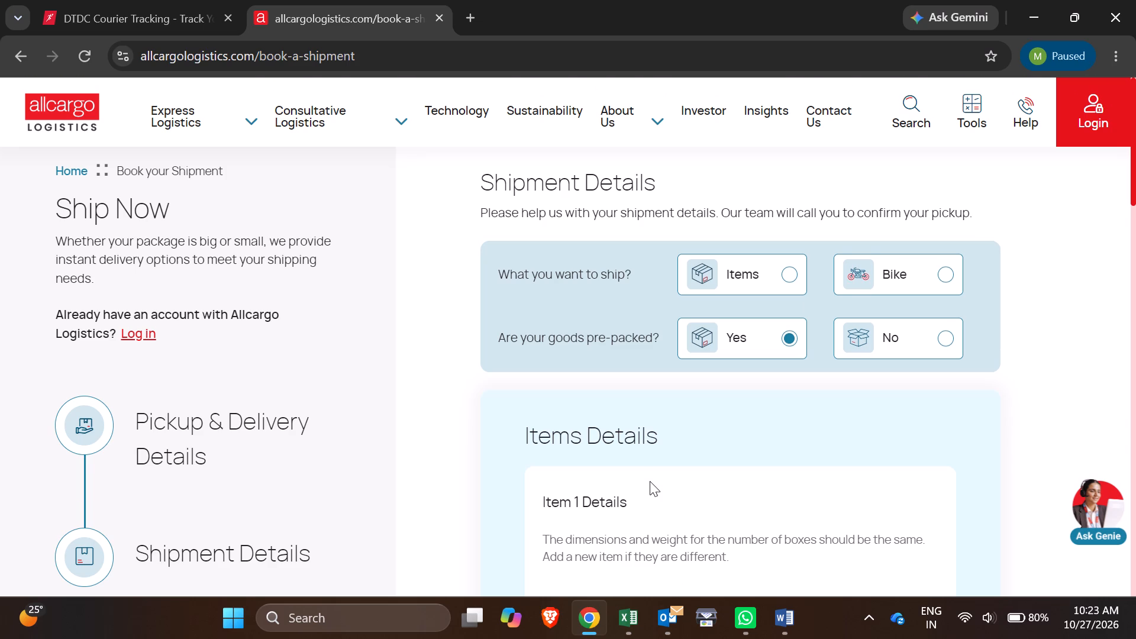
pyautogui.scroll(-4, 650, 481)
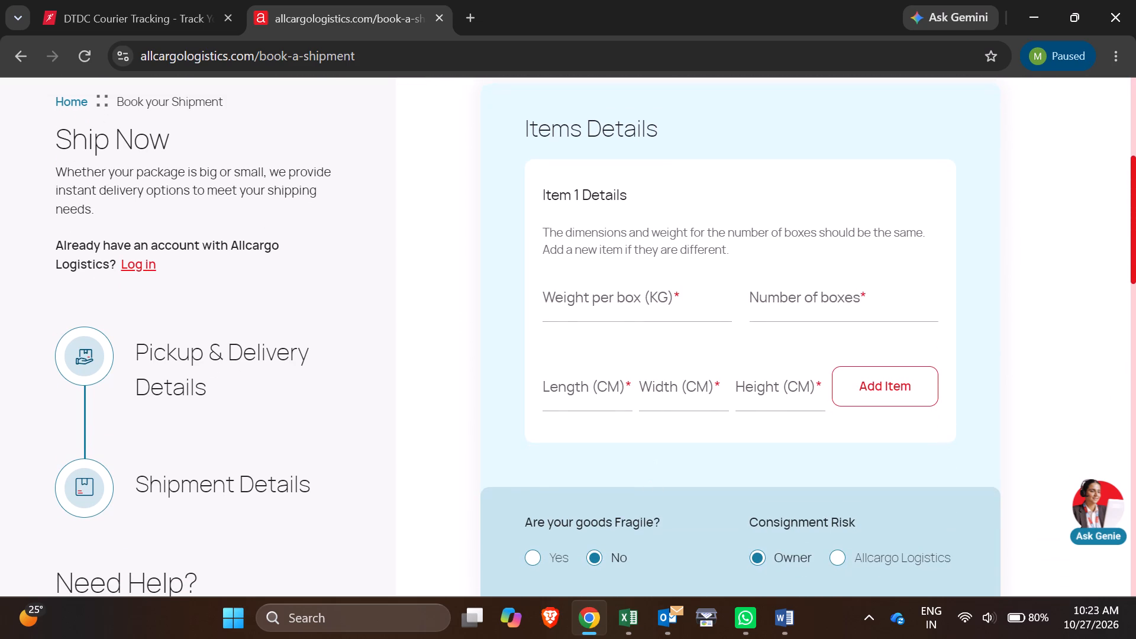
pyautogui.click(619, 301)
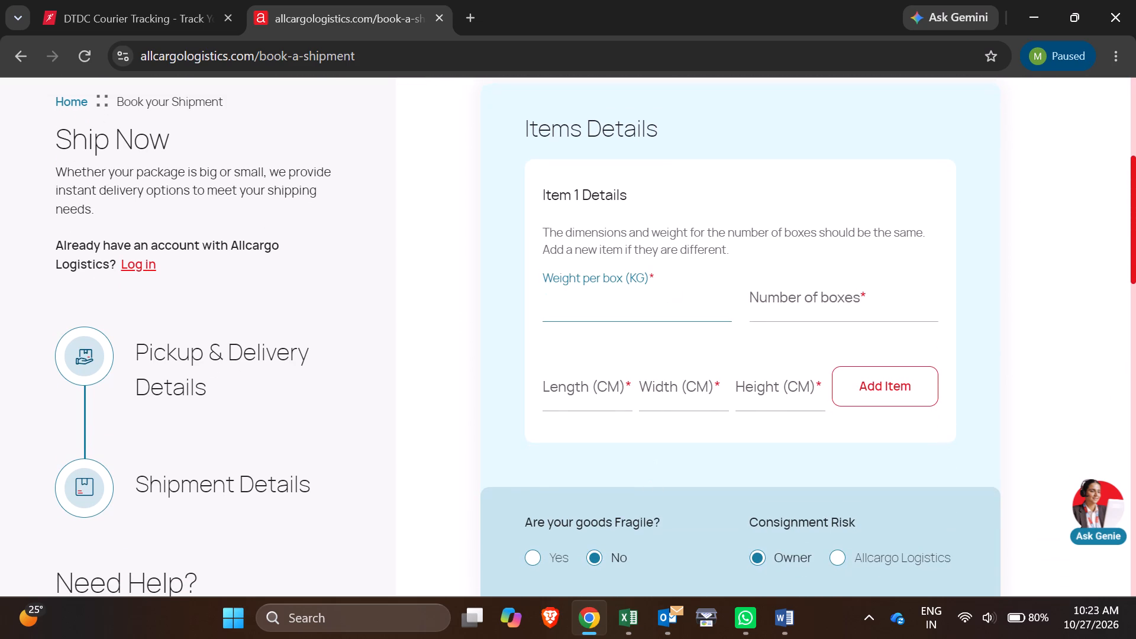
pyautogui.write('13')
pyautogui.click(776, 300)
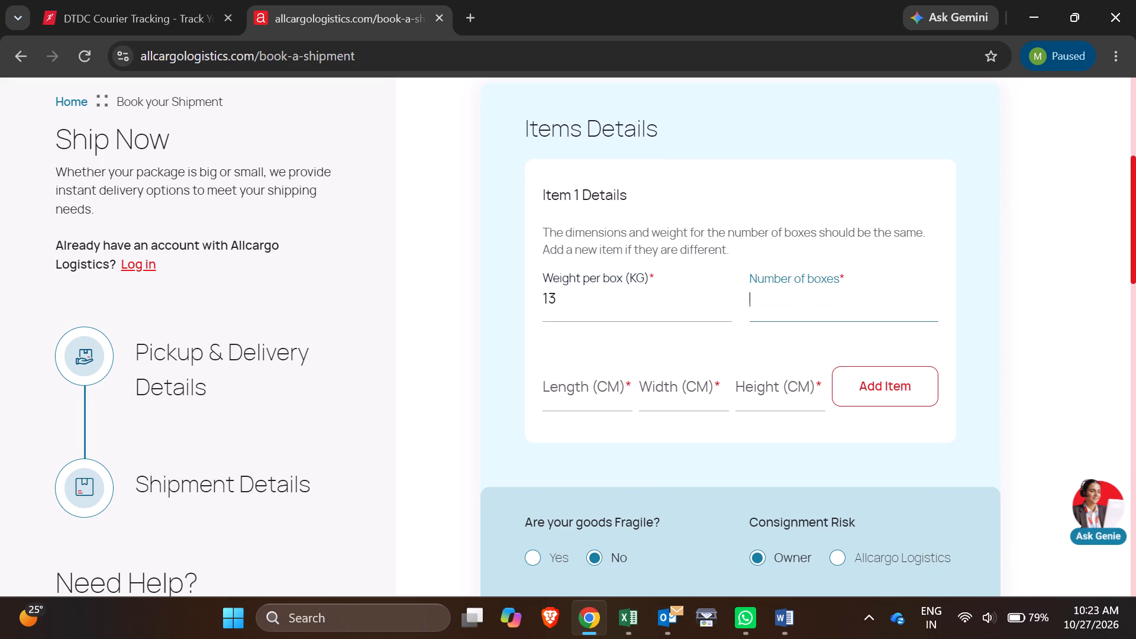
pyautogui.press('2')
# Open Item 1's Length field for entry and look over the remaining shipment fields below it.
pyautogui.click(580, 389)
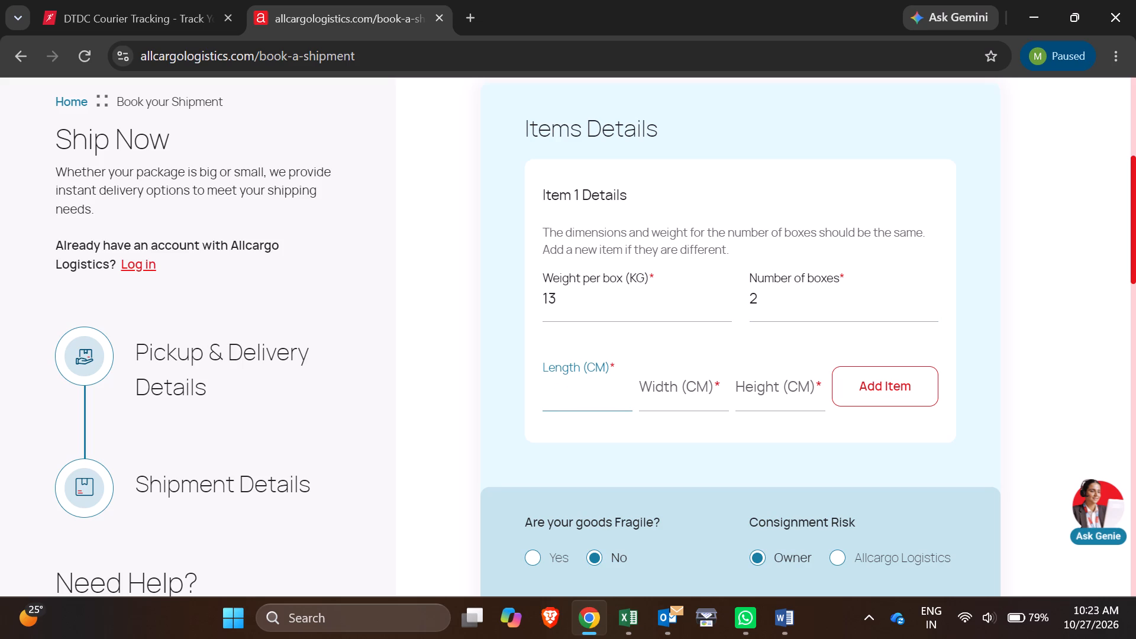
pyautogui.scroll(-1, 580, 389)
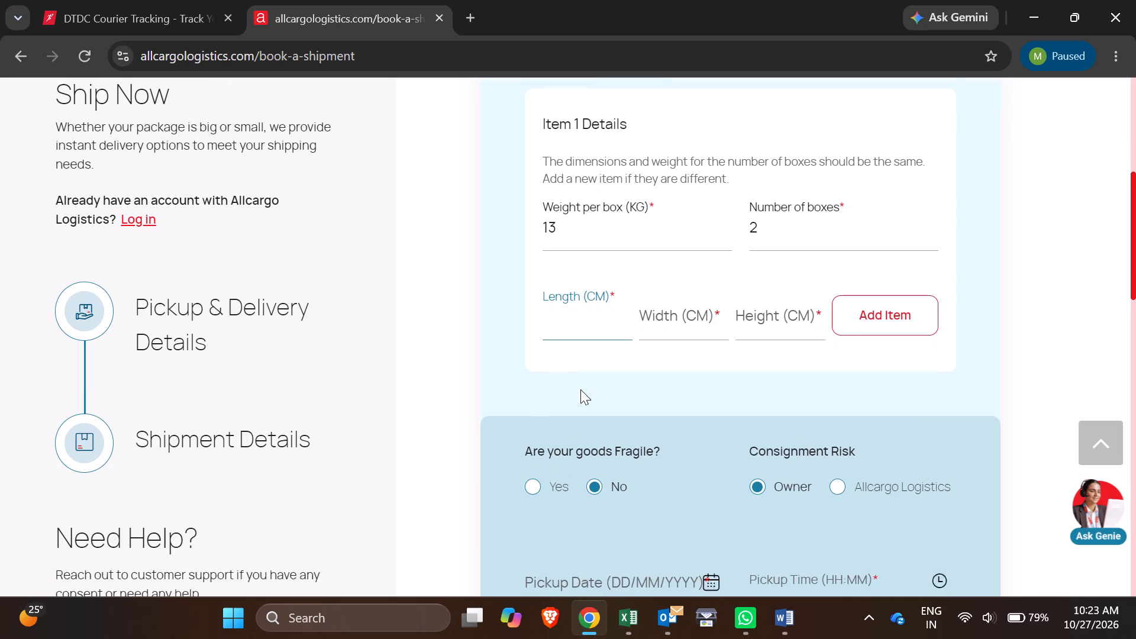
pyautogui.scroll(-3, 580, 389)
pyautogui.scroll(1, 580, 389)
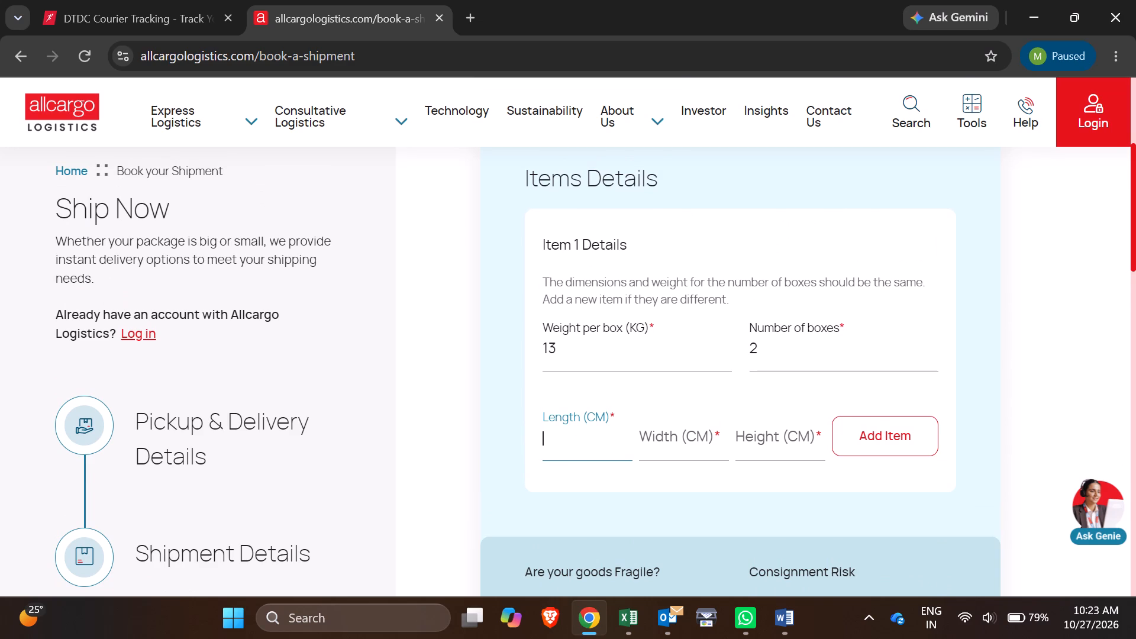
# Switch from the booking form to another open window.
pyautogui.hotkey('alt', 'Tab')
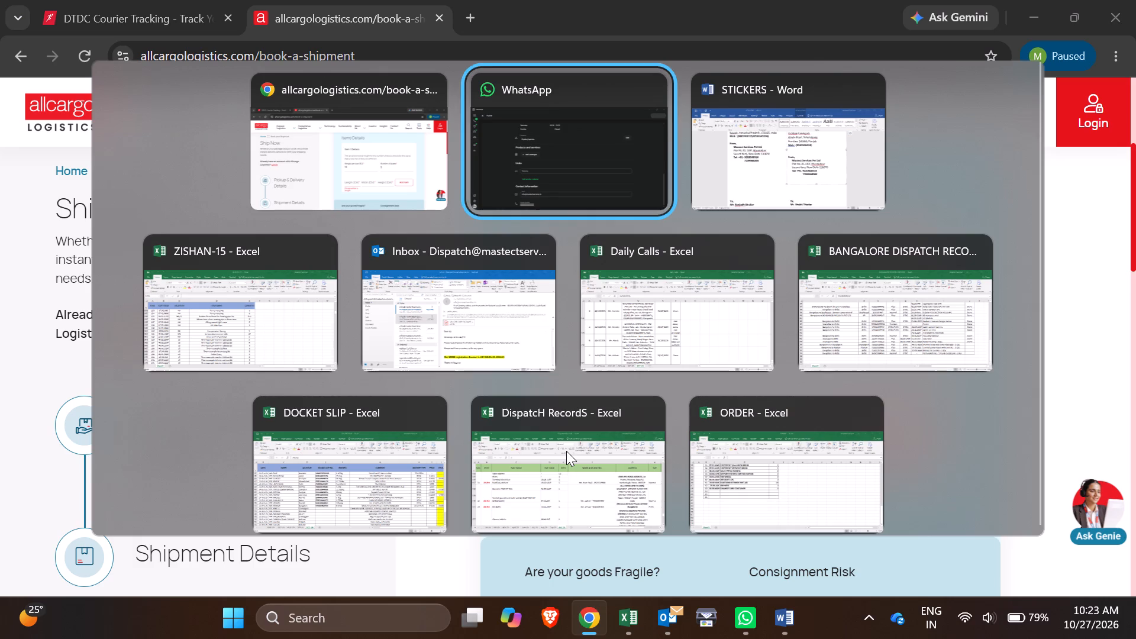
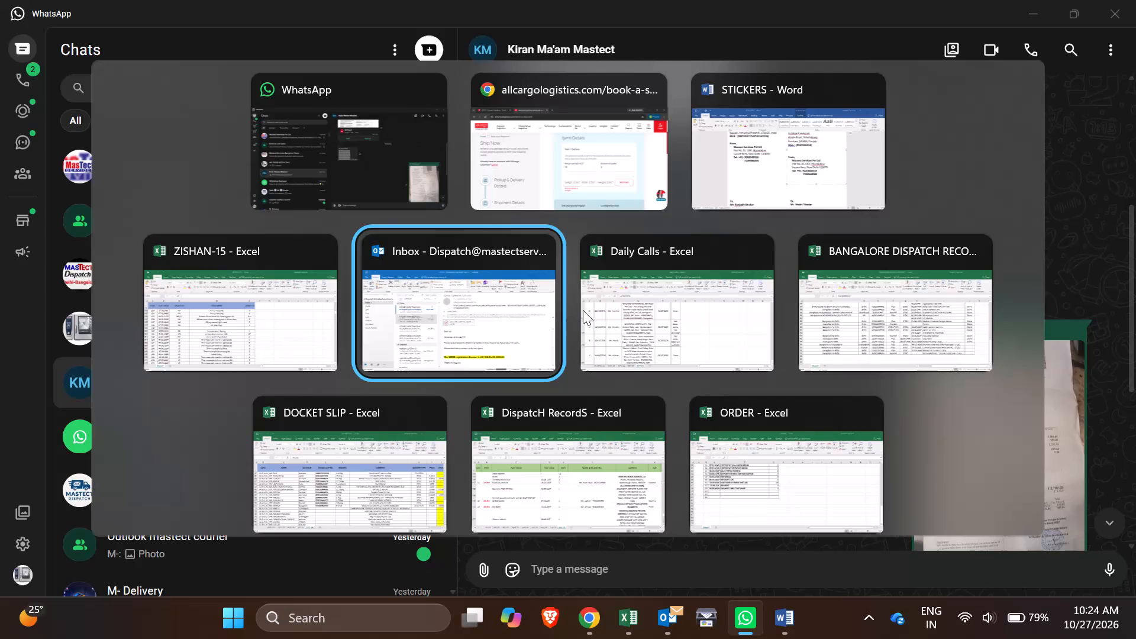
pyautogui.hotkey('alt', 'Up')
pyautogui.hotkey('alt', 'Right')
pyautogui.hotkey('alt', 'Left')
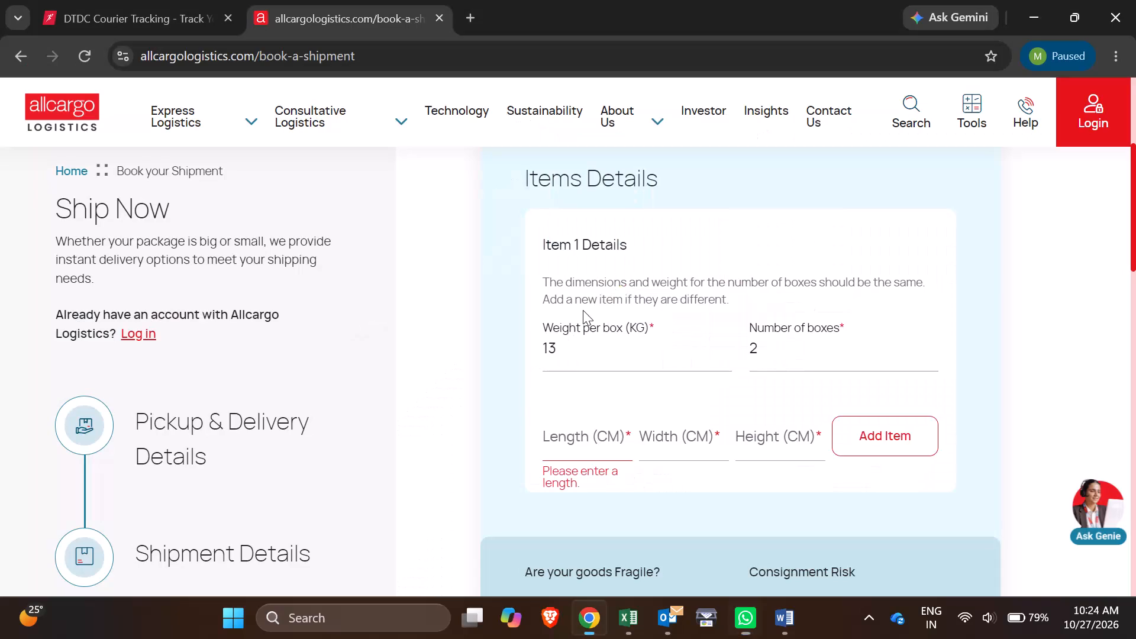
pyautogui.click(466, 16)
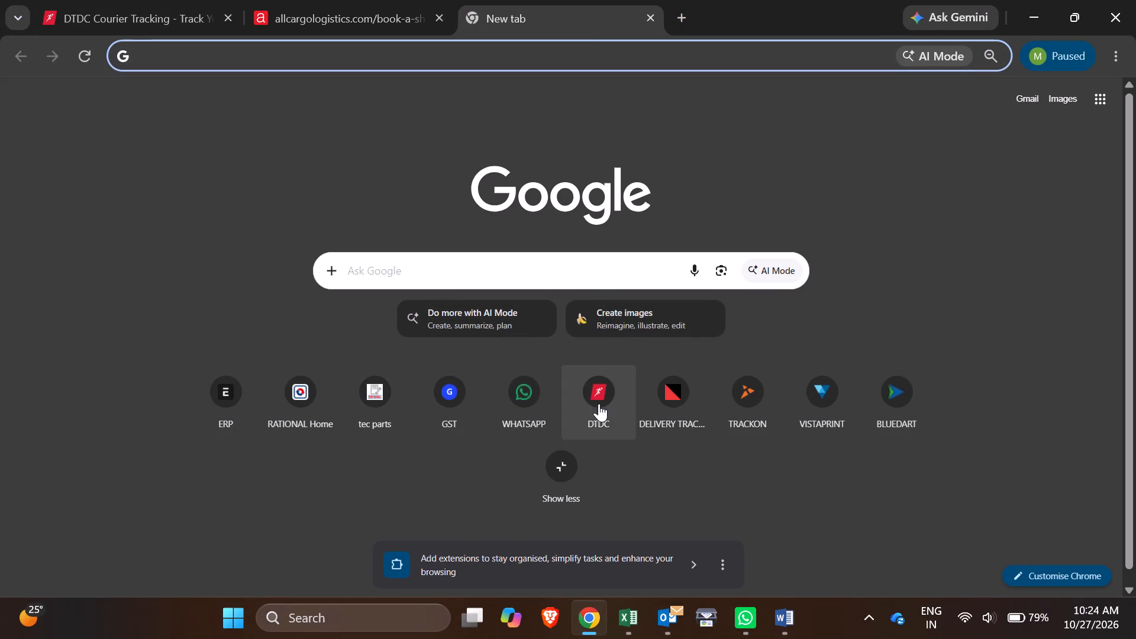
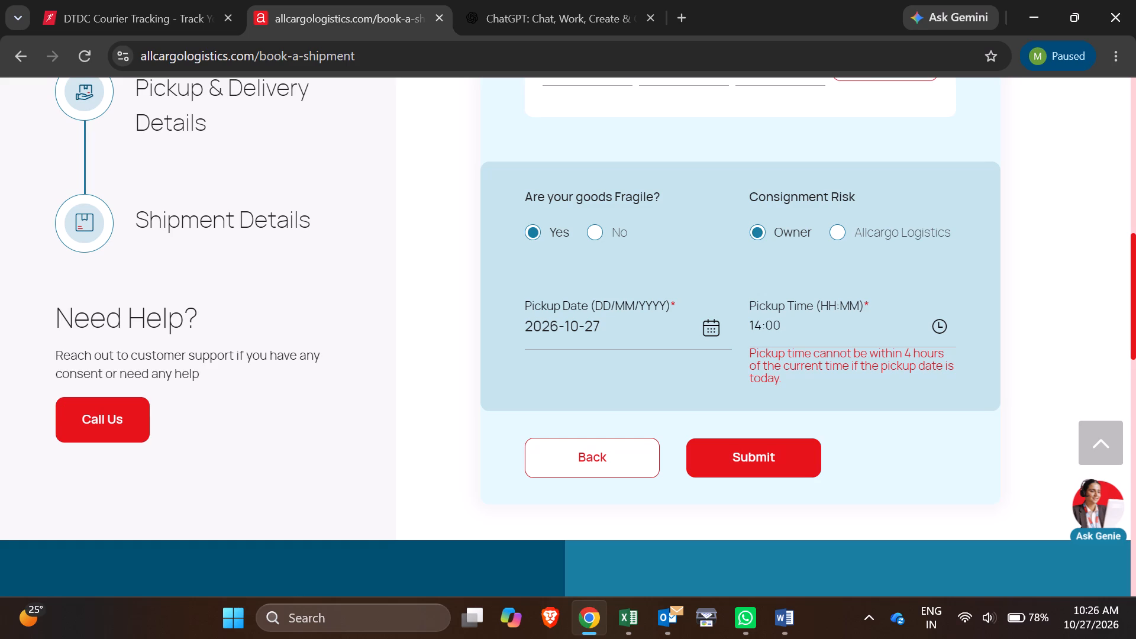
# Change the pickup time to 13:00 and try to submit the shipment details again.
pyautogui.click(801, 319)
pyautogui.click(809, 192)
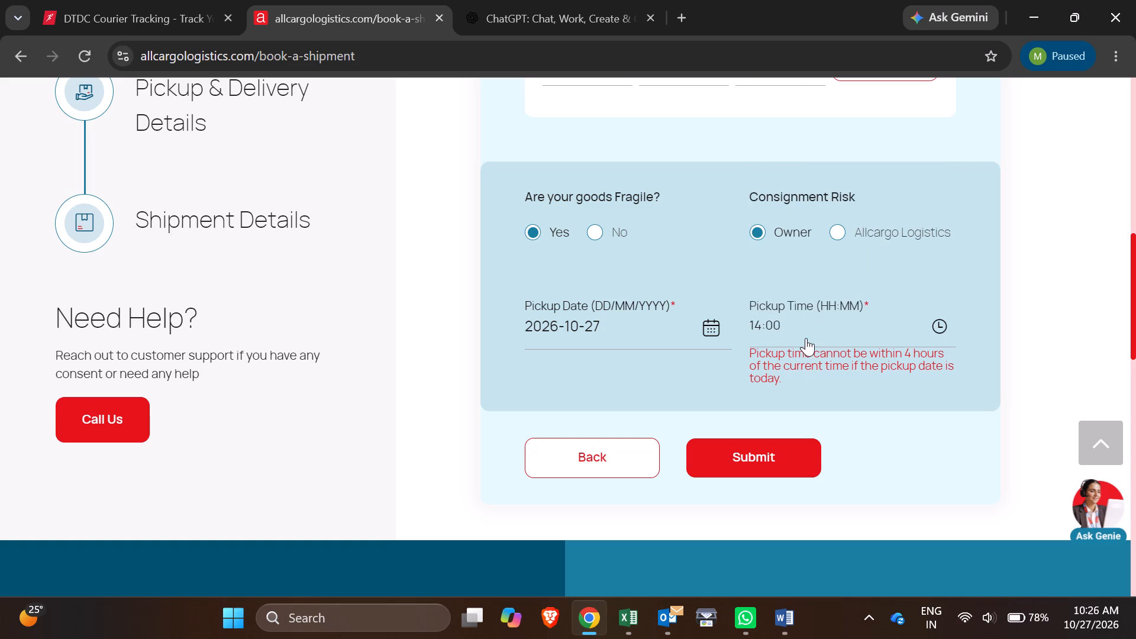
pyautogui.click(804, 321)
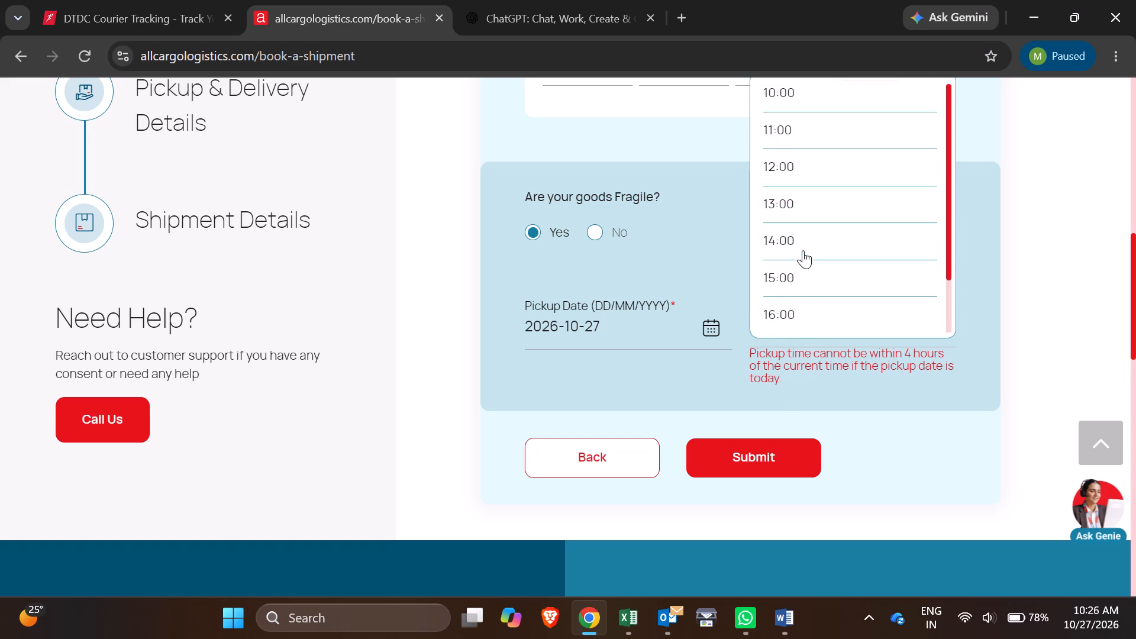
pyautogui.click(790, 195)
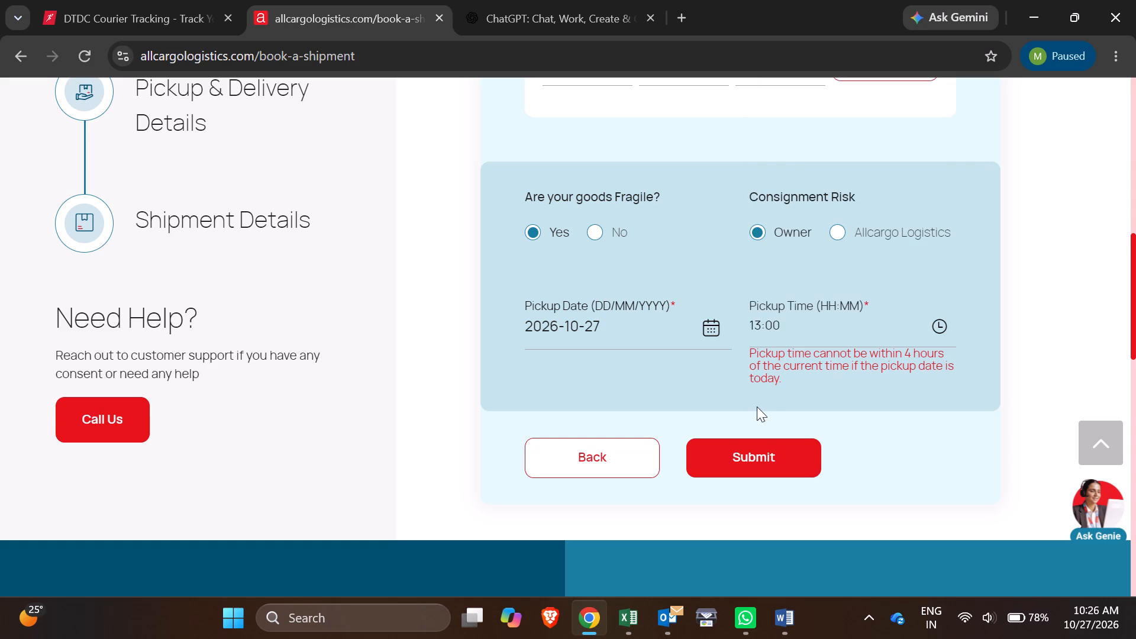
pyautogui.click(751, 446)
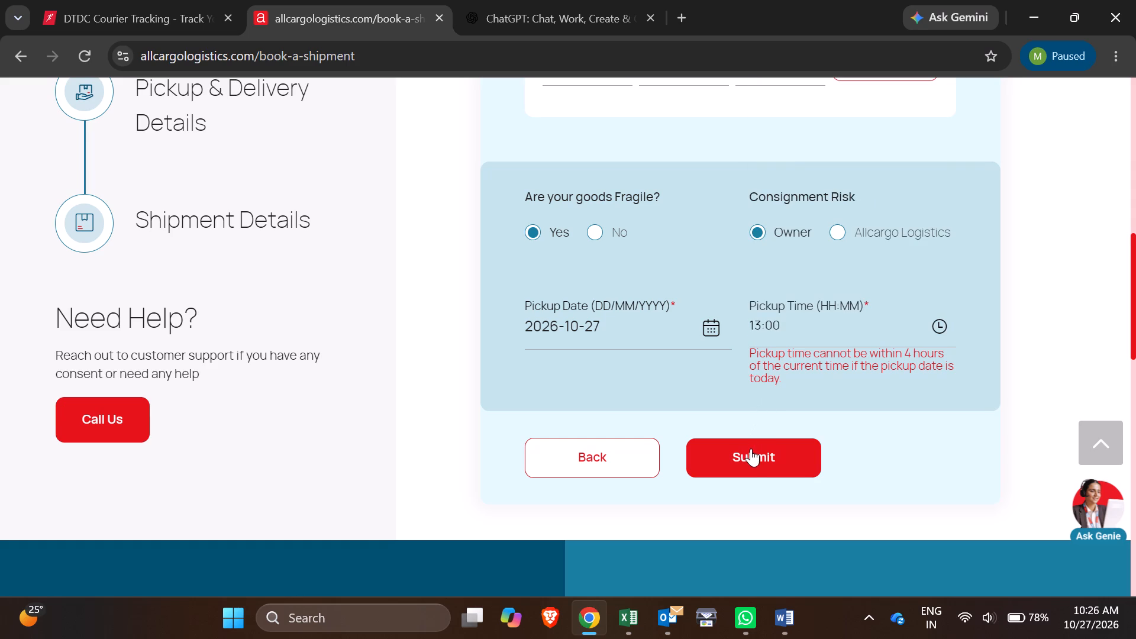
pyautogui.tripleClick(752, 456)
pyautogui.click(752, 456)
# Change the pickup time to 16:00 and try submitting the shipment details.
pyautogui.click(811, 338)
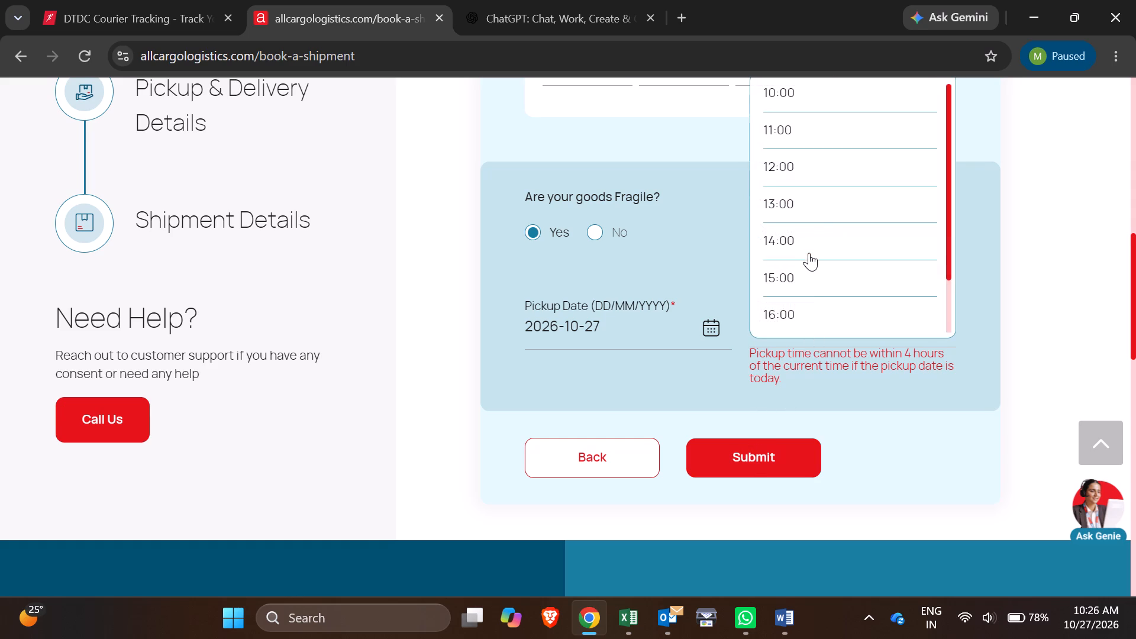
pyautogui.scroll(-1, 816, 220)
pyautogui.click(789, 293)
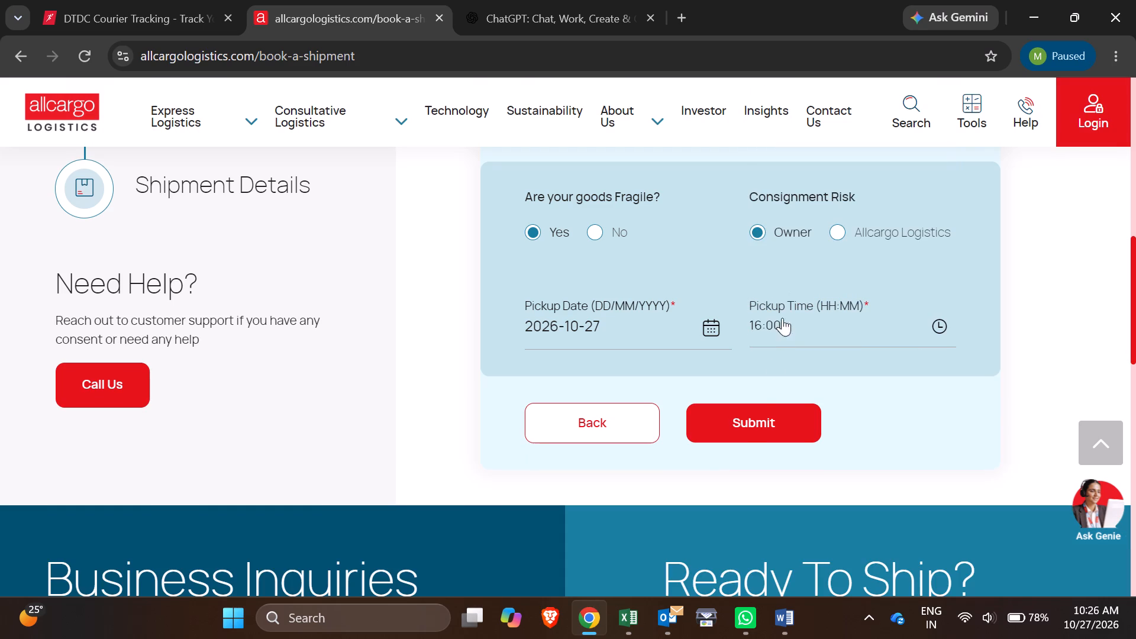
pyautogui.click(748, 421)
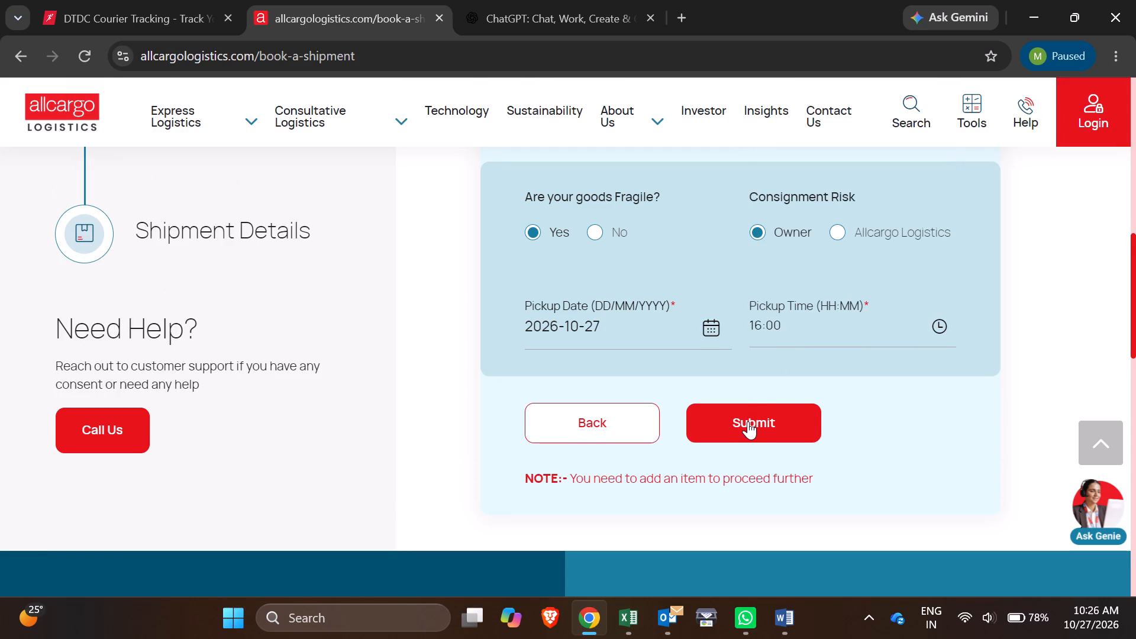
# Add the completed Item 1 entry to the shipment.
pyautogui.scroll(-1, 748, 421)
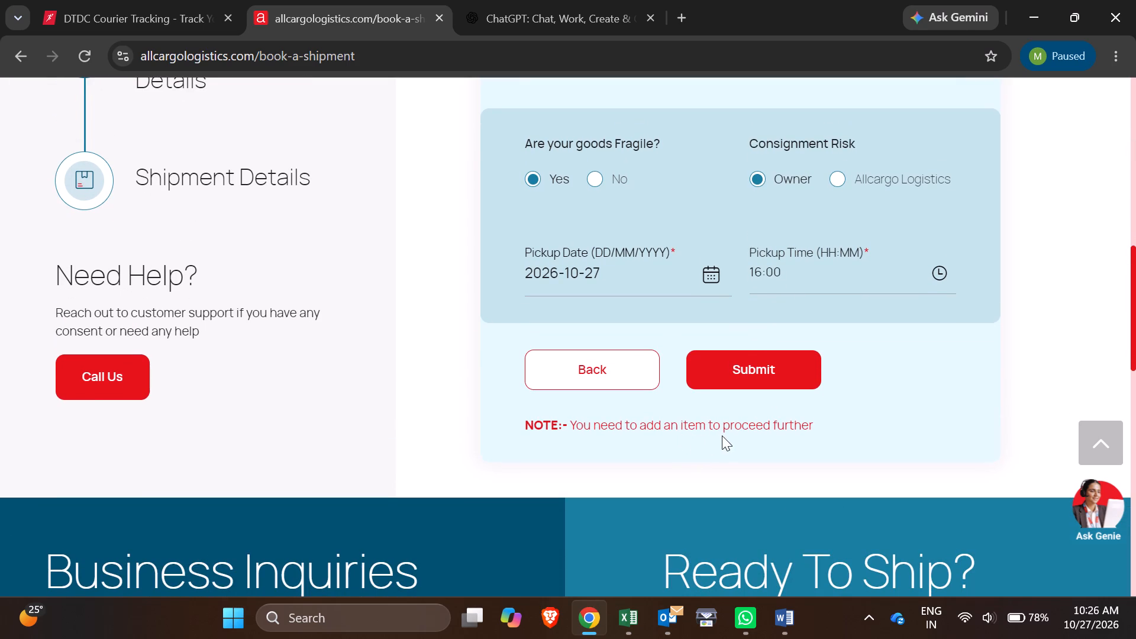
pyautogui.scroll(-1, 766, 434)
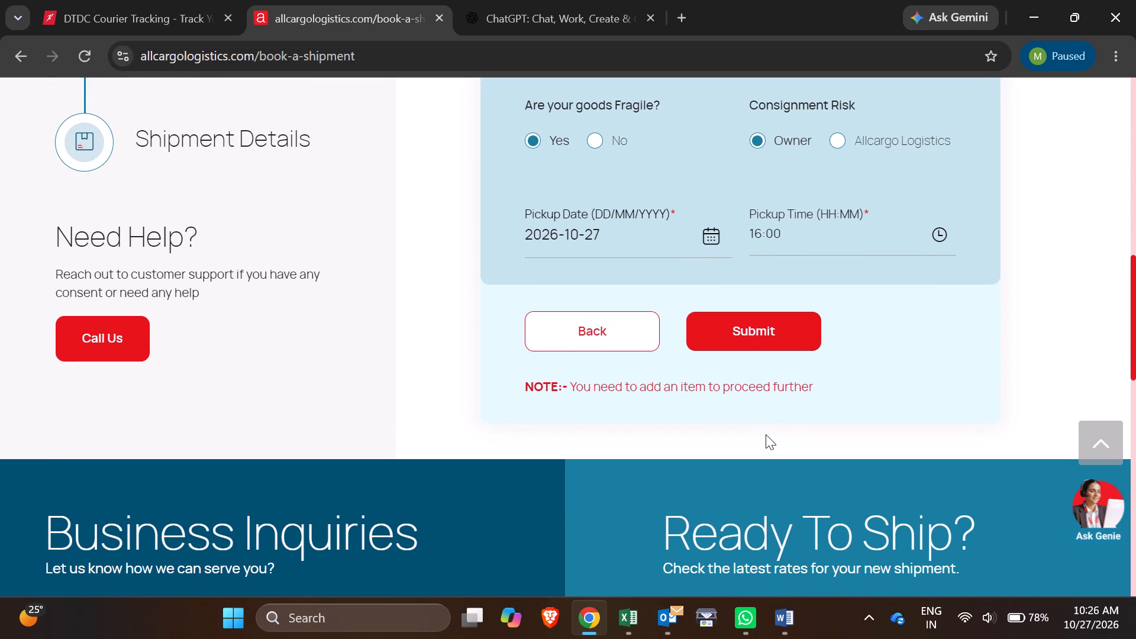
pyautogui.scroll(2, 766, 434)
pyautogui.click(860, 294)
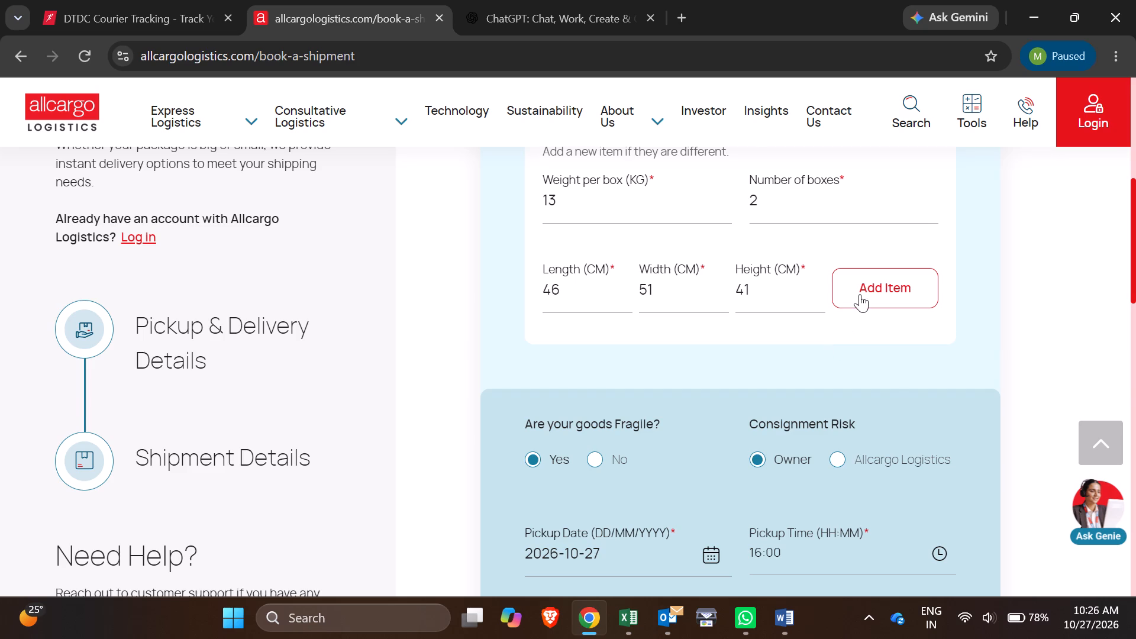
# Enter 13 kg as the weight per box in the Item 2 details.
pyautogui.scroll(-2, 799, 373)
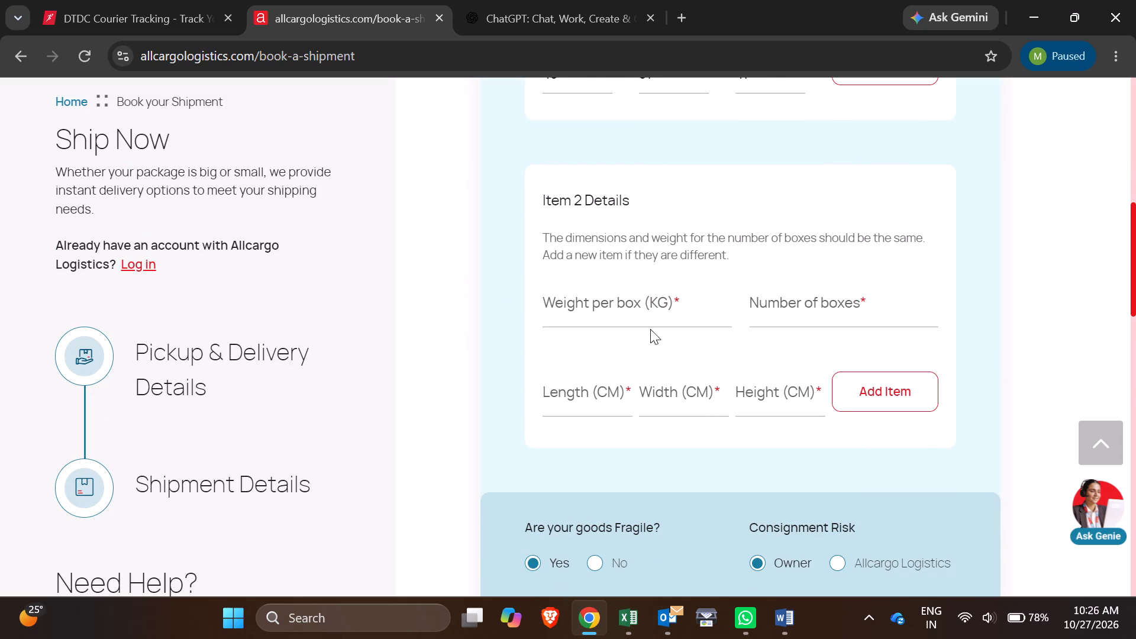
pyautogui.click(622, 308)
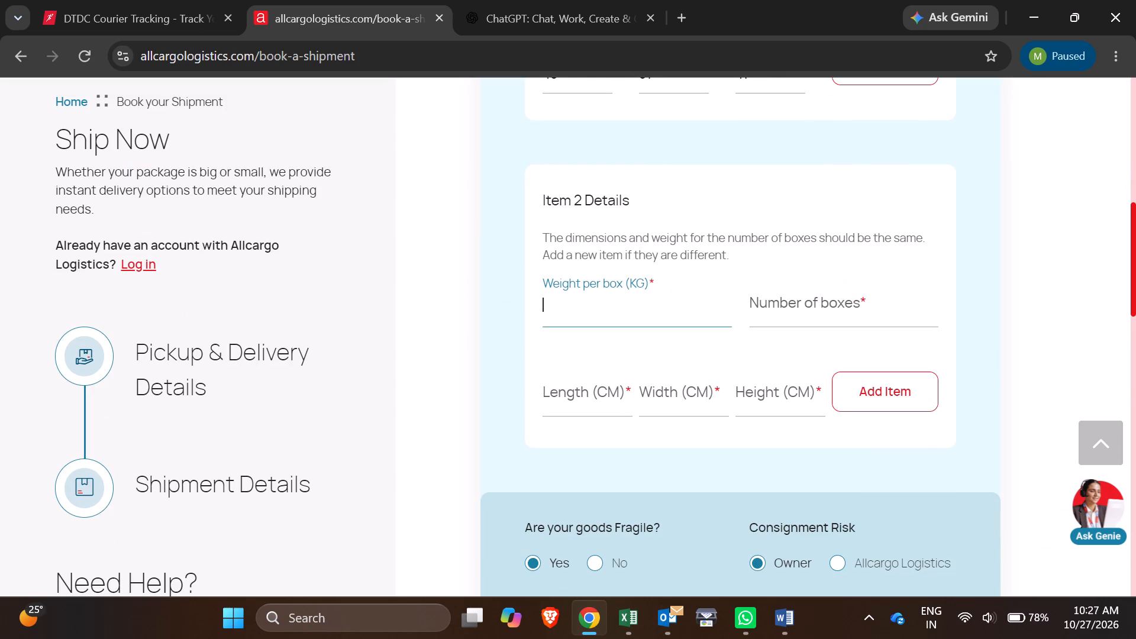
pyautogui.scroll(-1, 622, 308)
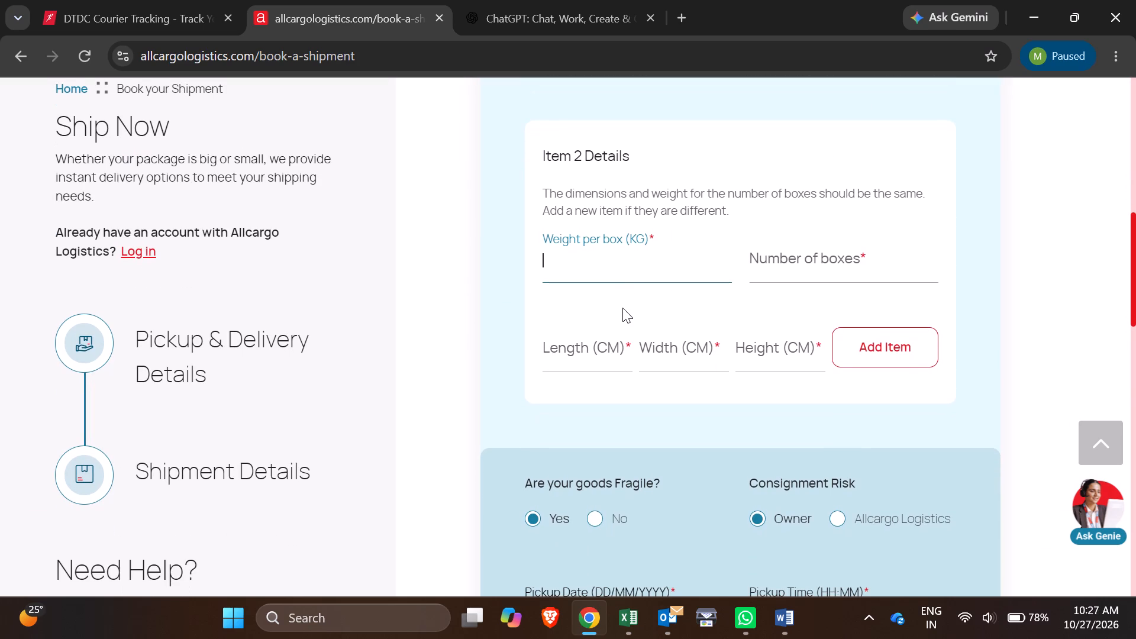
pyautogui.write('13')
pyautogui.click(759, 275)
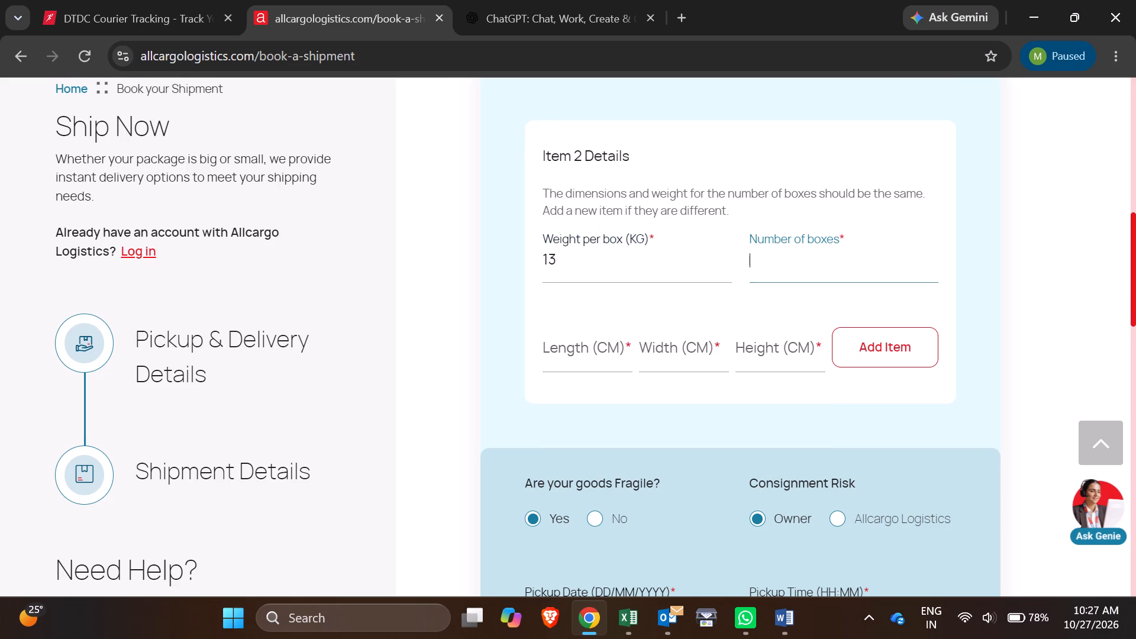
# Open the added Item 1 entry for editing and set its number of boxes to 1.
pyautogui.scroll(3, 853, 237)
pyautogui.click(806, 226)
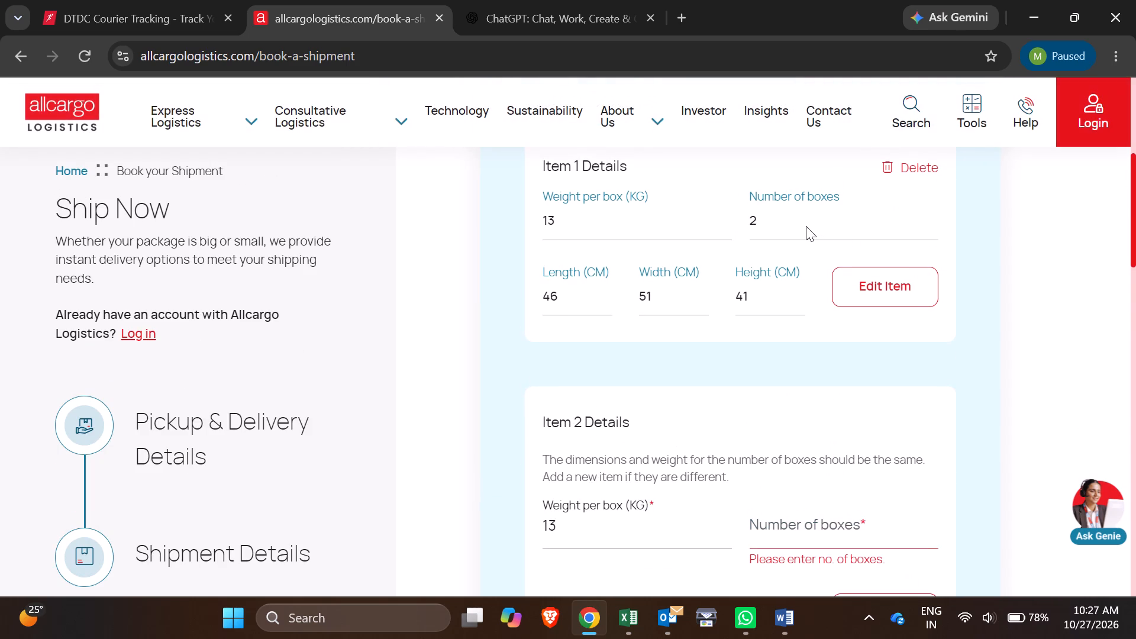
pyautogui.click(769, 219)
pyautogui.doubleClick(763, 220)
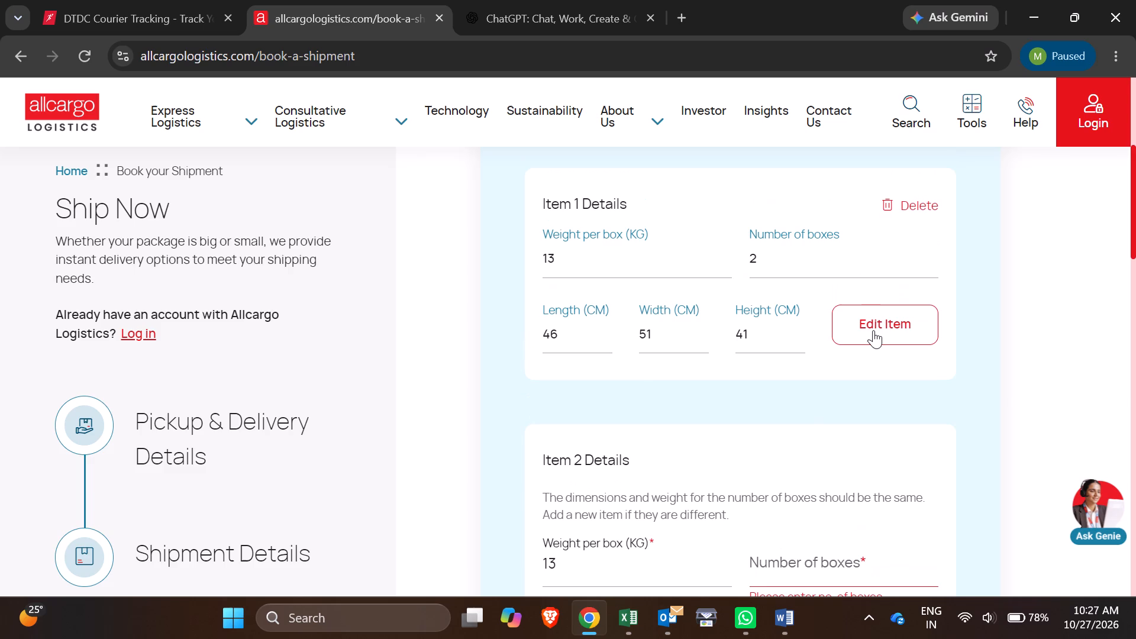
pyautogui.click(873, 330)
pyautogui.click(670, 319)
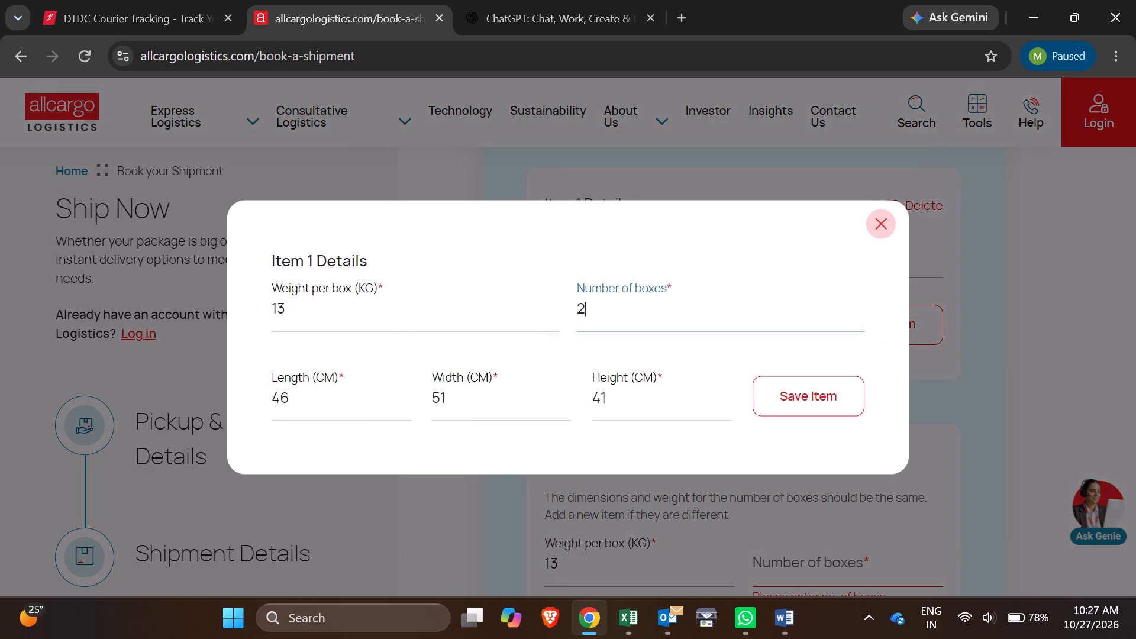
pyautogui.press('BackSpace')
pyautogui.press('1')
# Clear the length value in the Item 1 details being edited.
pyautogui.click(343, 400)
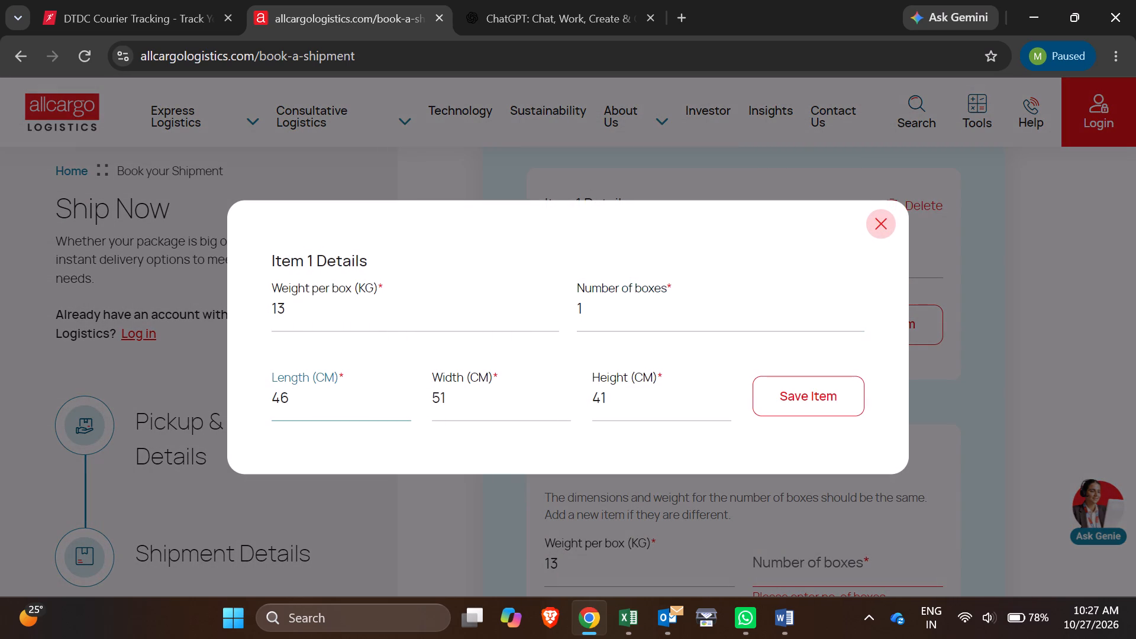
pyautogui.press('BackSpace')
pyautogui.press('BackSpace')
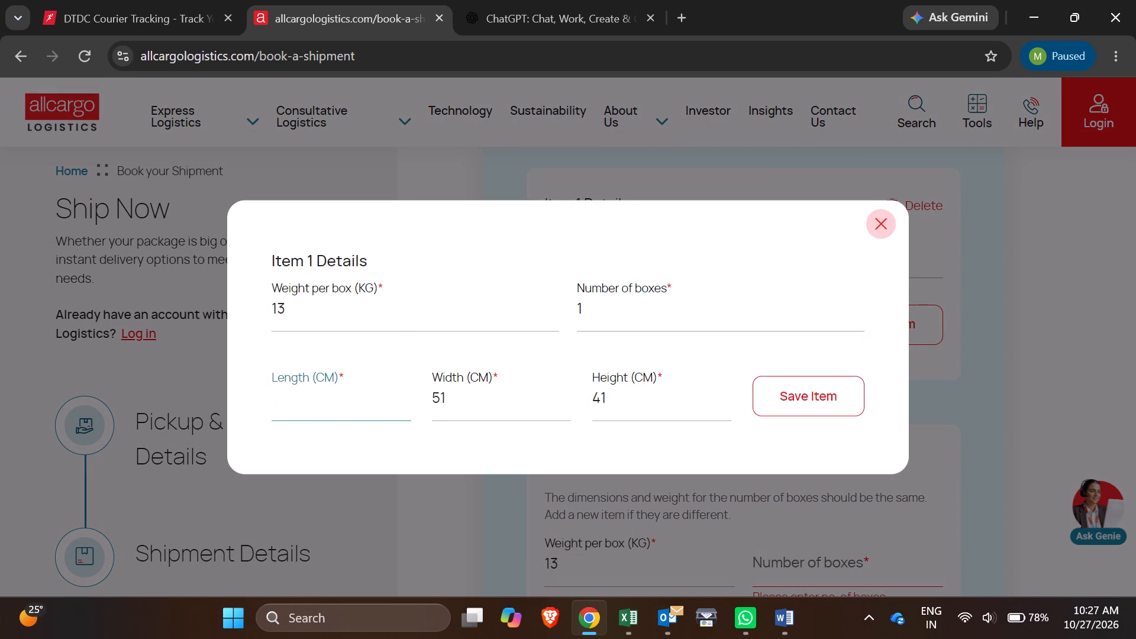
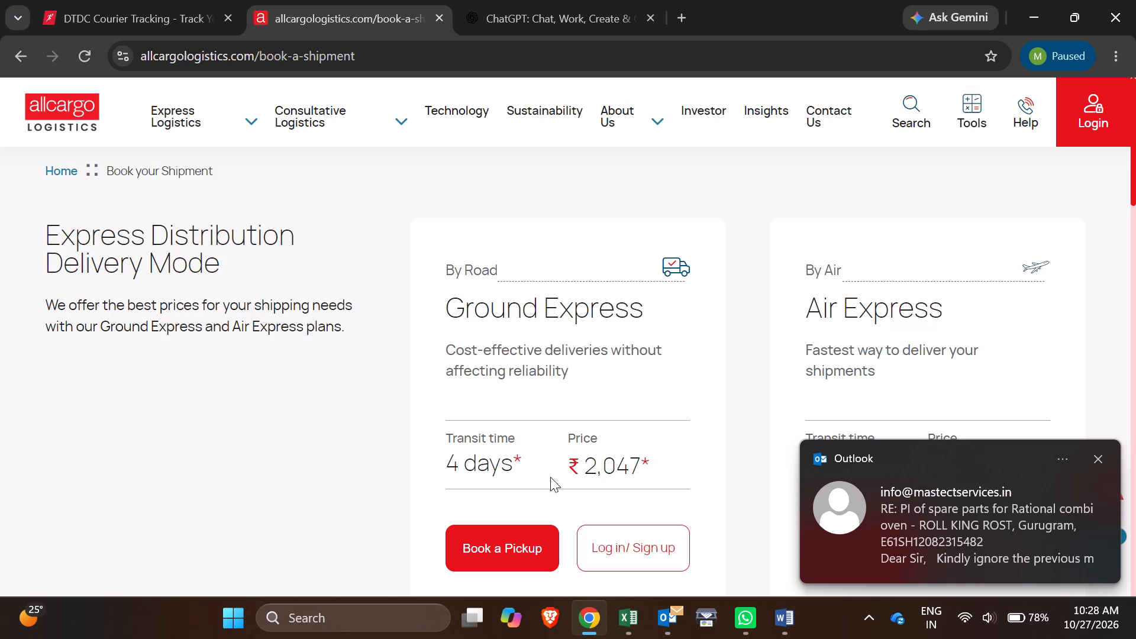
# Dismiss the Outlook email notification and compare the transit times and prices of the Ground Express and Air Express options.
pyautogui.click(1094, 457)
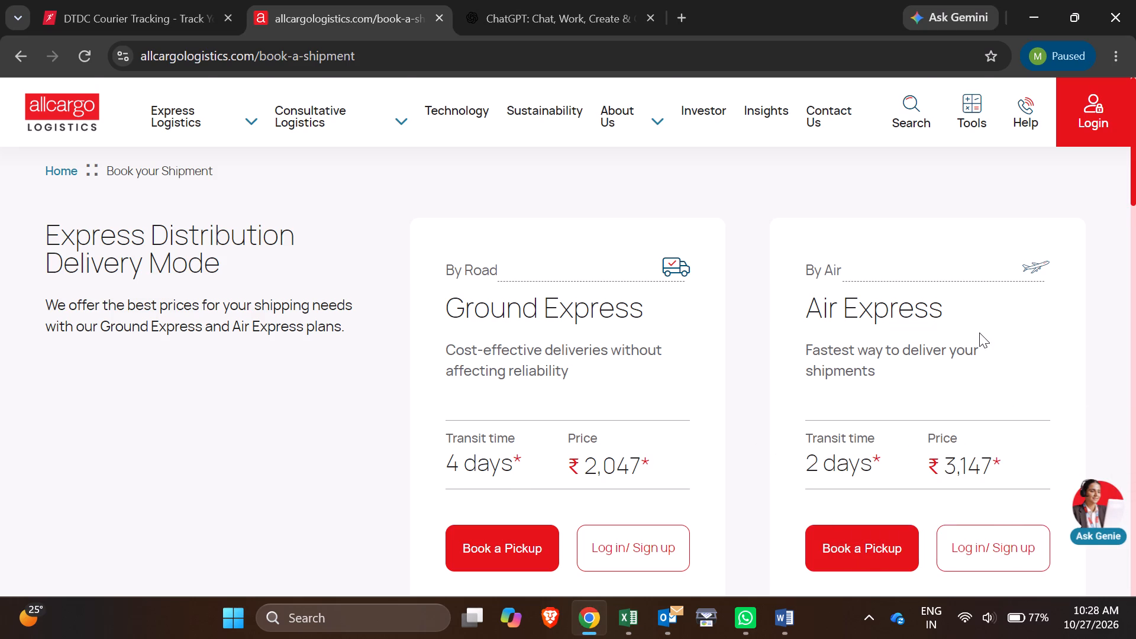
pyautogui.scroll(-1, 979, 333)
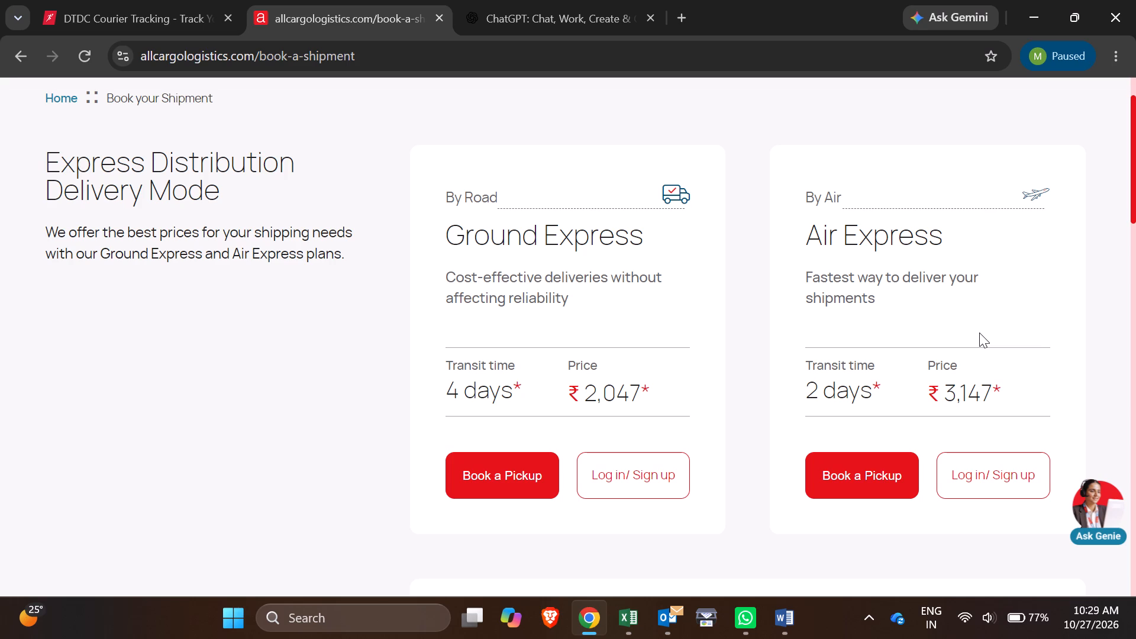
pyautogui.scroll(-1, 822, 337)
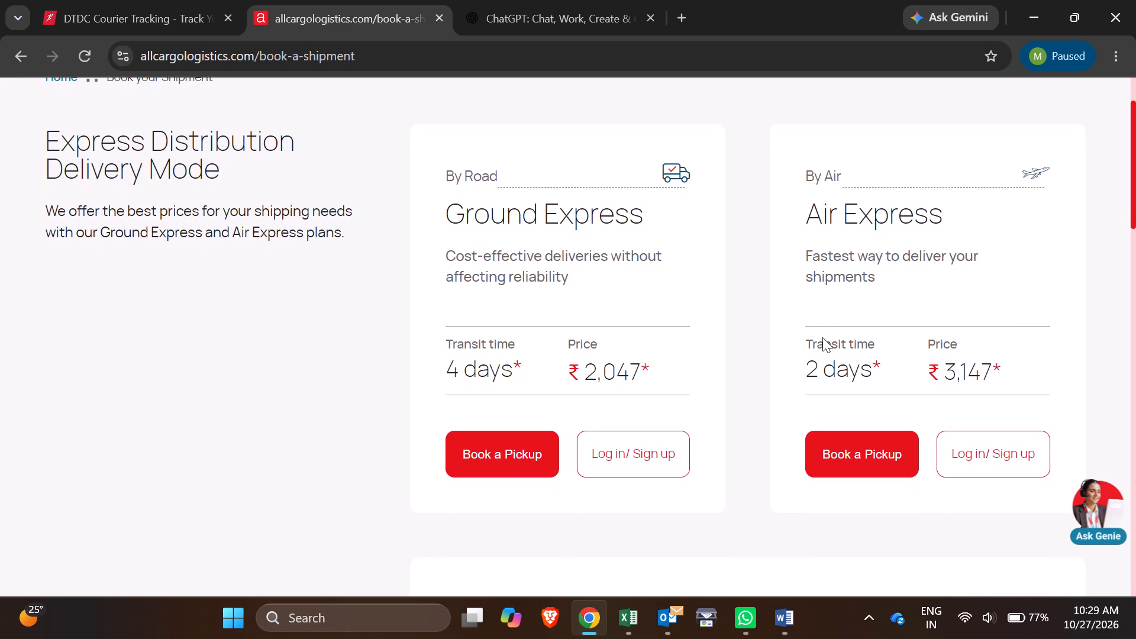
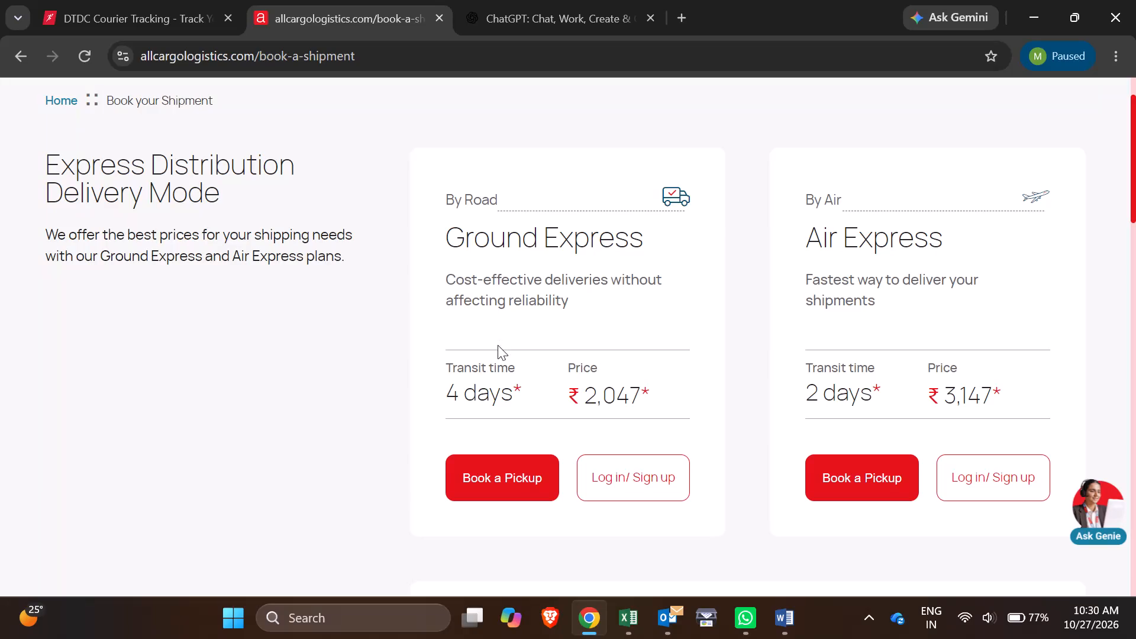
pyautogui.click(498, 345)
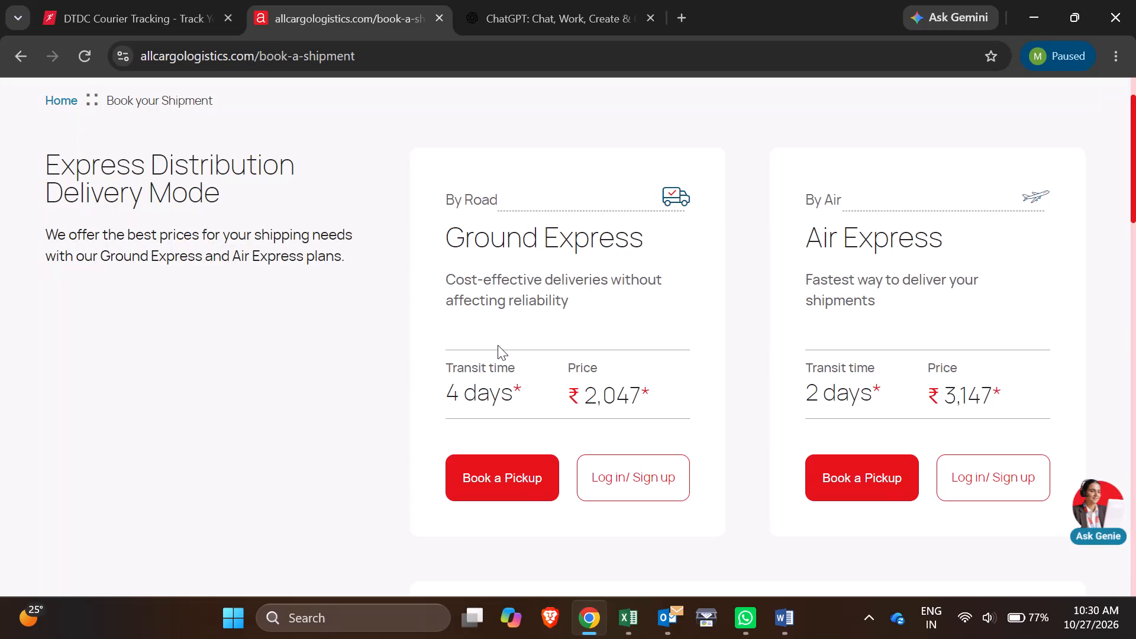
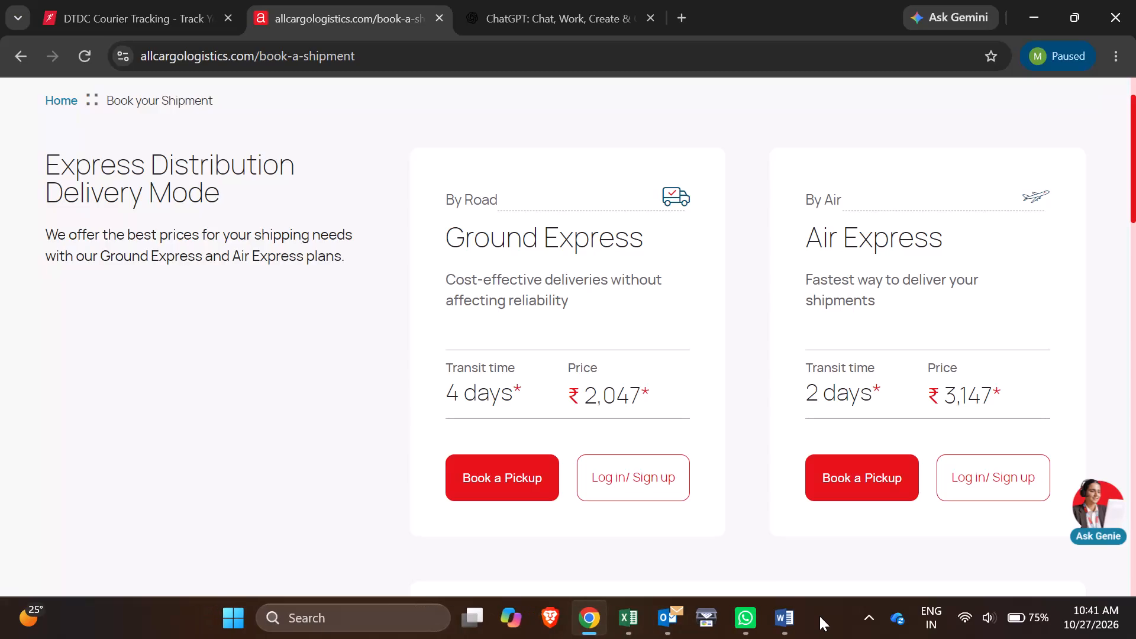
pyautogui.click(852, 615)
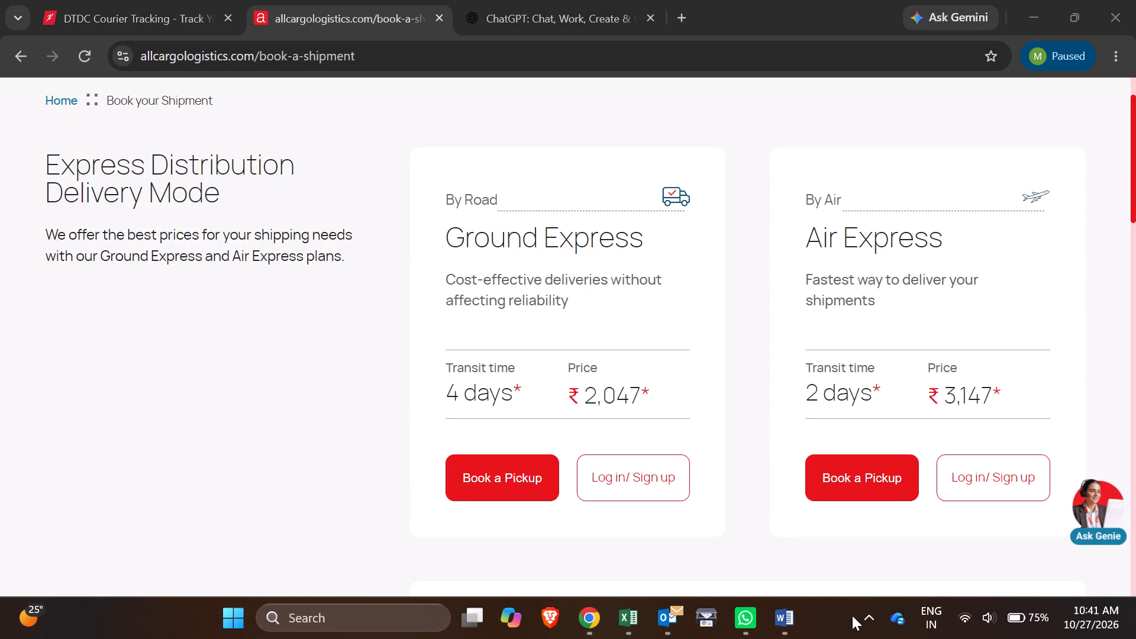
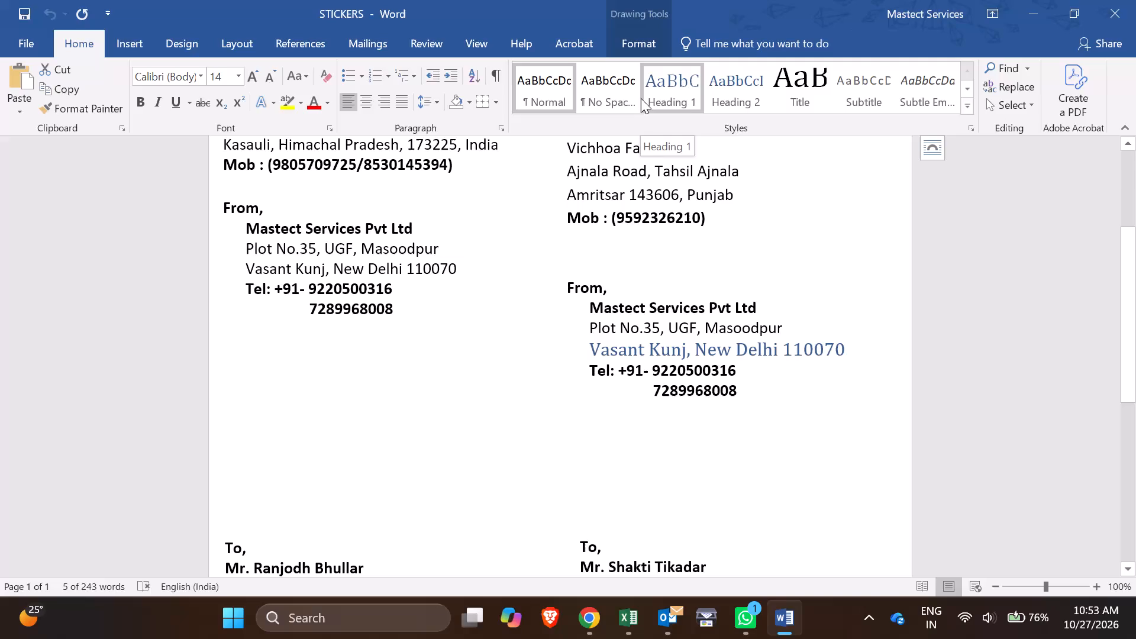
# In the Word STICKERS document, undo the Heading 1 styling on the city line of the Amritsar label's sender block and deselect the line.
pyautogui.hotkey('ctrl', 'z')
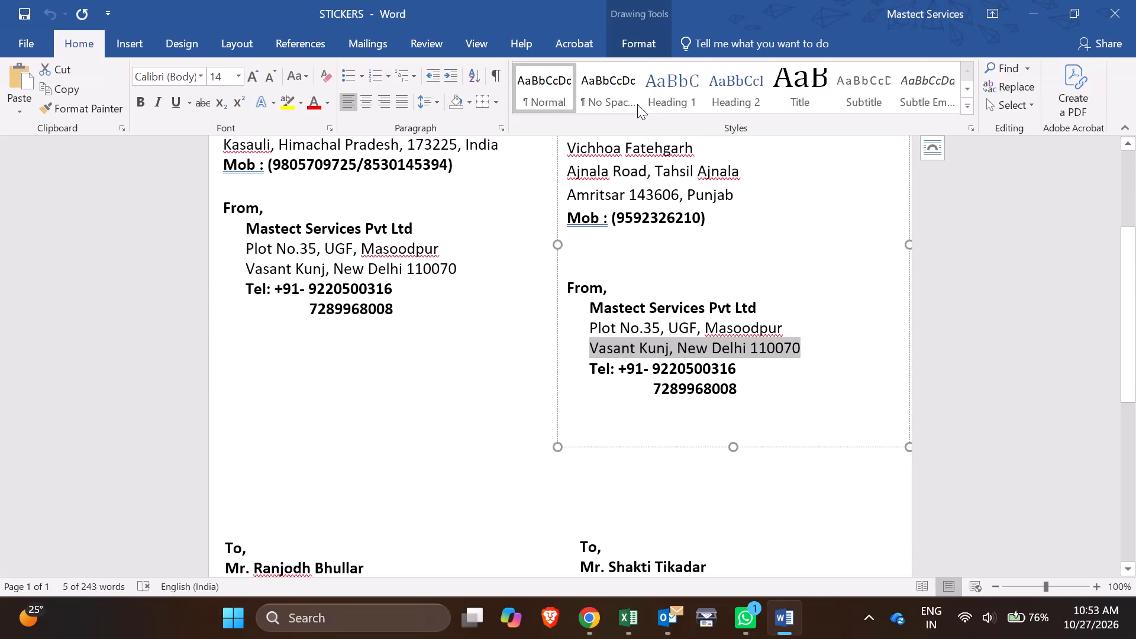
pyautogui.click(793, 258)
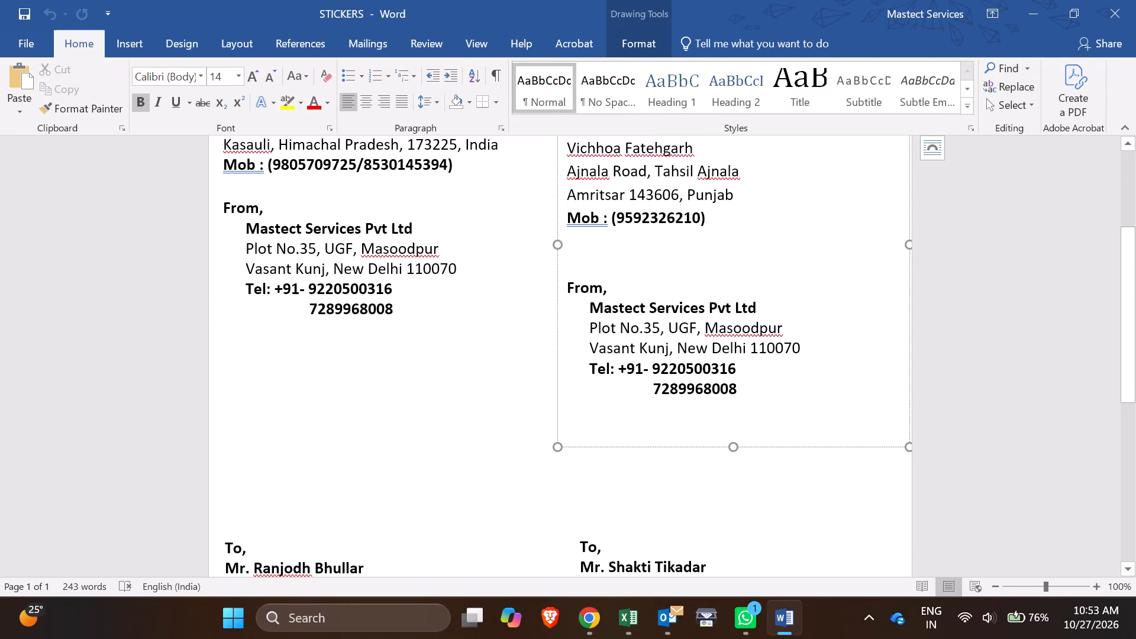
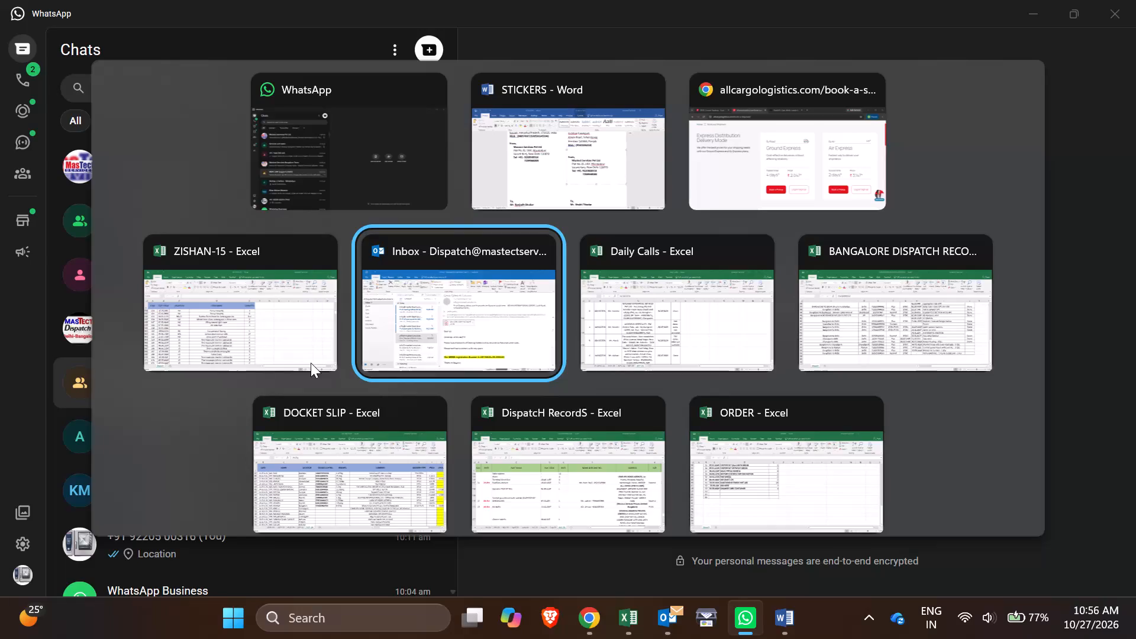
# Switch to the ZISHAN-15 Excel workbook and find part code 87.01.953S.
pyautogui.hotkey('alt', 'Left')
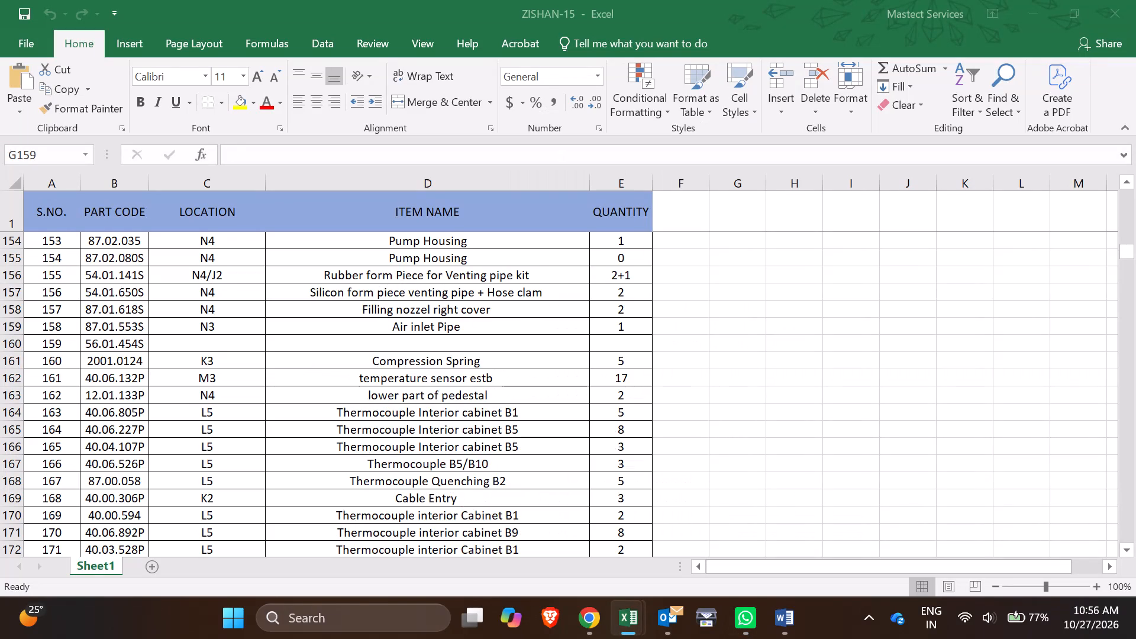
pyautogui.click(628, 312)
pyautogui.hotkey('ctrl', 'f')
pyautogui.press('BackSpace')
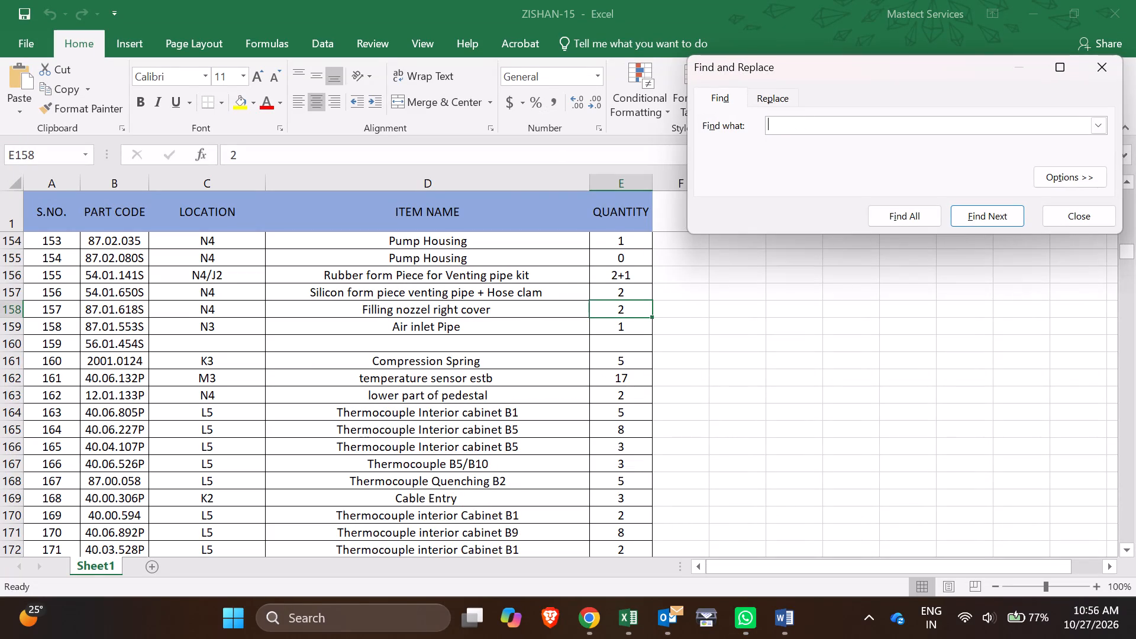
pyautogui.write('87.01.')
pyautogui.write('953')
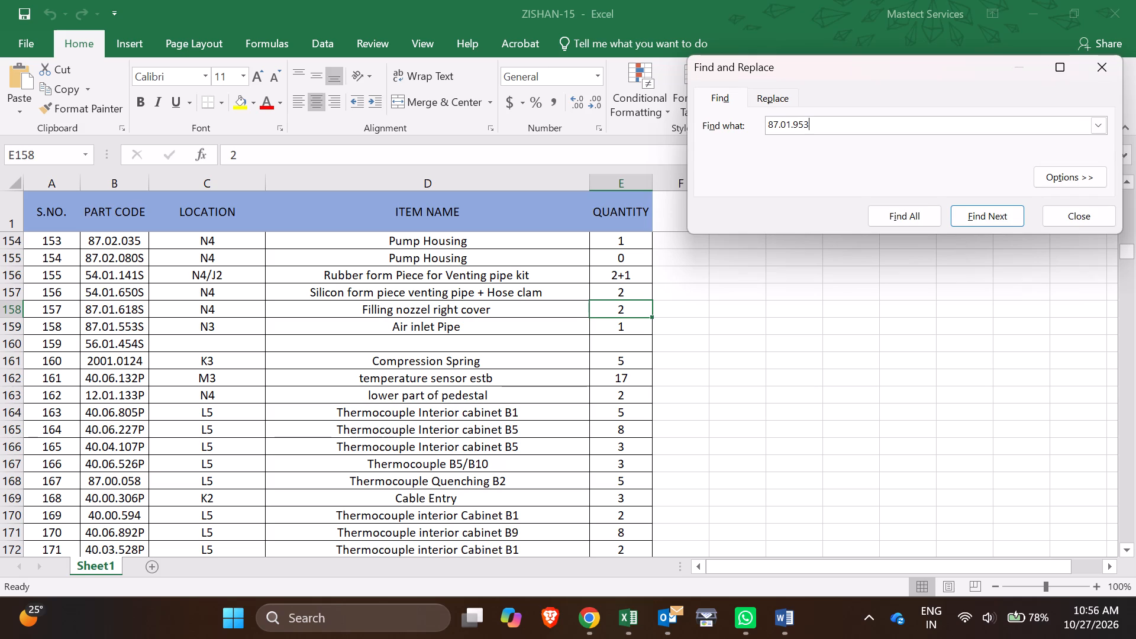
pyautogui.hotkey('shift', 's')
pyautogui.press('Return')
pyautogui.press('Return')
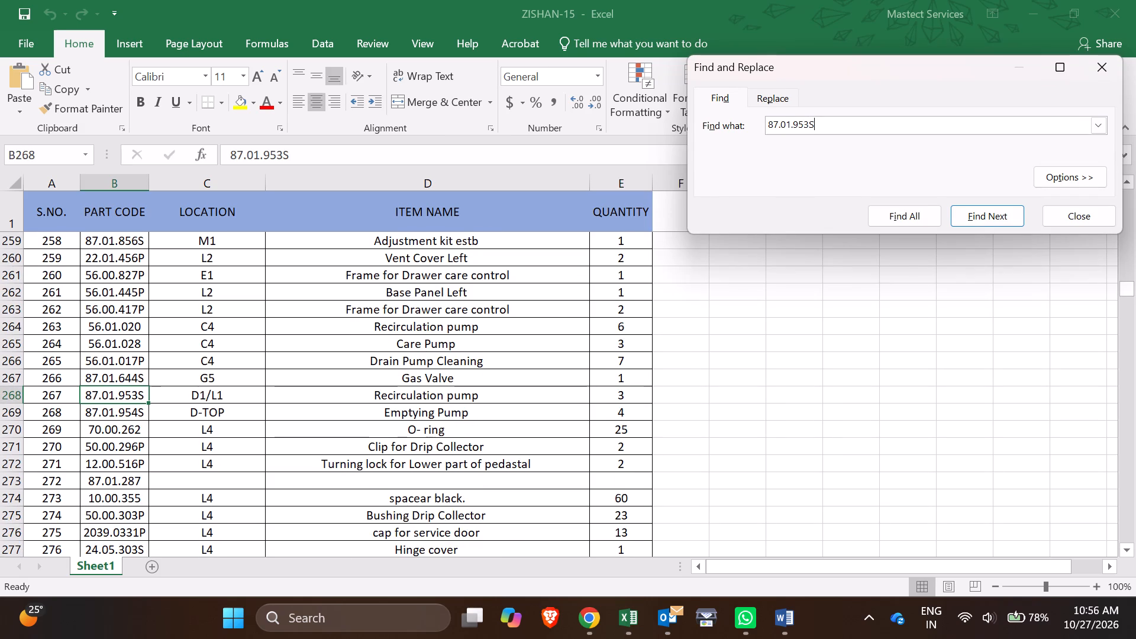
# Set the quantity of the 87.01.953S Recirculation pump to 4, save the workbook and close the search.
pyautogui.click(338, 396)
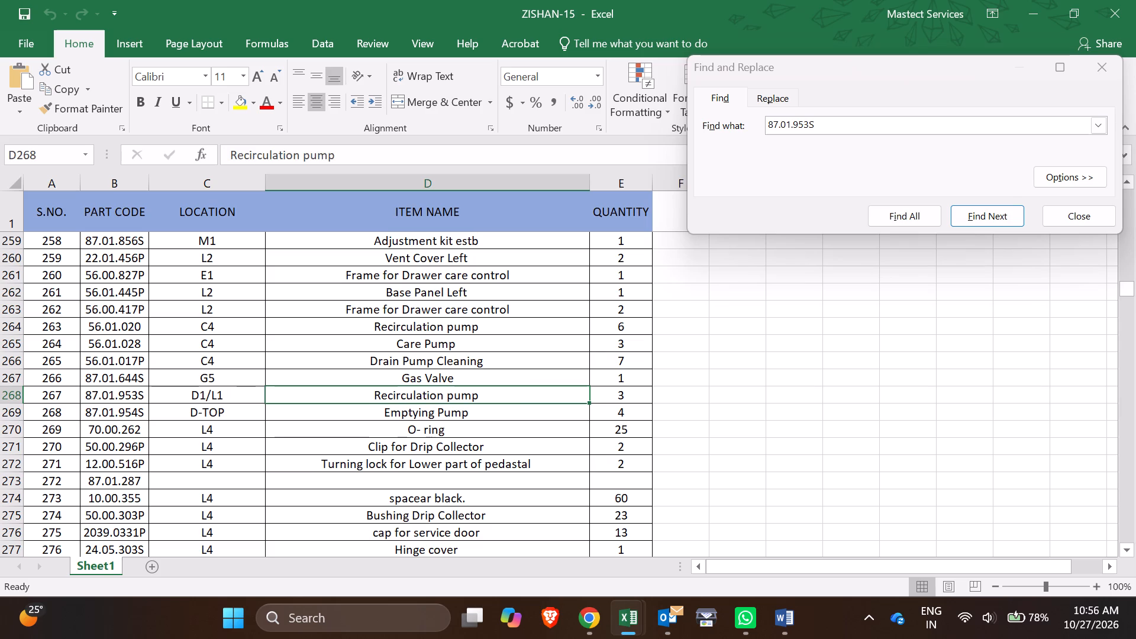
pyautogui.press('Right')
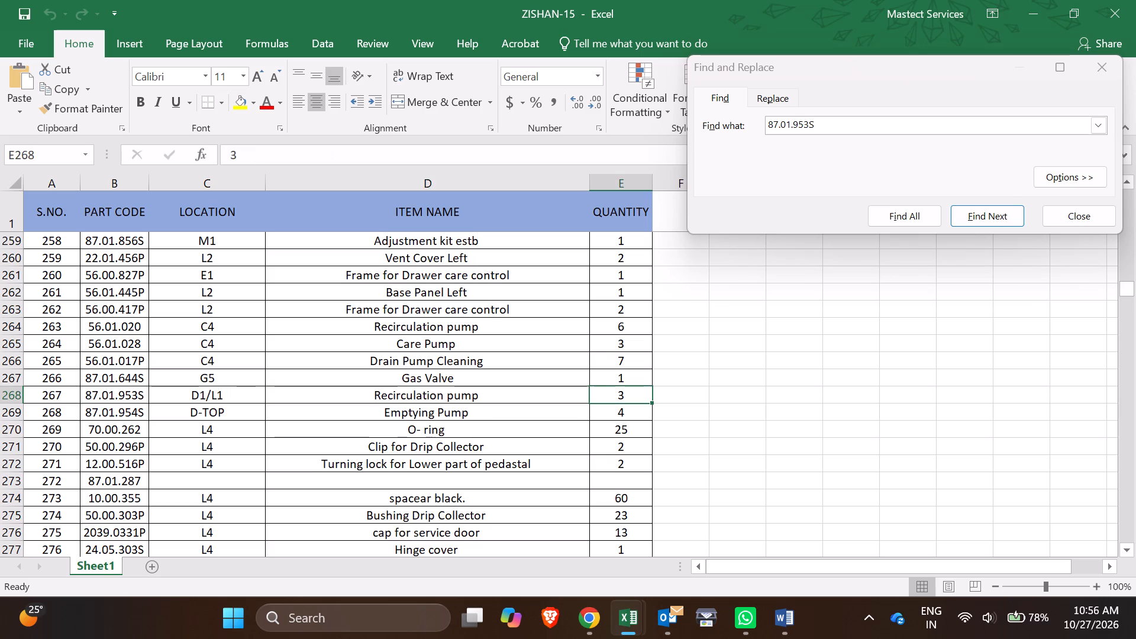
pyautogui.press('4')
pyautogui.press('Return')
pyautogui.hotkey('ctrl', 's')
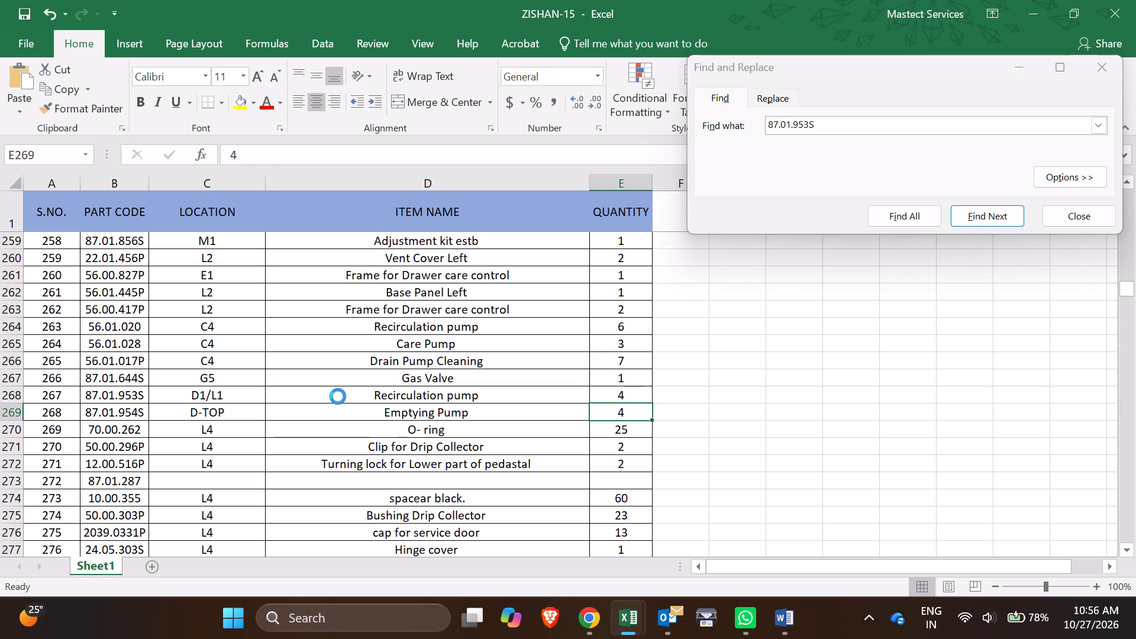
pyautogui.hotkey('ctrl', 's')
pyautogui.click(1089, 67)
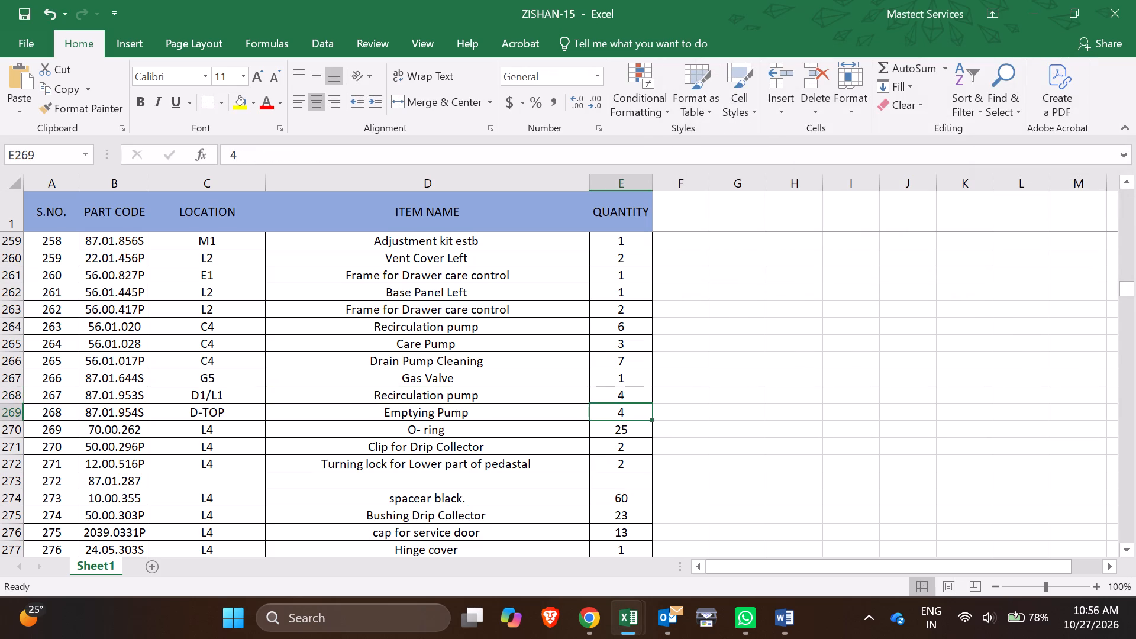
pyautogui.hotkey('ctrl', 's')
# Switch to Chrome, glance over the Allcargo delivery rates, and reload the DTDC shipment tracking page.
pyautogui.hotkey('alt', 'Tab')
pyautogui.hotkey('alt', 'Tab')
pyautogui.hotkey('alt', 'Tab')
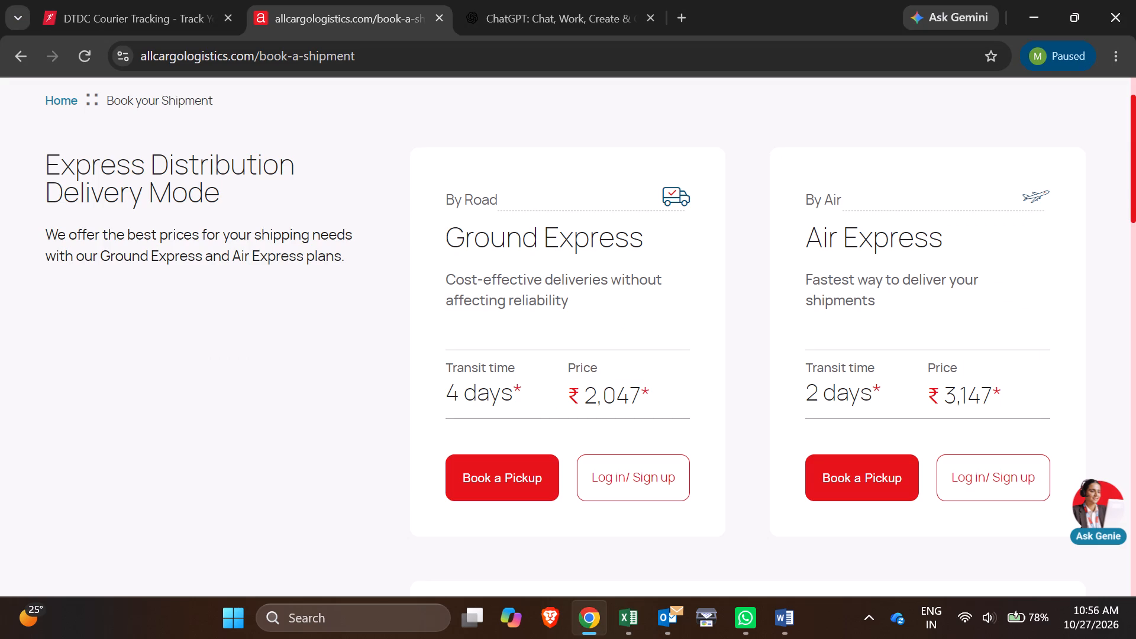
pyautogui.scroll(-2, 757, 333)
pyautogui.scroll(3, 757, 333)
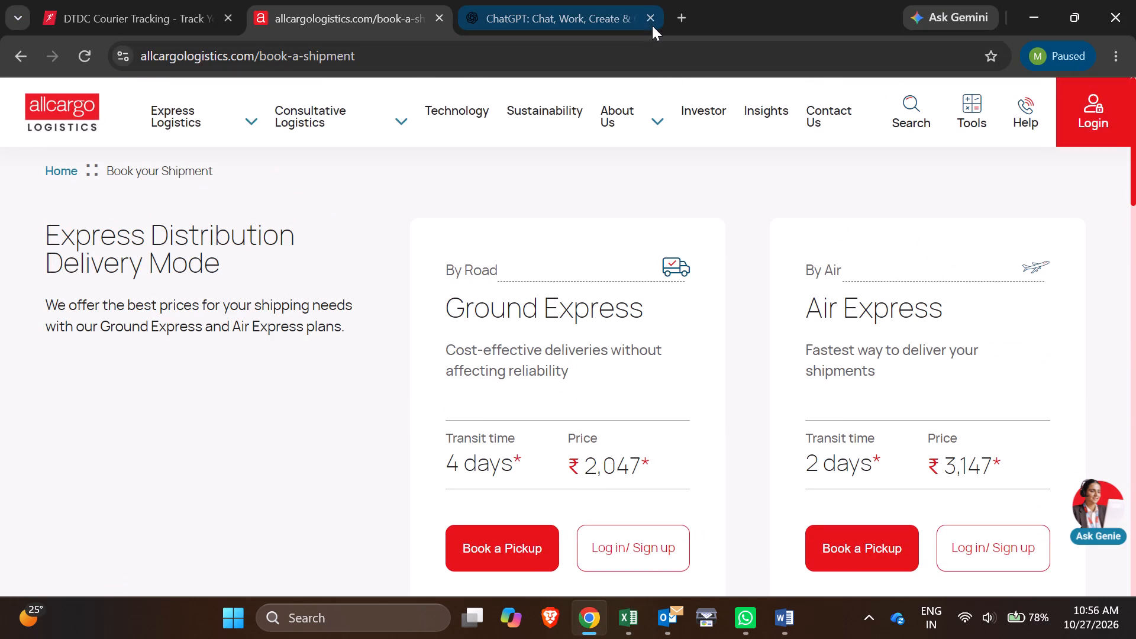
pyautogui.click(188, 22)
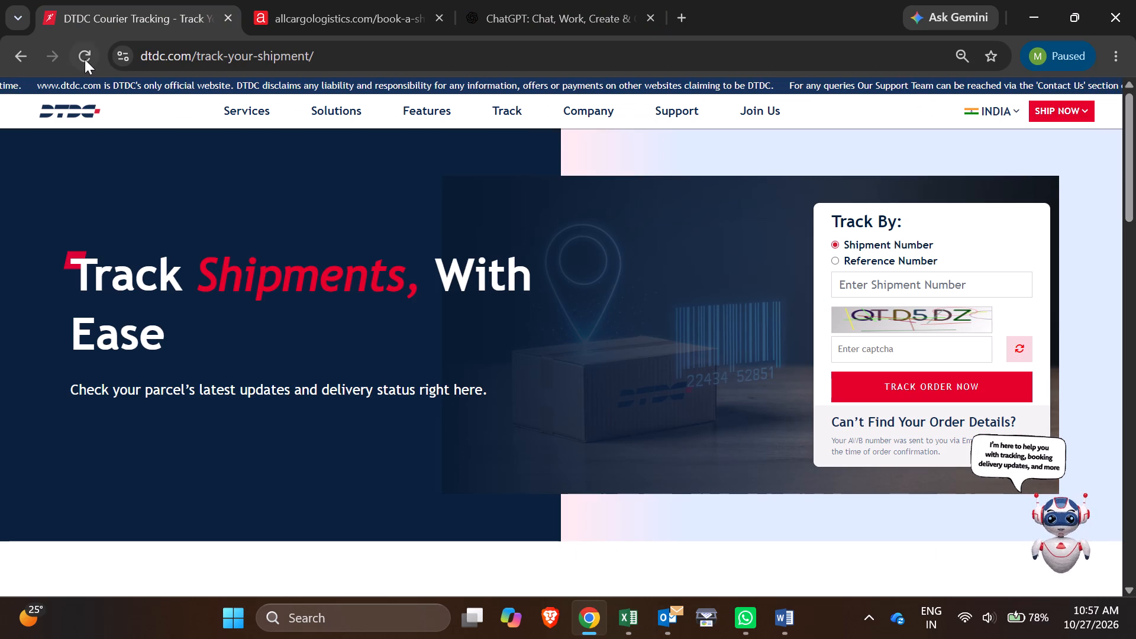
pyautogui.click(84, 59)
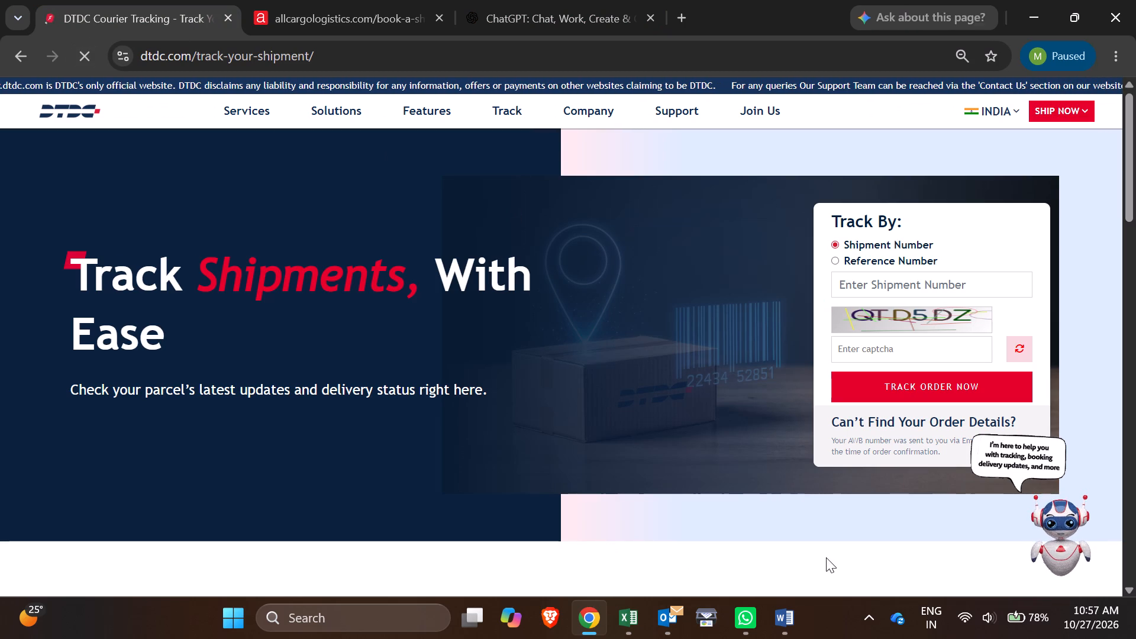
# In the DOCKET SLIP workbook's OCT-26 sheet, copy the docket number of the Mumbai Semolina Kitchens Limited shipment.
pyautogui.hotkey('alt', 'Tab')
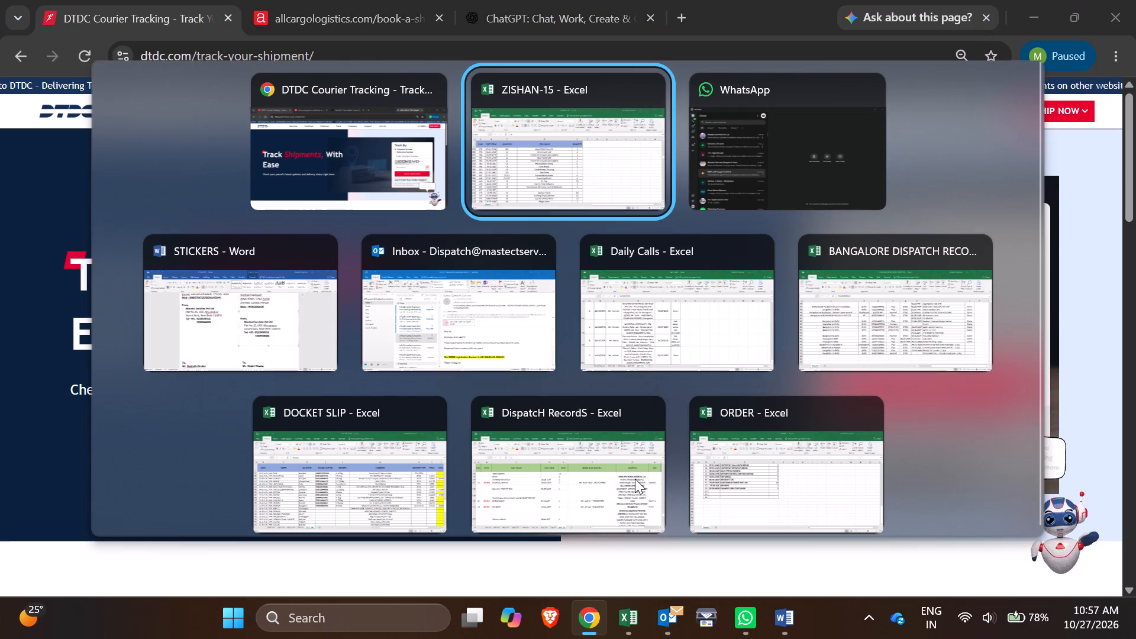
pyautogui.hotkey('alt', 'Down')
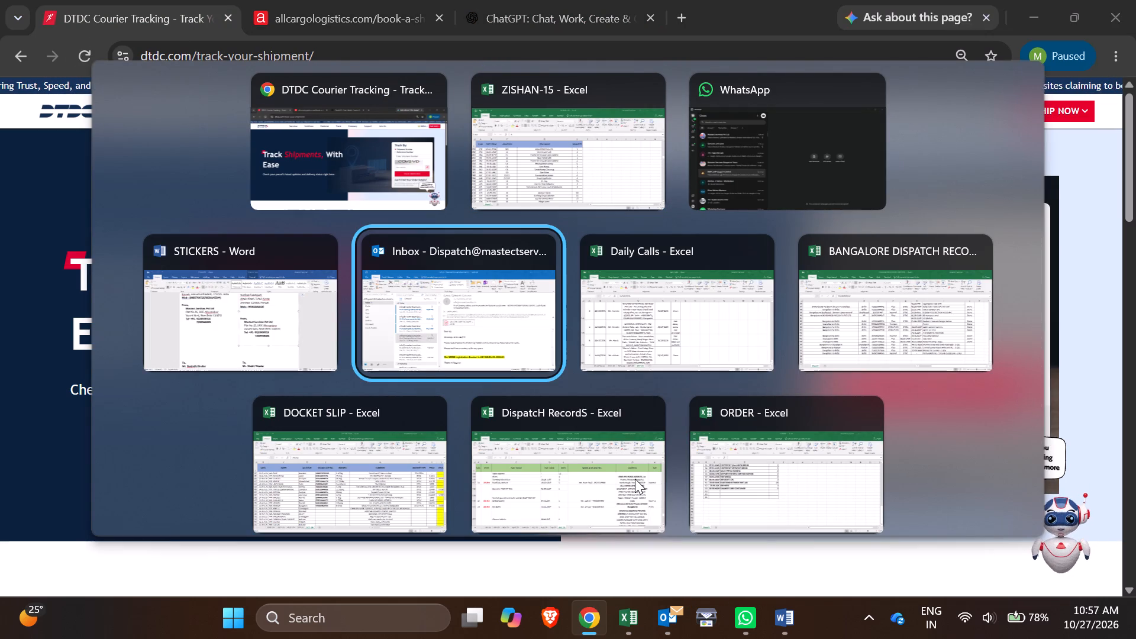
pyautogui.hotkey('alt', 'Right')
pyautogui.hotkey('alt', 'Down')
pyautogui.hotkey('alt', 'Left')
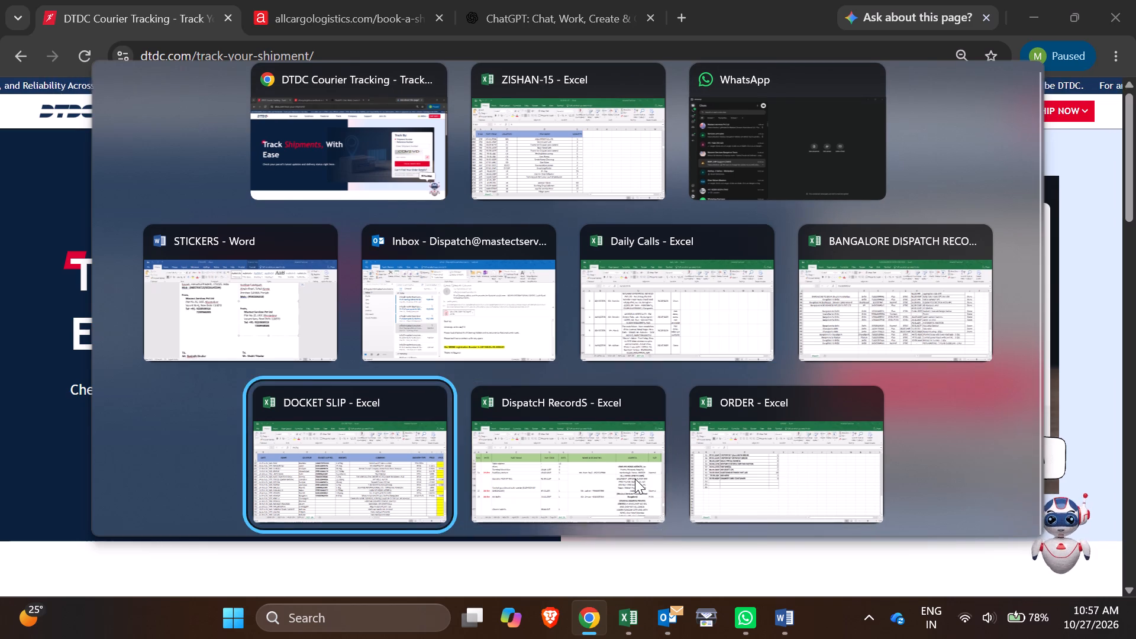
pyautogui.scroll(1, 825, 438)
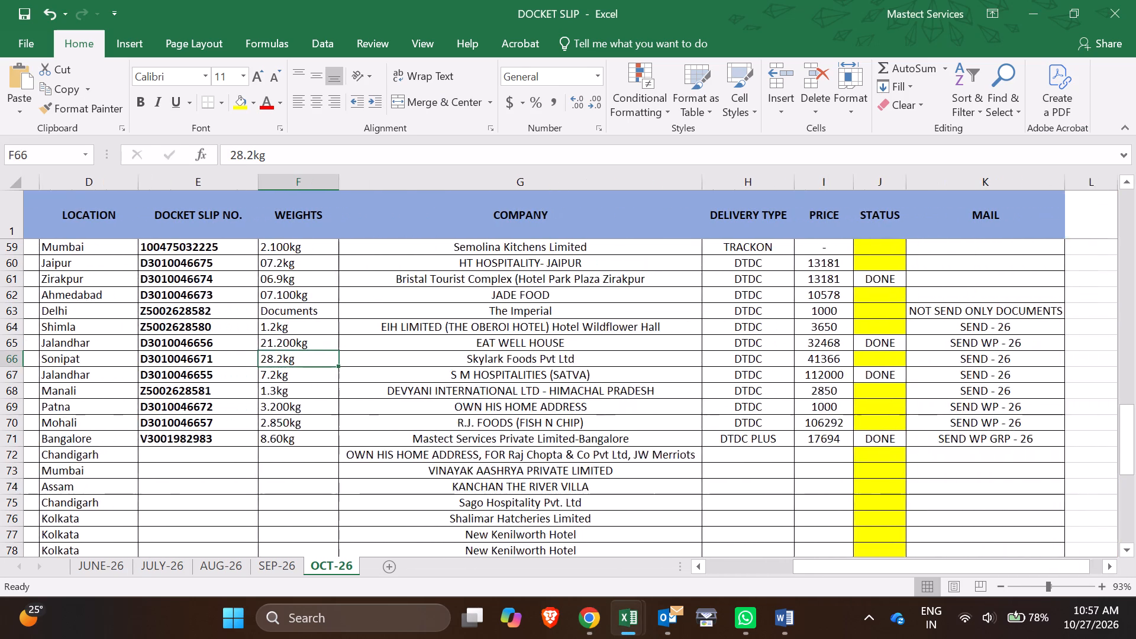
pyautogui.scroll(1, 825, 438)
pyautogui.click(874, 344)
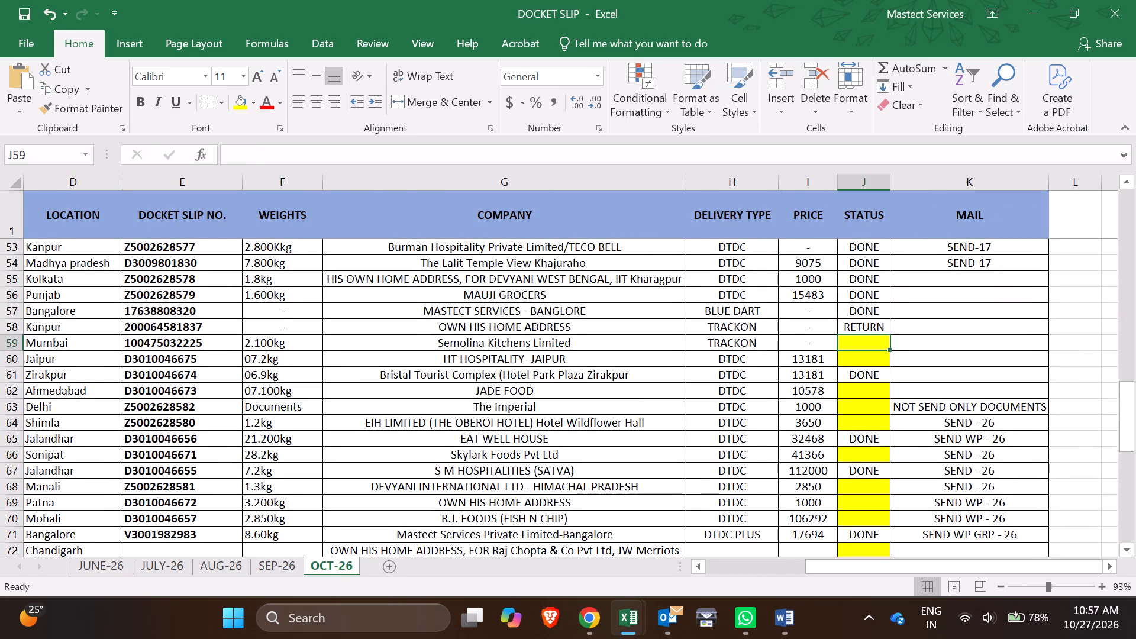
pyautogui.press('Left')
pyautogui.press('Left')
pyautogui.press('Left')
pyautogui.press('Left')
pyautogui.press('Left')
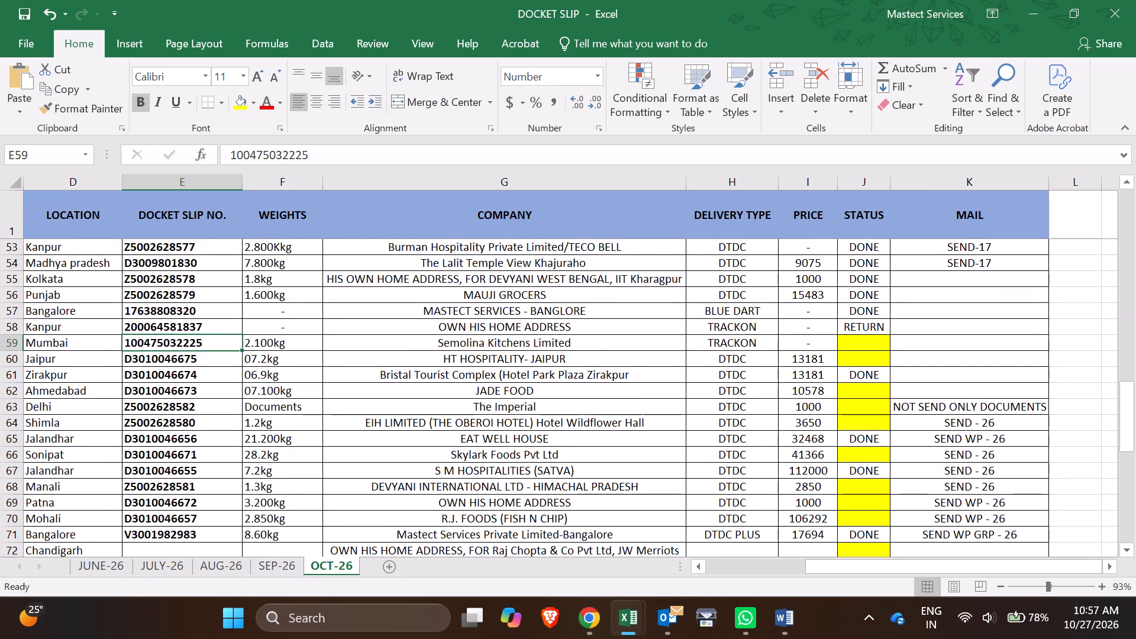
pyautogui.hotkey('ctrl', 'c')
# Open the Trackon website in a new Chrome tab and track the copied Semolina Kitchens docket number.
pyautogui.hotkey('alt', 'Tab')
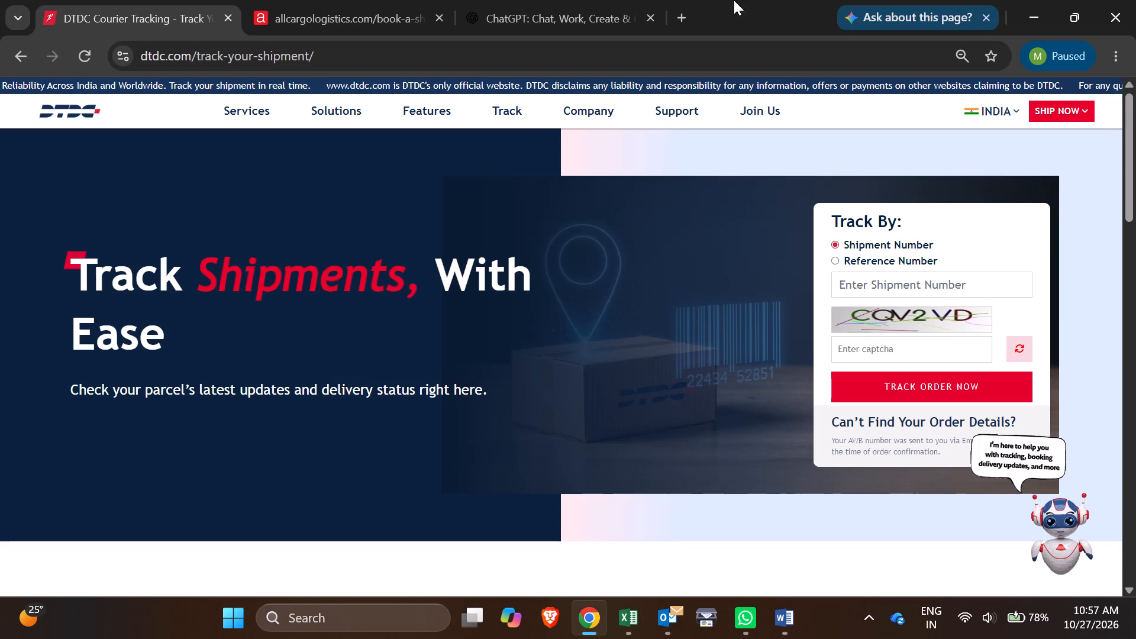
pyautogui.click(688, 11)
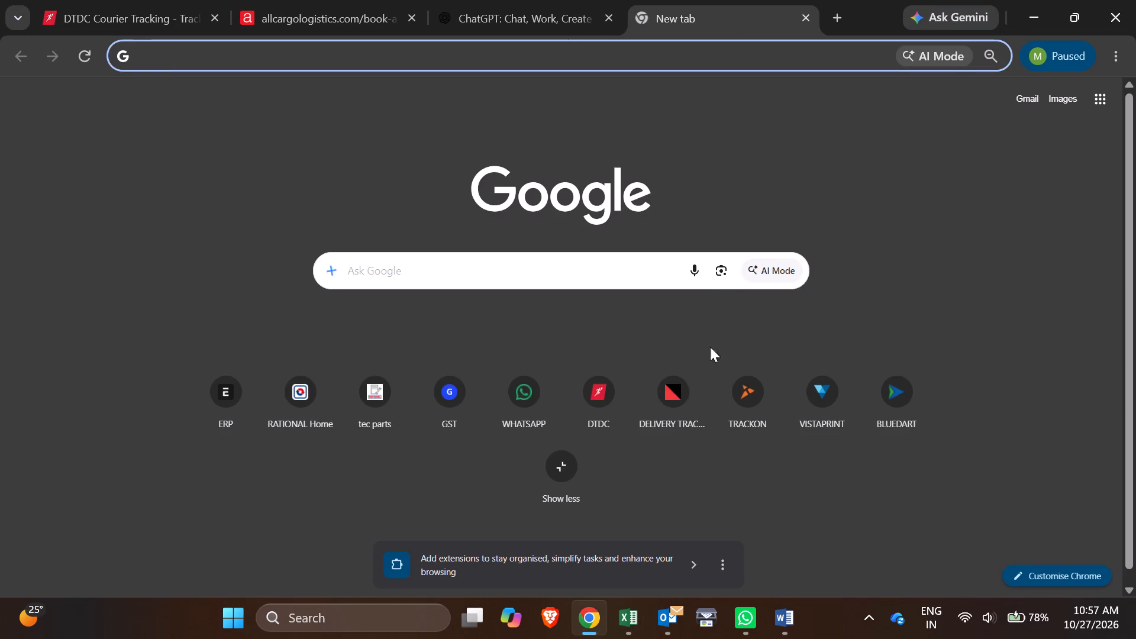
pyautogui.click(745, 389)
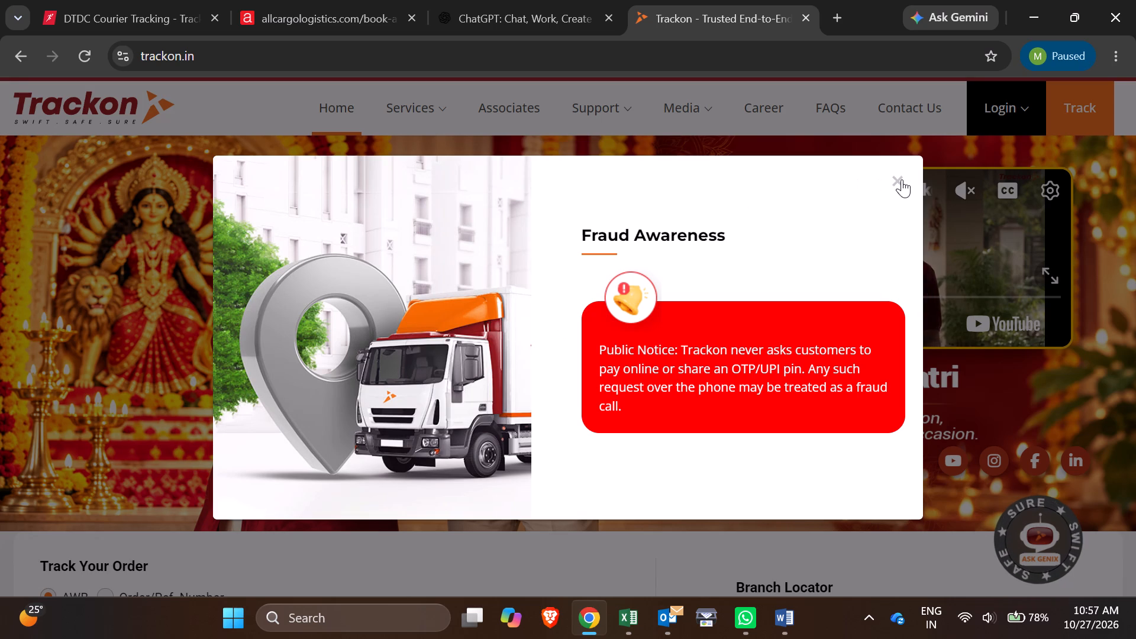
pyautogui.click(902, 179)
pyautogui.scroll(-3, 651, 471)
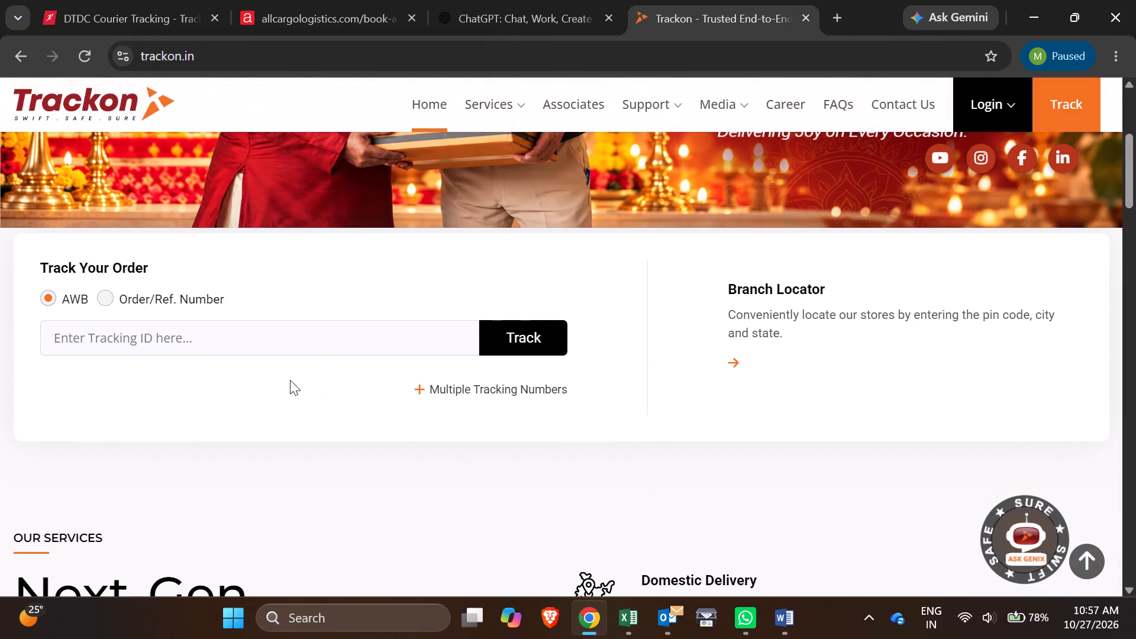
pyautogui.click(269, 337)
pyautogui.hotkey('ctrl', 'v')
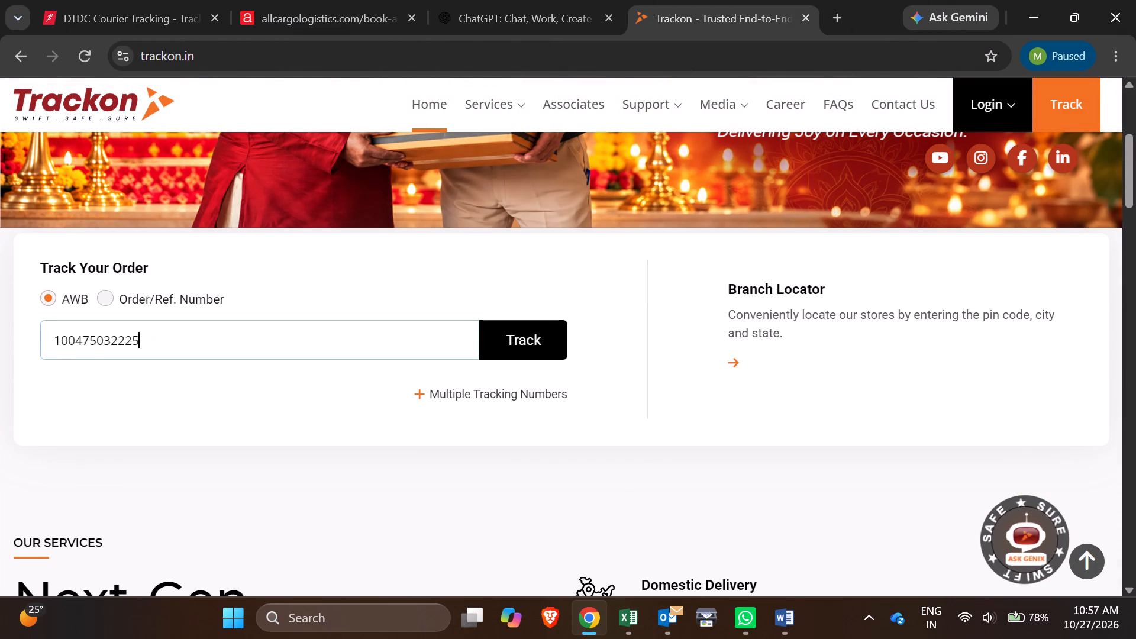
pyautogui.click(508, 340)
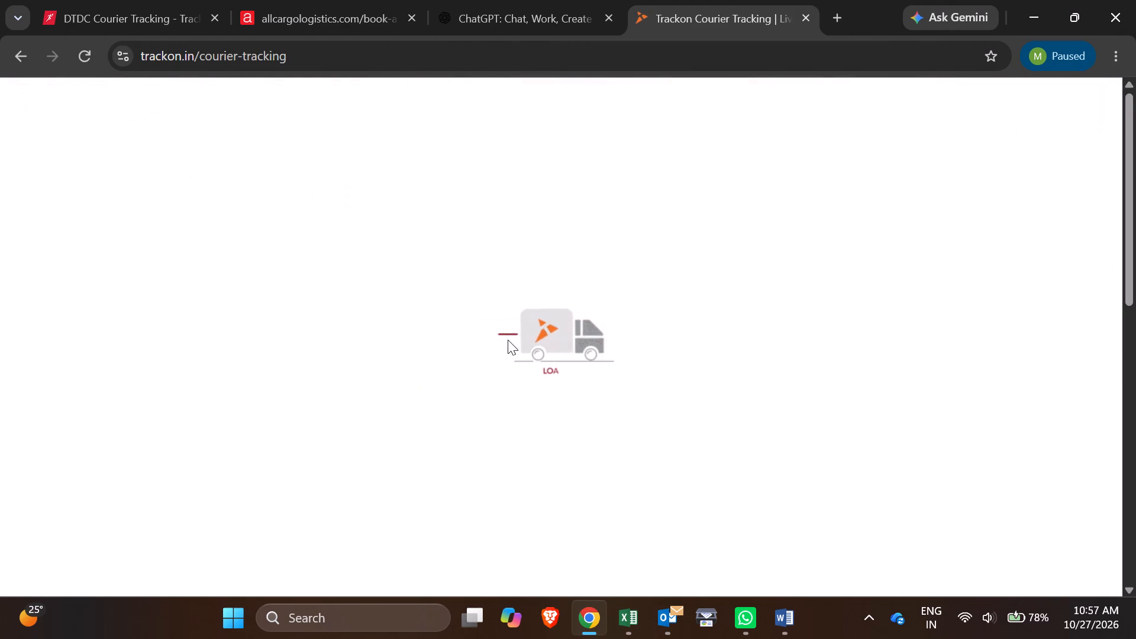
pyautogui.scroll(-4, 716, 322)
# Back in DOCKET SLIP, copy an existing DONE status into the Semolina Kitchens Limited row and save the workbook.
pyautogui.hotkey('alt', 'Tab')
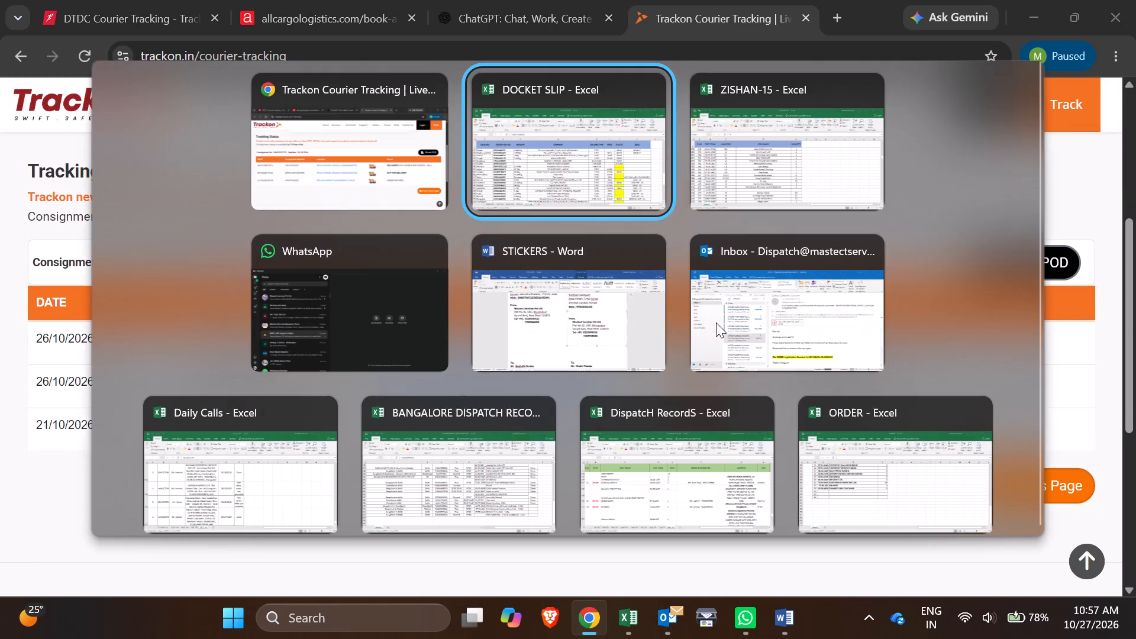
pyautogui.press('Right')
pyautogui.press('Right')
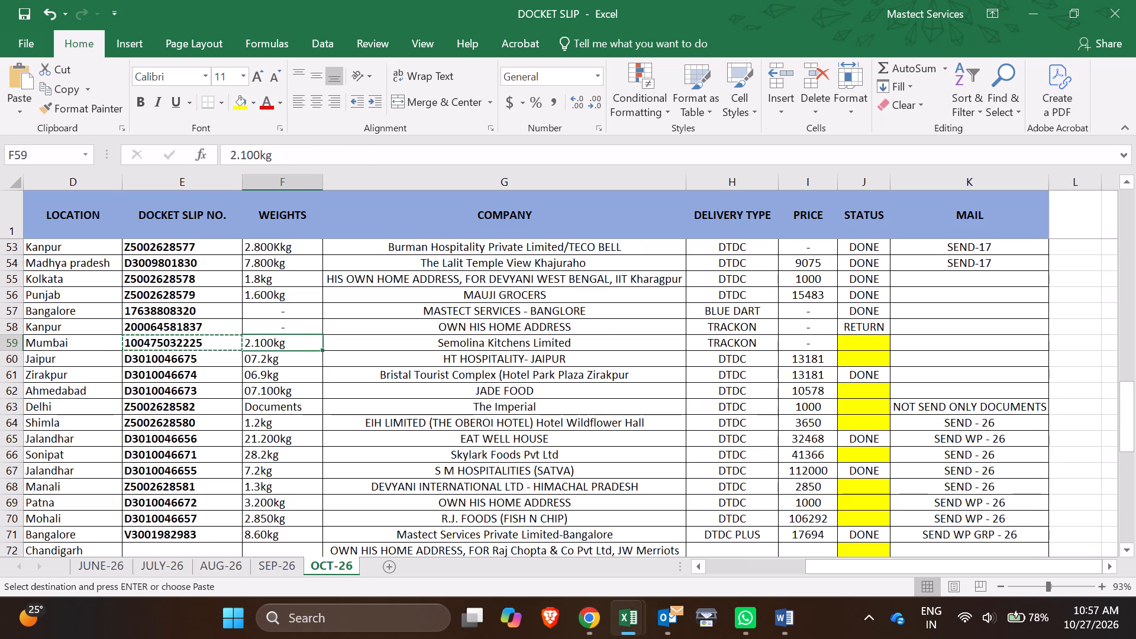
pyautogui.press('Right')
pyautogui.press('Right')
pyautogui.press('Right')
pyautogui.press('Up')
pyautogui.press('Up')
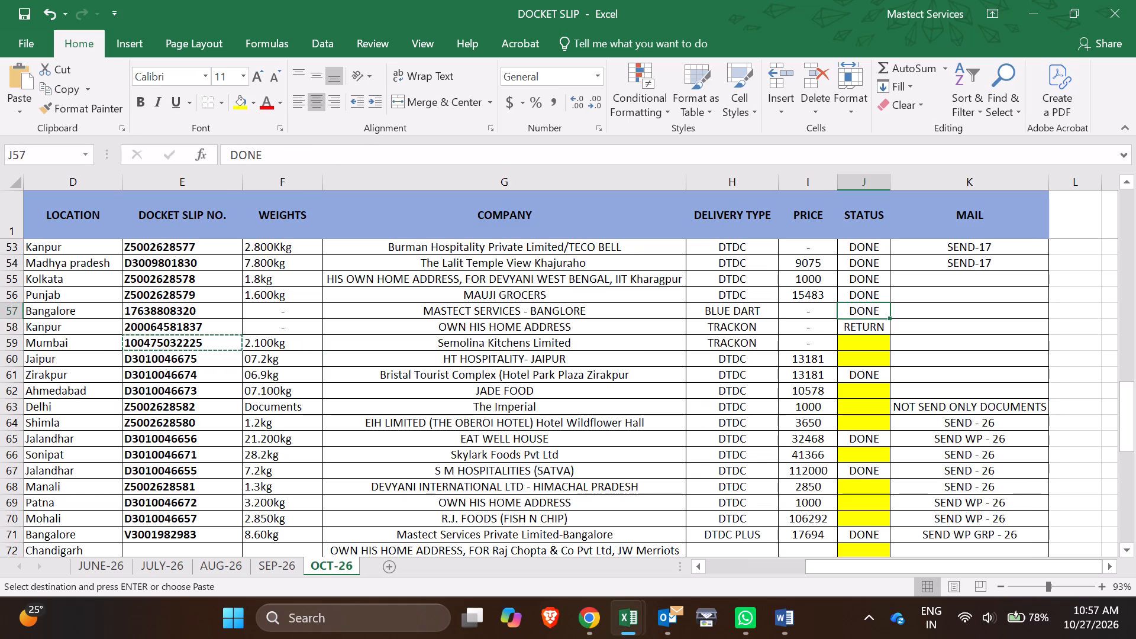
pyautogui.hotkey('ctrl', 'c')
pyautogui.press('Down')
pyautogui.press('Down')
pyautogui.hotkey('ctrl', 'v')
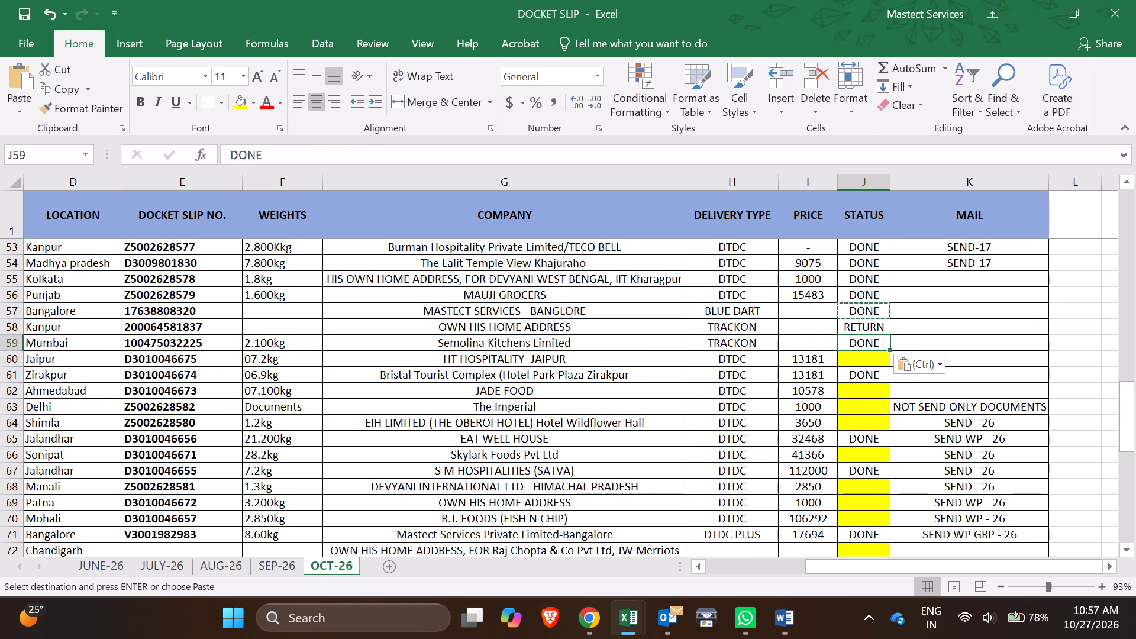
pyautogui.hotkey('ctrl', 's')
# In the OCT-26 sheet, copy the docket slip number of the HT HOSPITALITY- JAIPUR shipment.
pyautogui.press('Return')
pyautogui.press('Left')
pyautogui.press('Left')
pyautogui.press('Left')
pyautogui.press('Left')
pyautogui.press('Left')
pyautogui.press('Left')
pyautogui.press('Right')
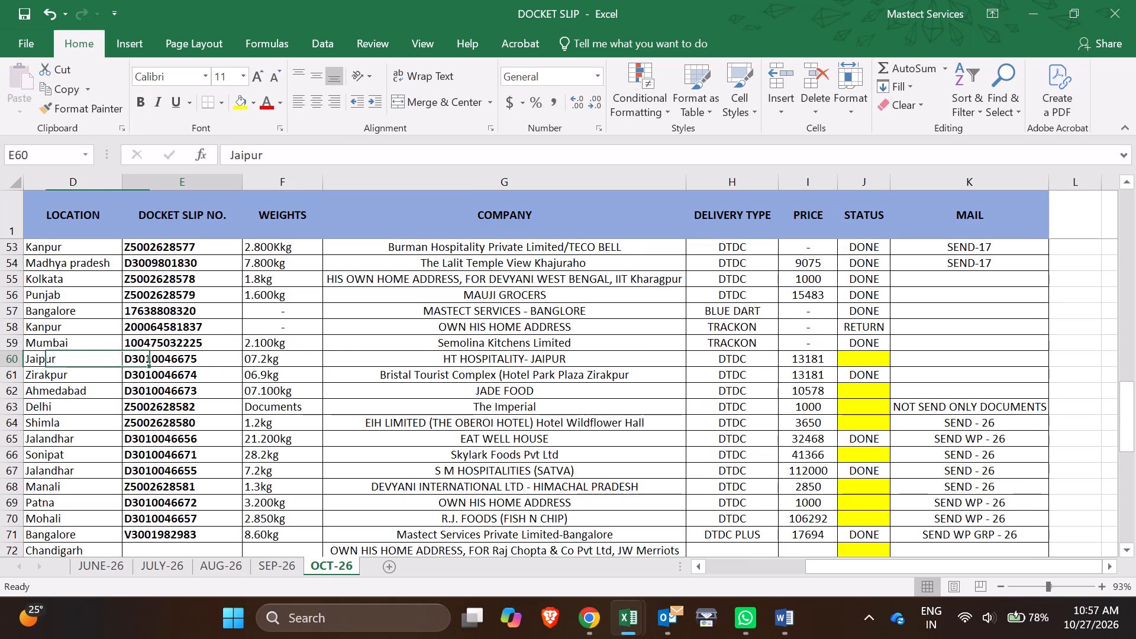
pyautogui.hotkey('ctrl', 'c')
# Switch to the DTDC tracking page in Chrome, enter the copied HT Hospitality docket number with the captcha, and track the shipment.
pyautogui.hotkey('alt', 'Tab')
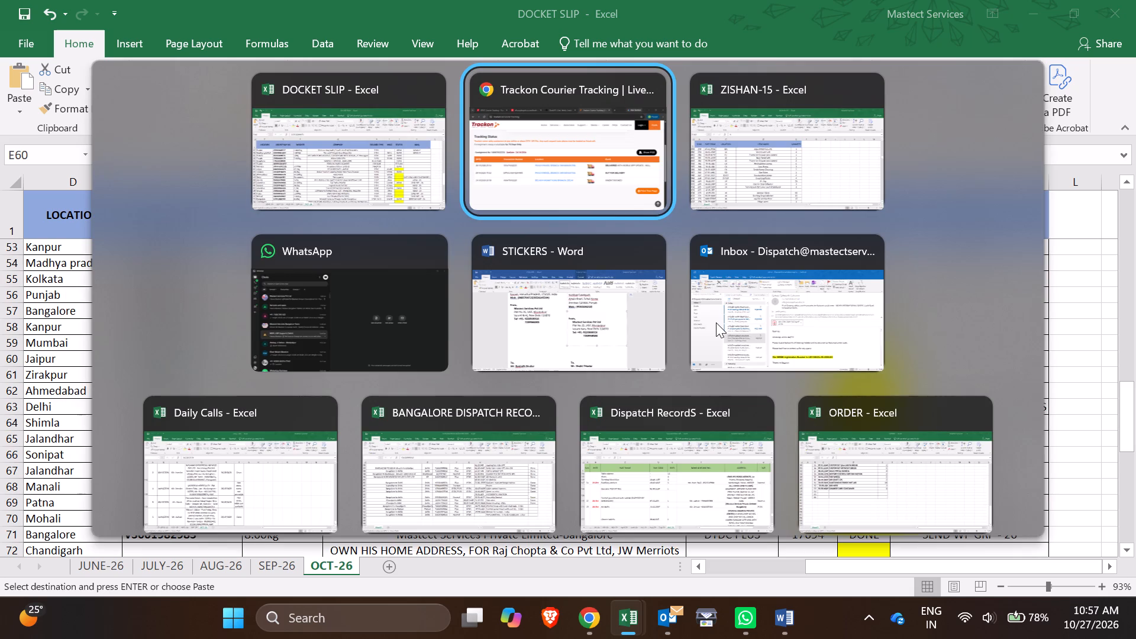
pyautogui.click(133, 0)
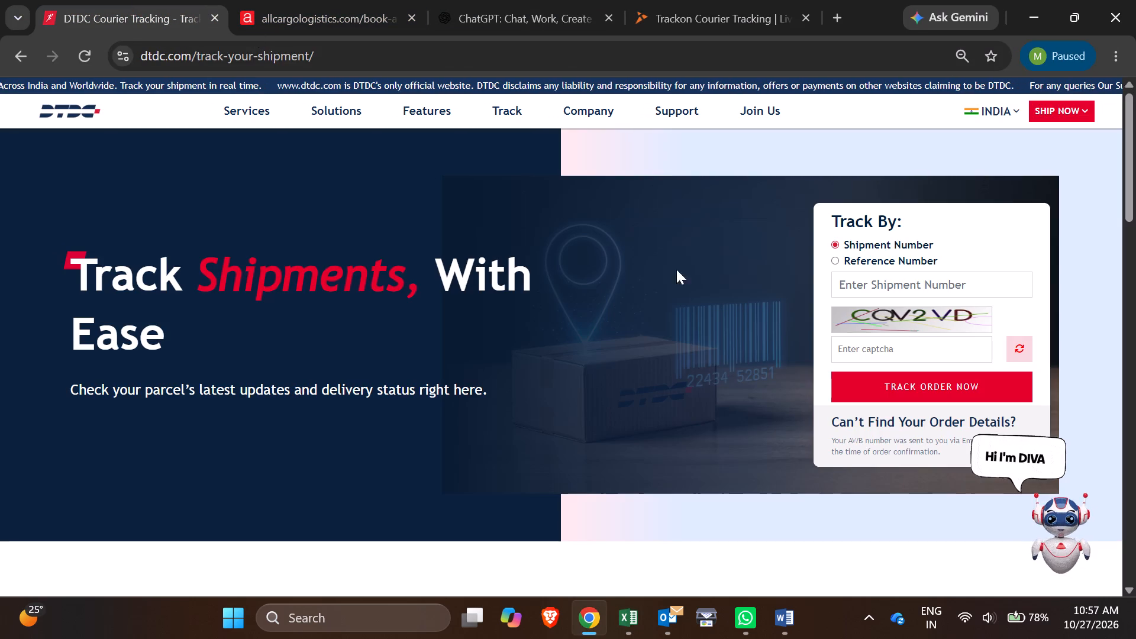
pyautogui.click(885, 285)
pyautogui.hotkey('ctrl', 'v')
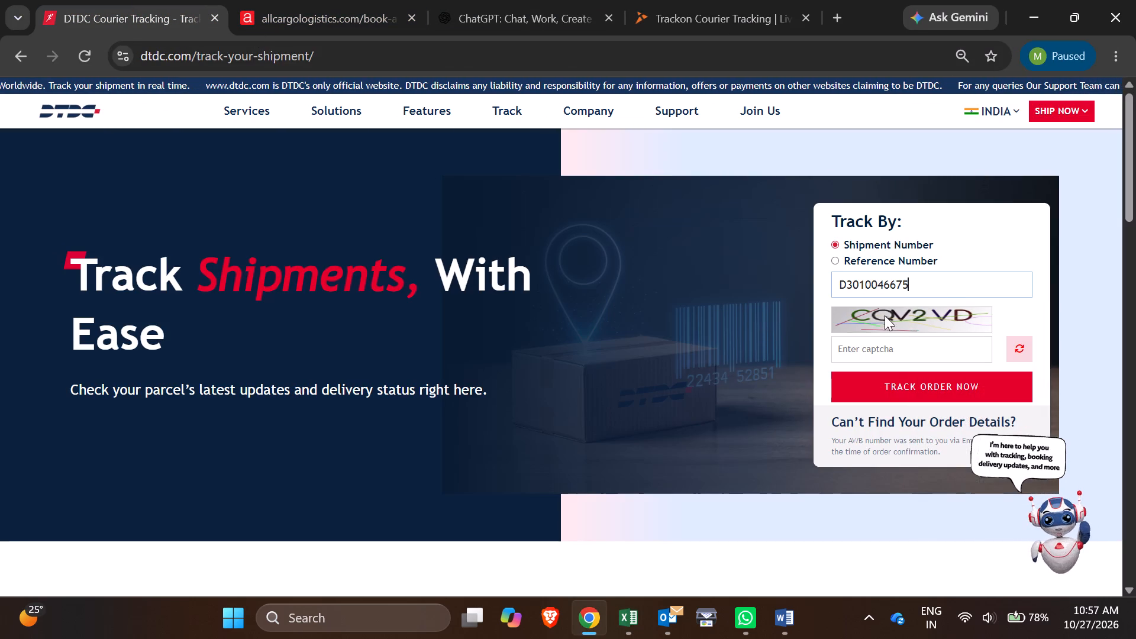
pyautogui.click(889, 344)
pyautogui.press('c')
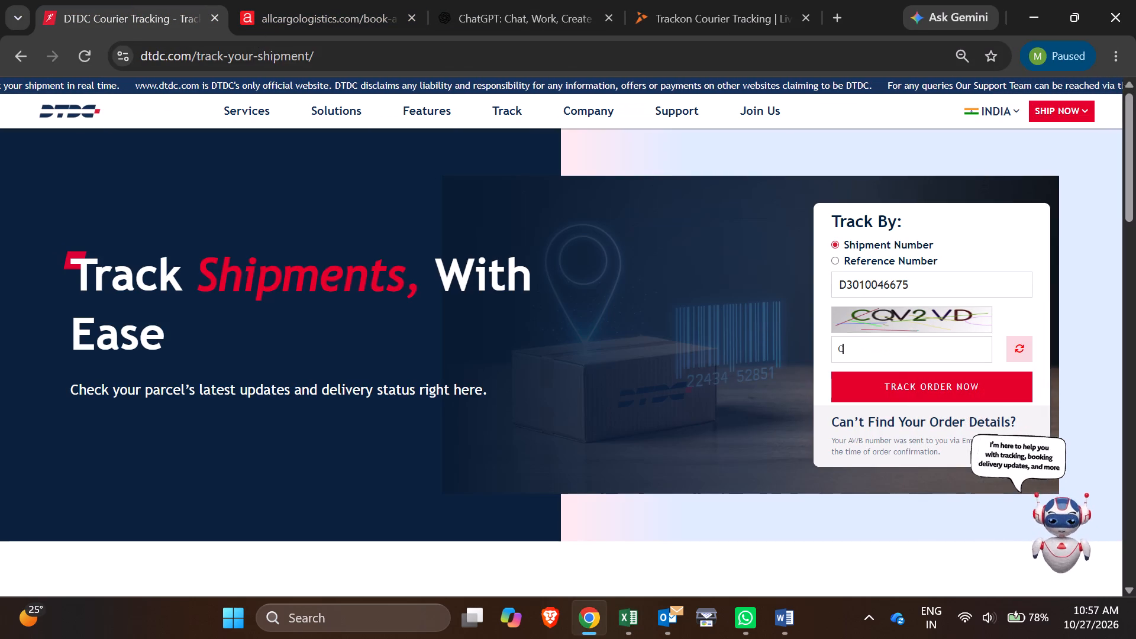
pyautogui.press('q')
pyautogui.press('v')
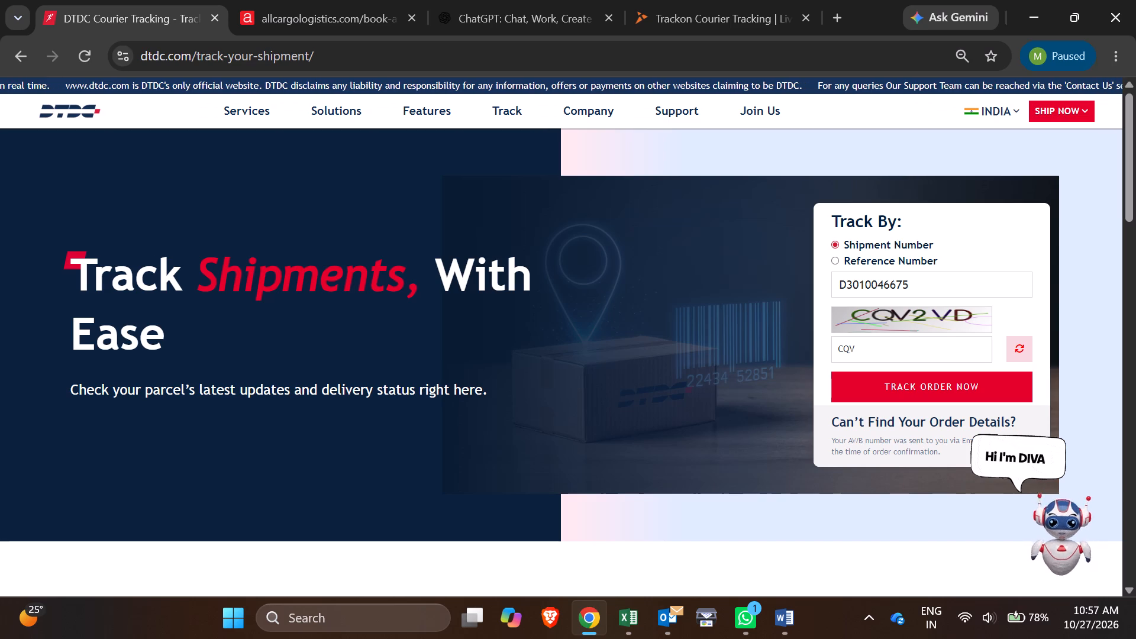
pyautogui.write('2VD')
pyautogui.press('Return')
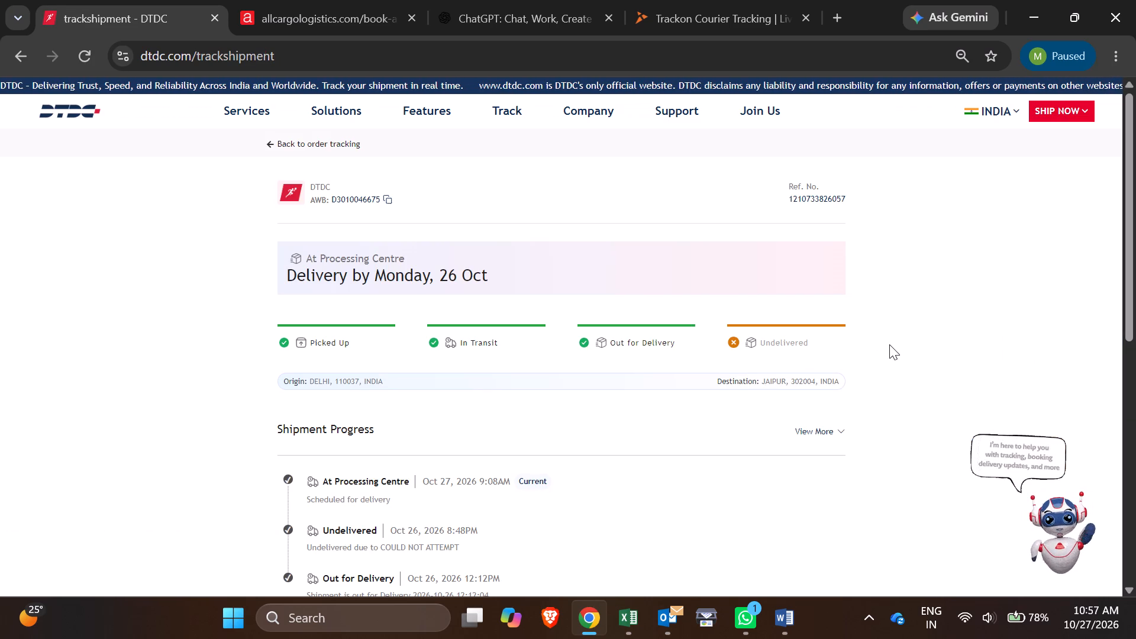
# After a brief look at DOCKET SLIP, return to Chrome and revert Adobe Express Photos' takeover of the screenshot shortcut.
pyautogui.hotkey('alt', 'Tab')
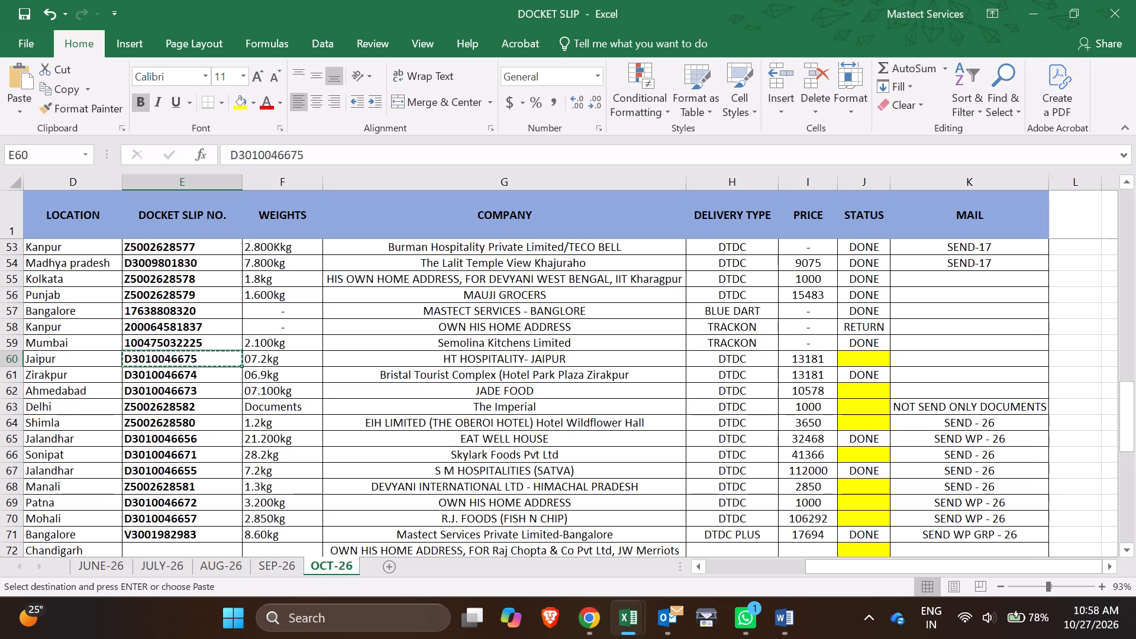
pyautogui.hotkey('alt', 'Tab')
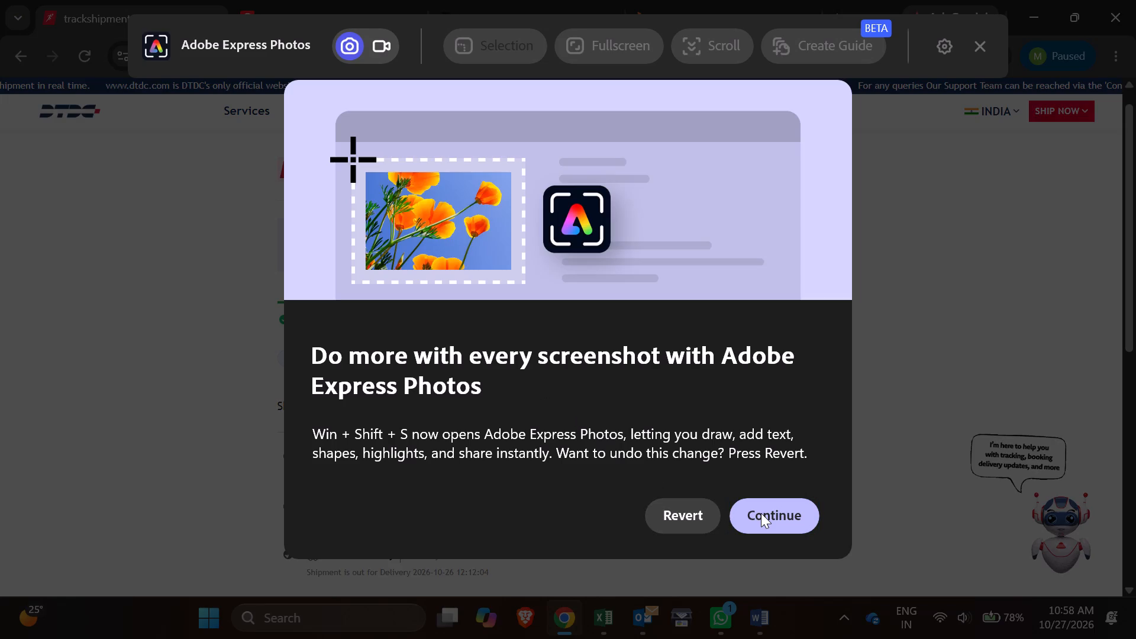
pyautogui.click(928, 91)
pyautogui.click(686, 508)
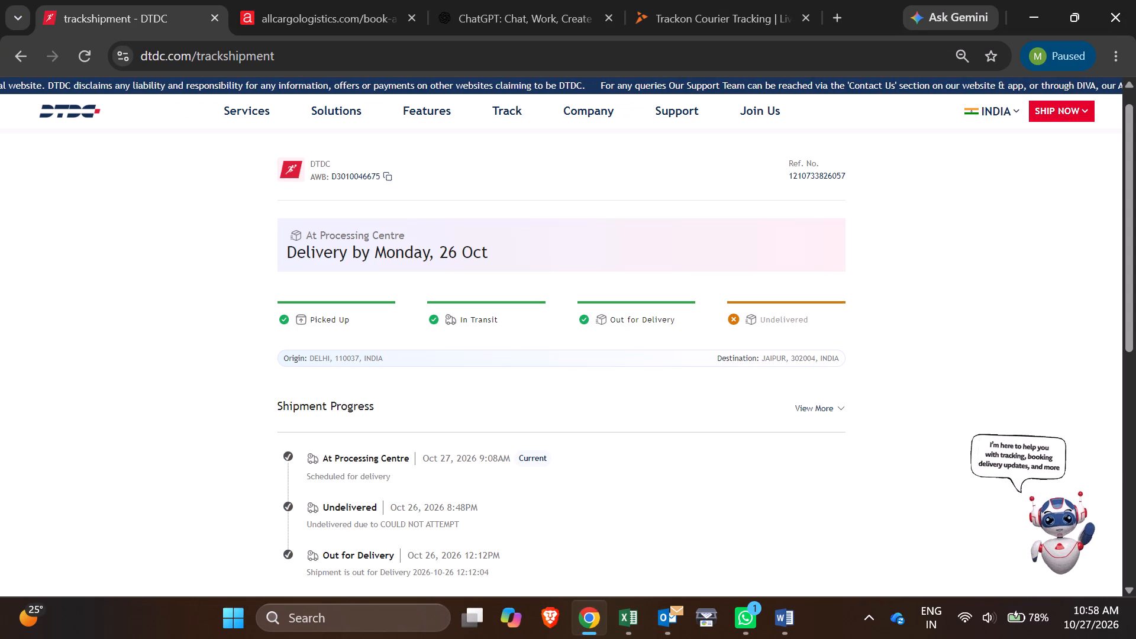
# Capture a rectangular screenshot of the DTDC tracking details, from the AWB header down to the Out for Delivery entry.
pyautogui.press('shift+super+s')
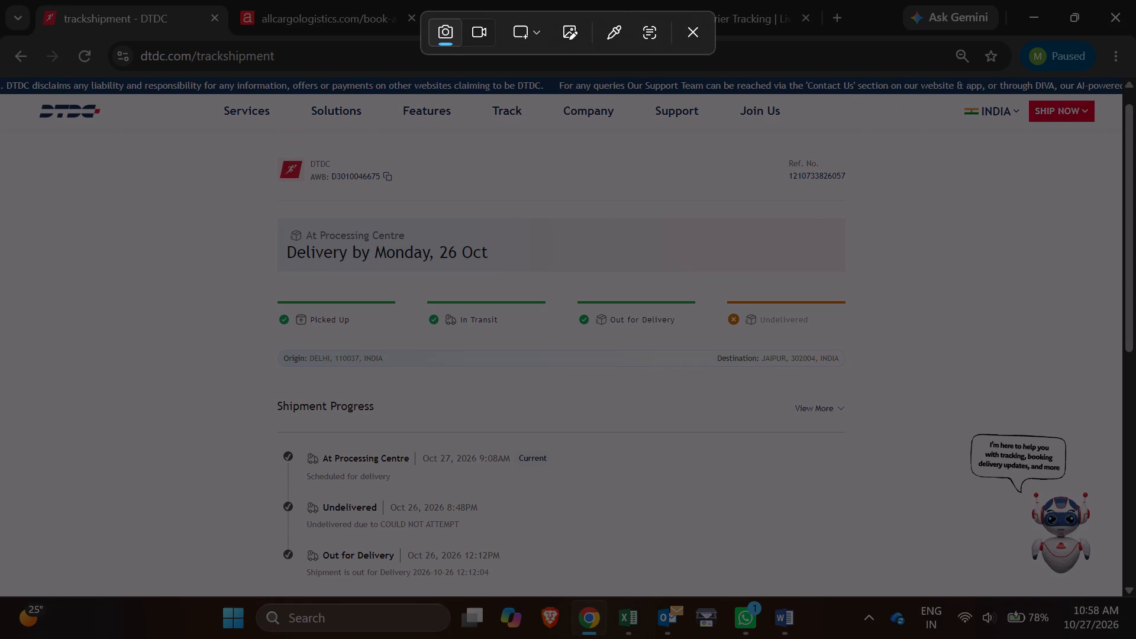
pyautogui.moveTo(256, 139); pyautogui.dragTo(521, 525)
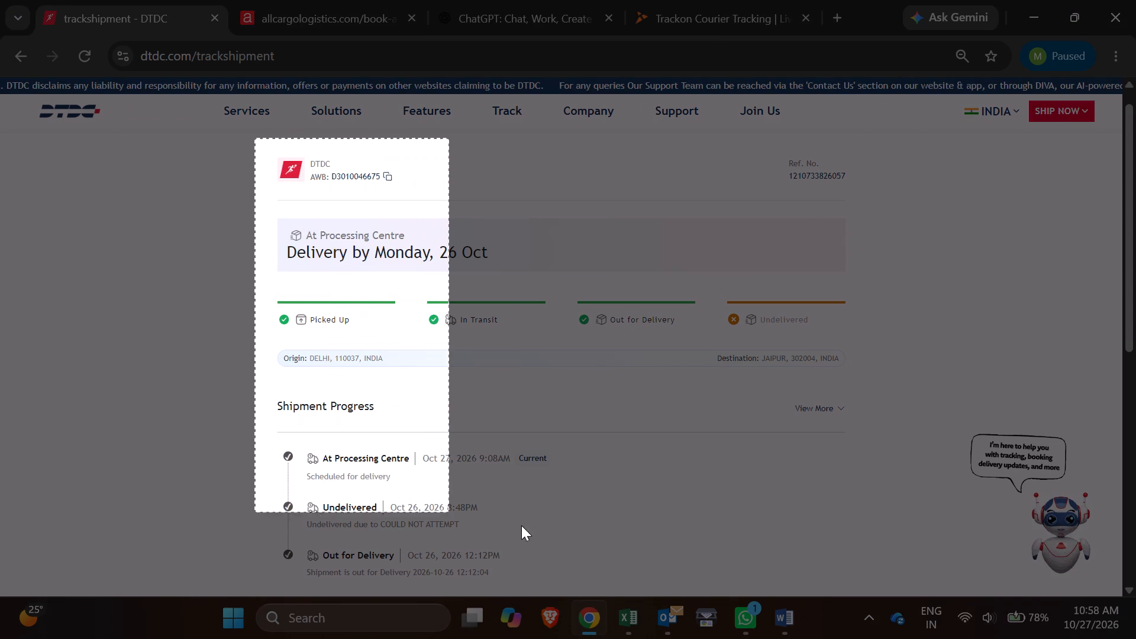
pyautogui.moveTo(521, 525); pyautogui.dragTo(834, 589)
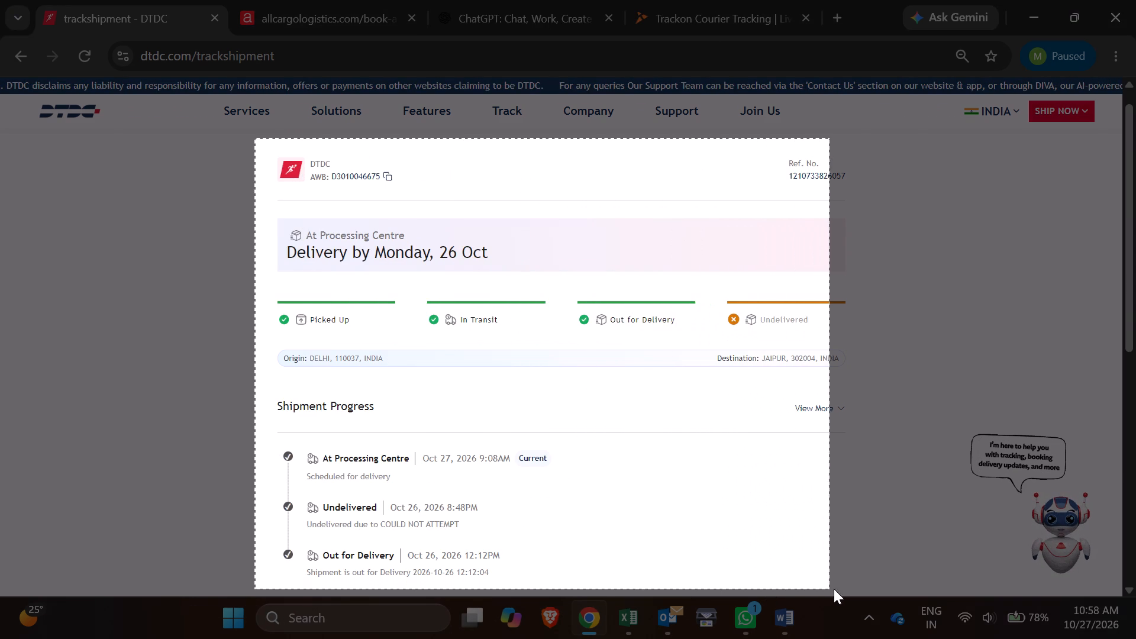
pyautogui.moveTo(834, 589); pyautogui.dragTo(863, 588)
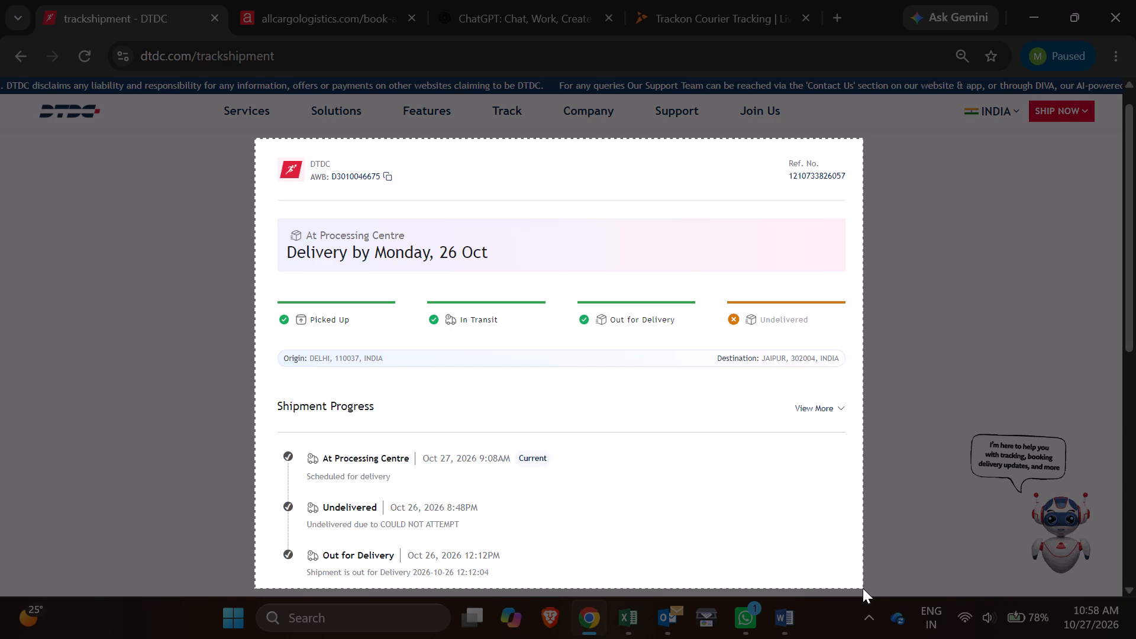
pyautogui.moveTo(863, 588); pyautogui.dragTo(869, 588)
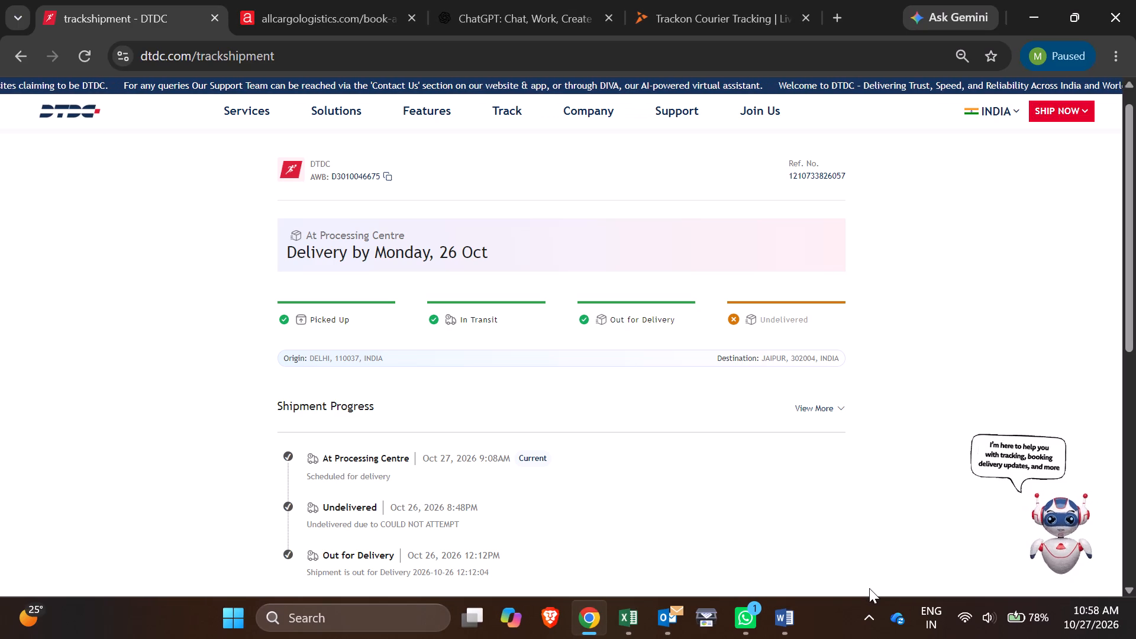
# Switch from Chrome back to the DOCKET SLIP workbook.
pyautogui.hotkey('alt', 'Tab')
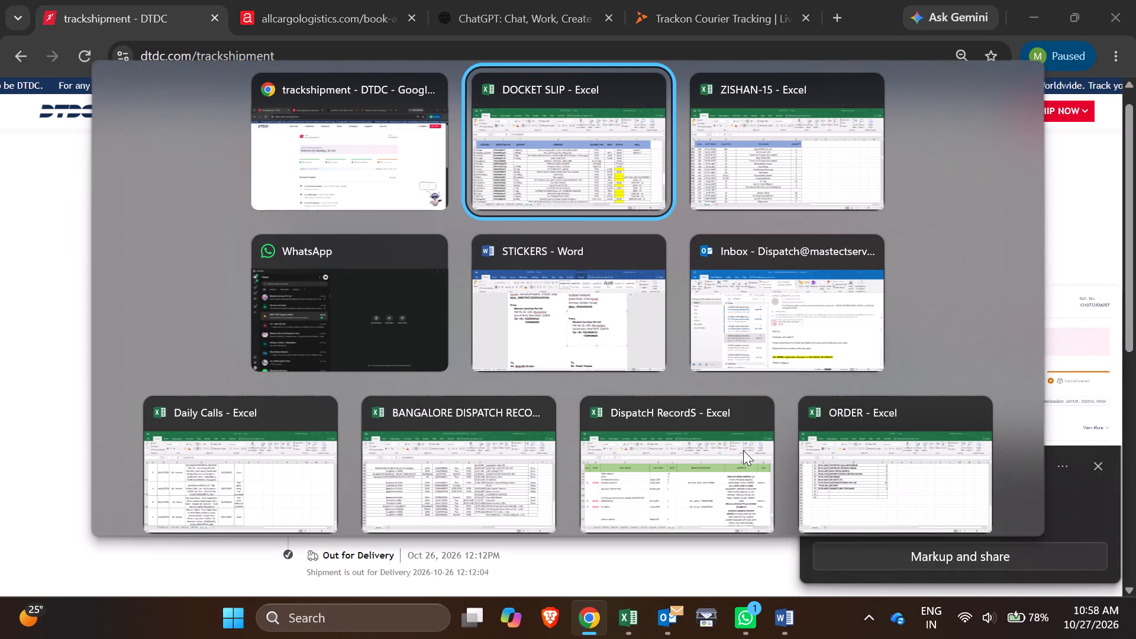
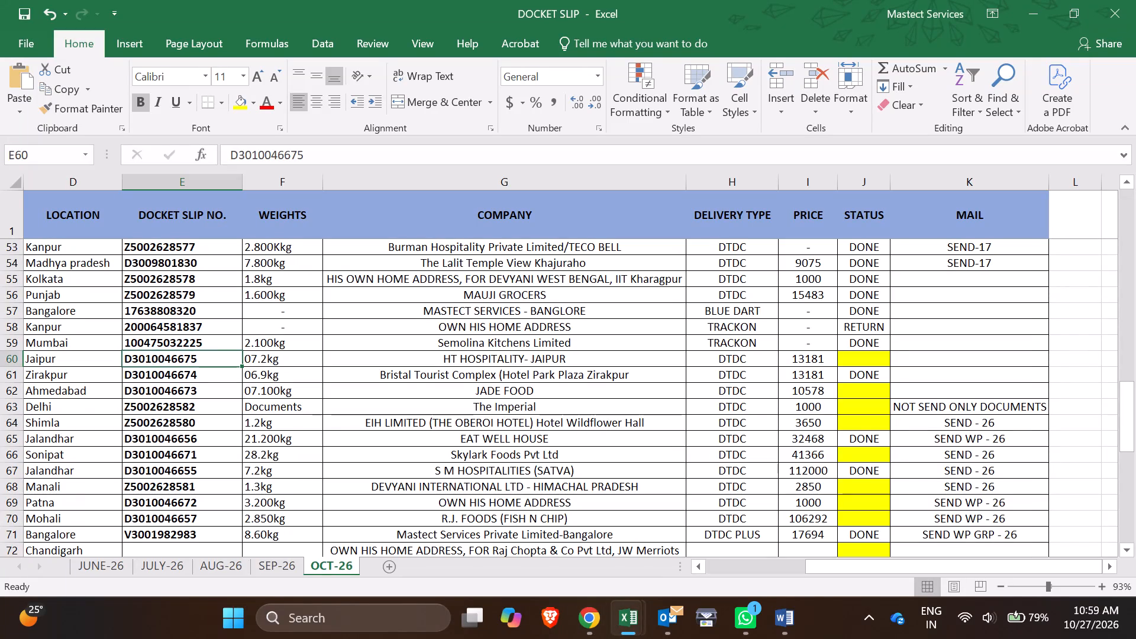
pyautogui.press('Right')
pyautogui.press('Right')
pyautogui.press('Right')
pyautogui.press('Right')
pyautogui.press('Right')
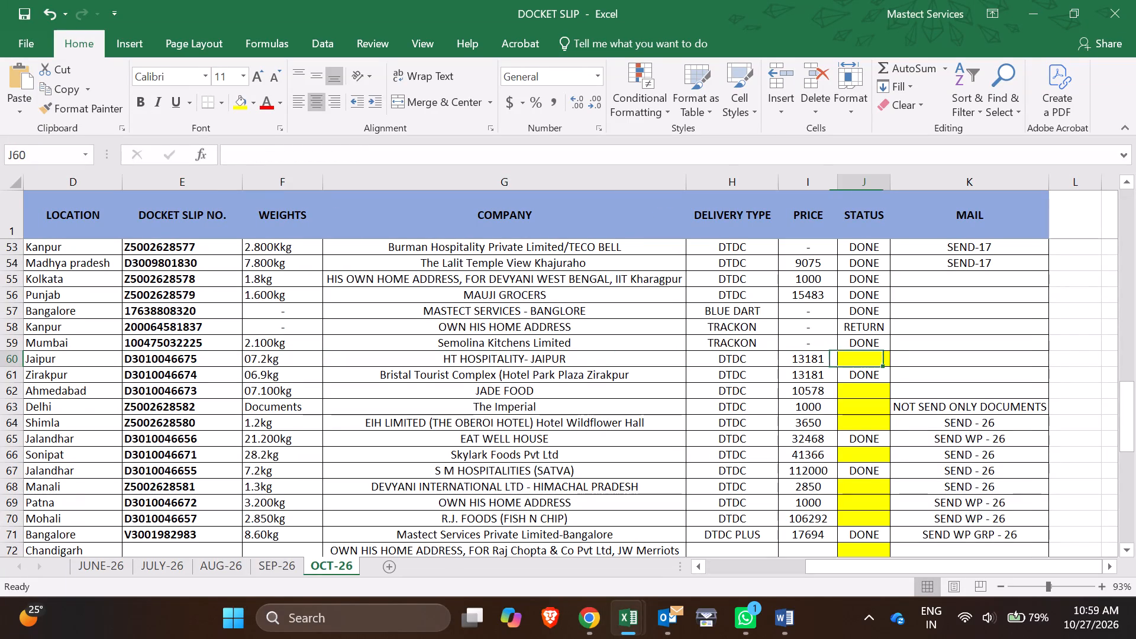
pyautogui.press('Down')
pyautogui.press('Down')
pyautogui.press('Left')
pyautogui.press('Left')
pyautogui.press('Left')
pyautogui.press('Left')
pyautogui.press('Left')
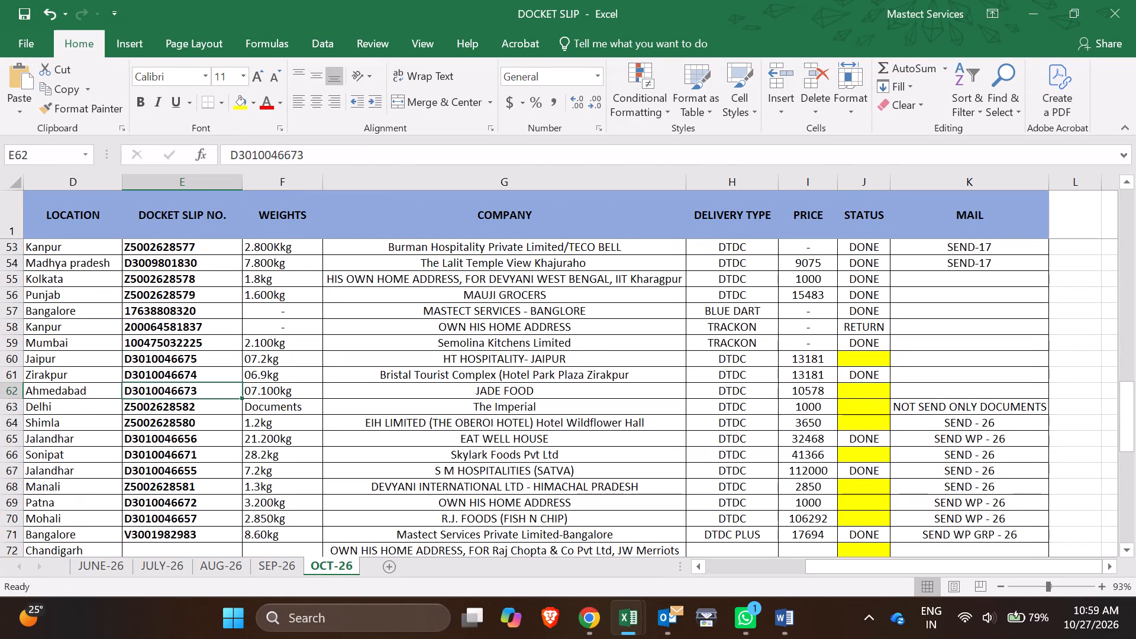
pyautogui.hotkey('ctrl', 'c')
# Switch to Chrome, return to DTDC order tracking, enter the copied JADE FOOD docket number with the captcha, and track the shipment.
pyautogui.hotkey('alt', 'Tab')
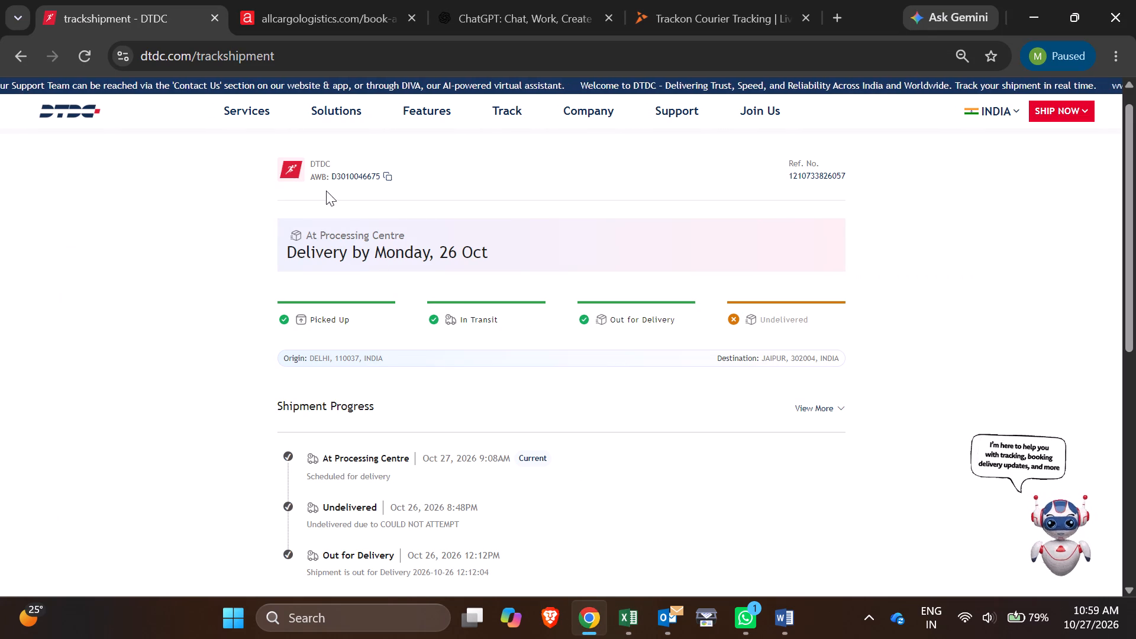
pyautogui.scroll(2, 210, 150)
pyautogui.click(280, 143)
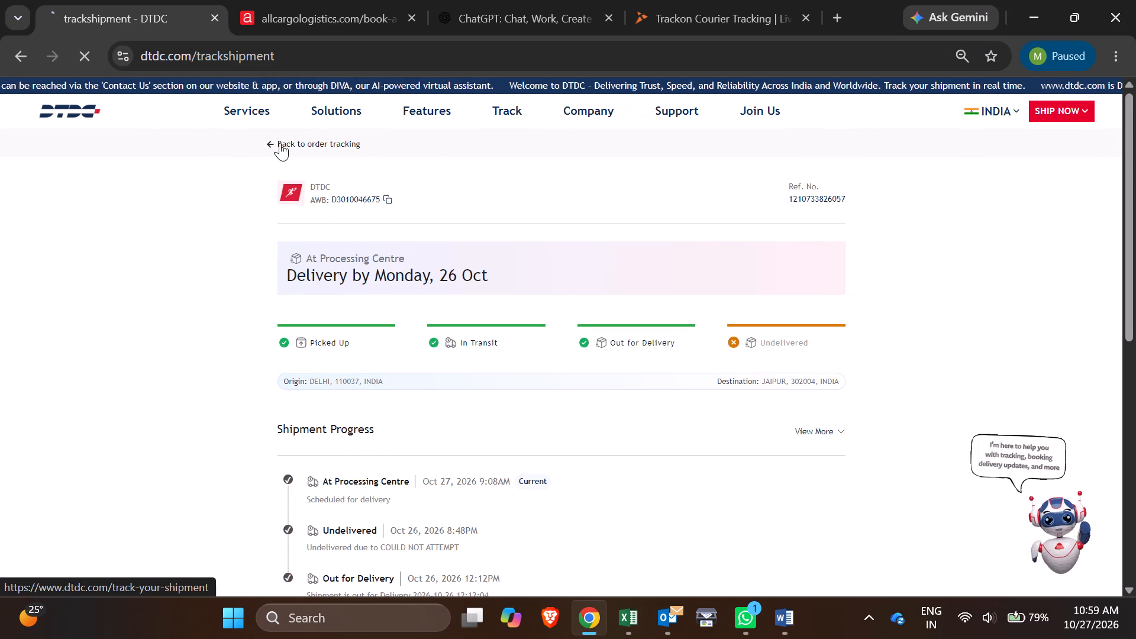
pyautogui.click(882, 285)
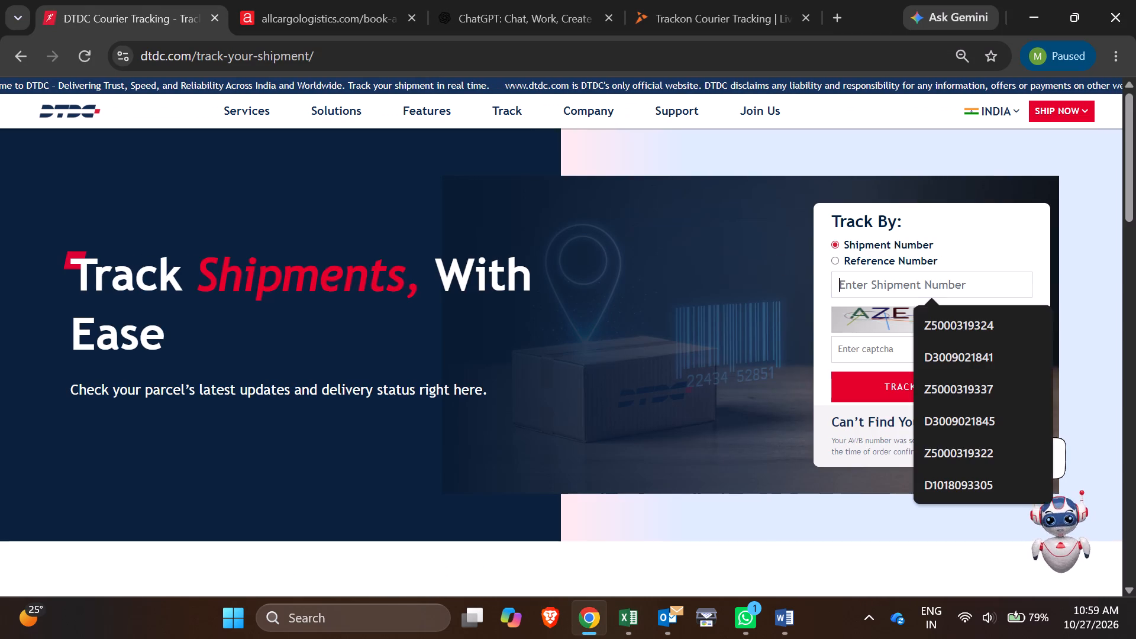
pyautogui.hotkey('ctrl', 'v')
pyautogui.press('a')
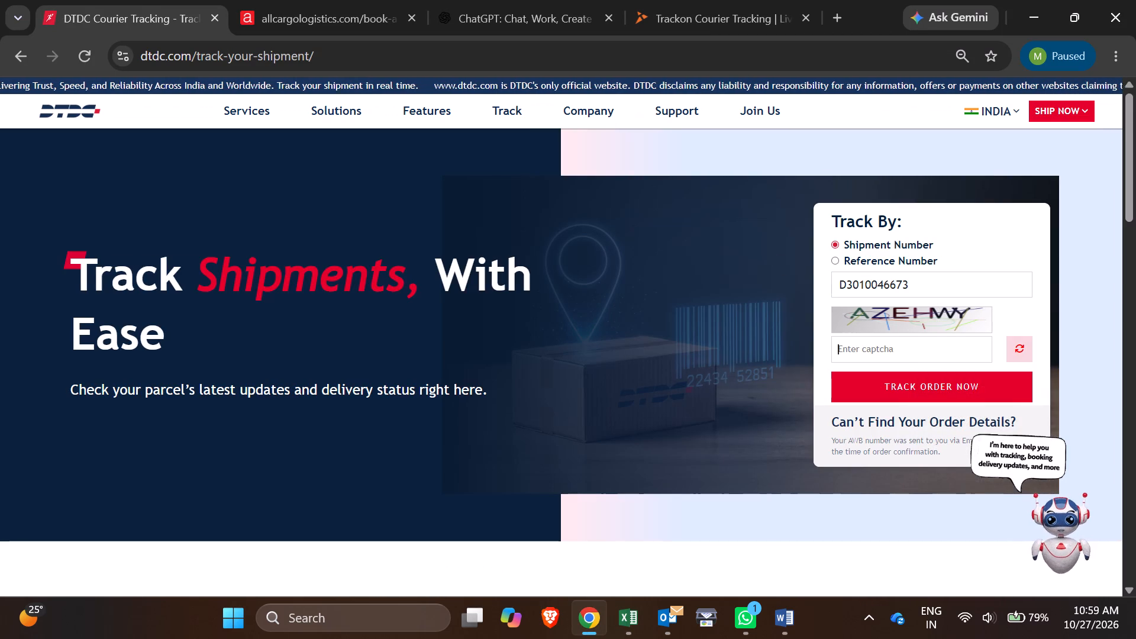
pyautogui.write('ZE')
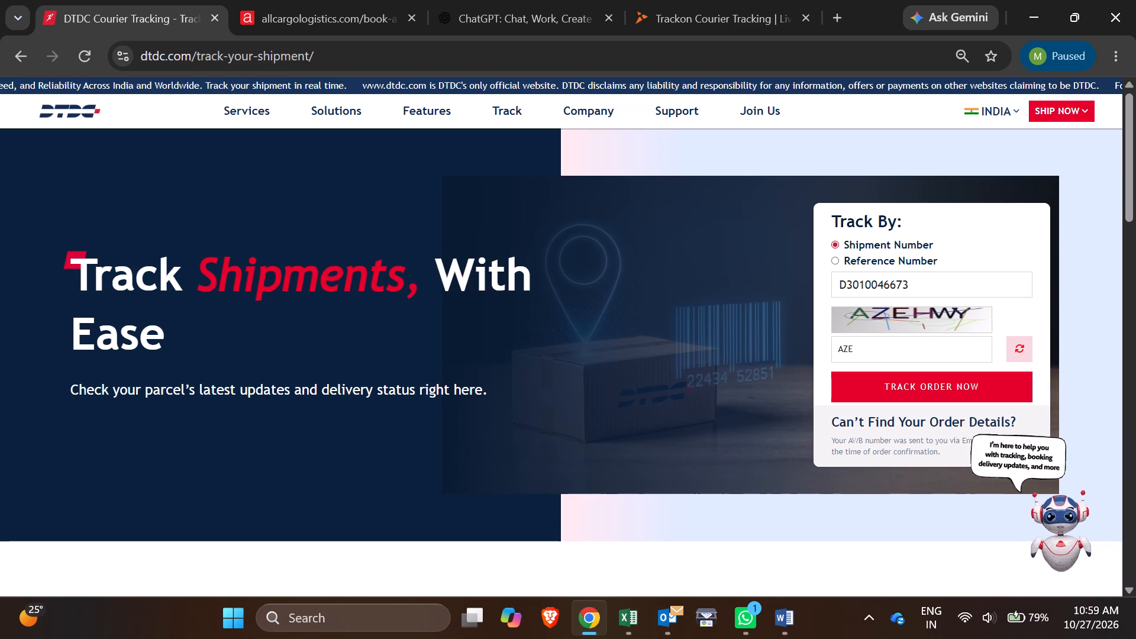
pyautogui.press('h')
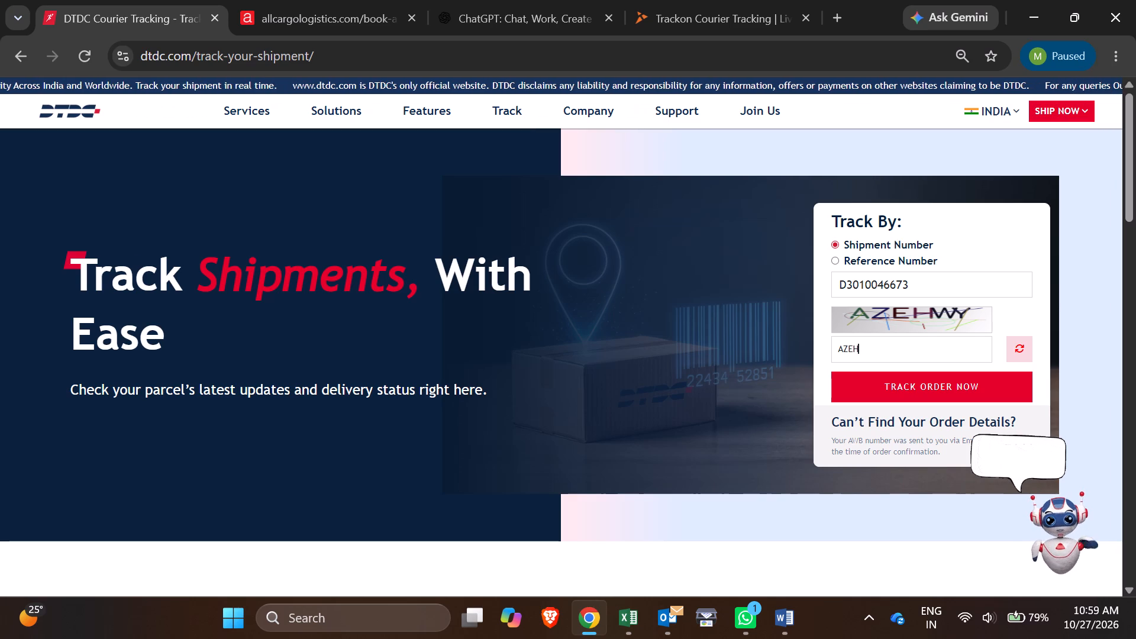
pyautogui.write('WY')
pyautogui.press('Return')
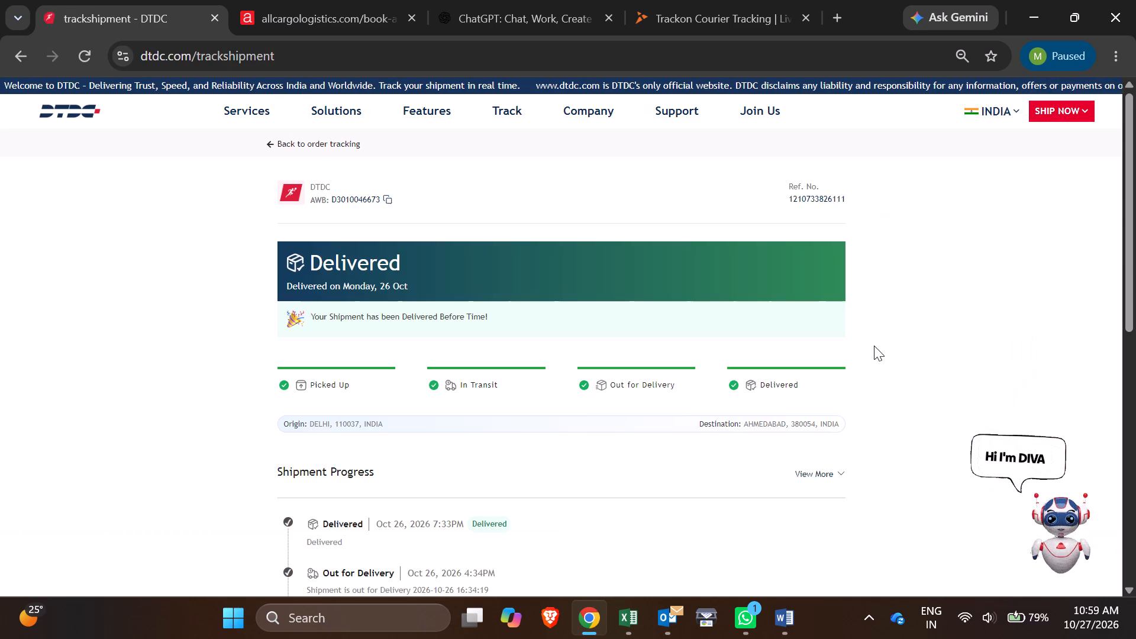
# Switch back to DOCKET SLIP, save the workbook, and fill DONE down into the JADE FOOD row's STATUS cell.
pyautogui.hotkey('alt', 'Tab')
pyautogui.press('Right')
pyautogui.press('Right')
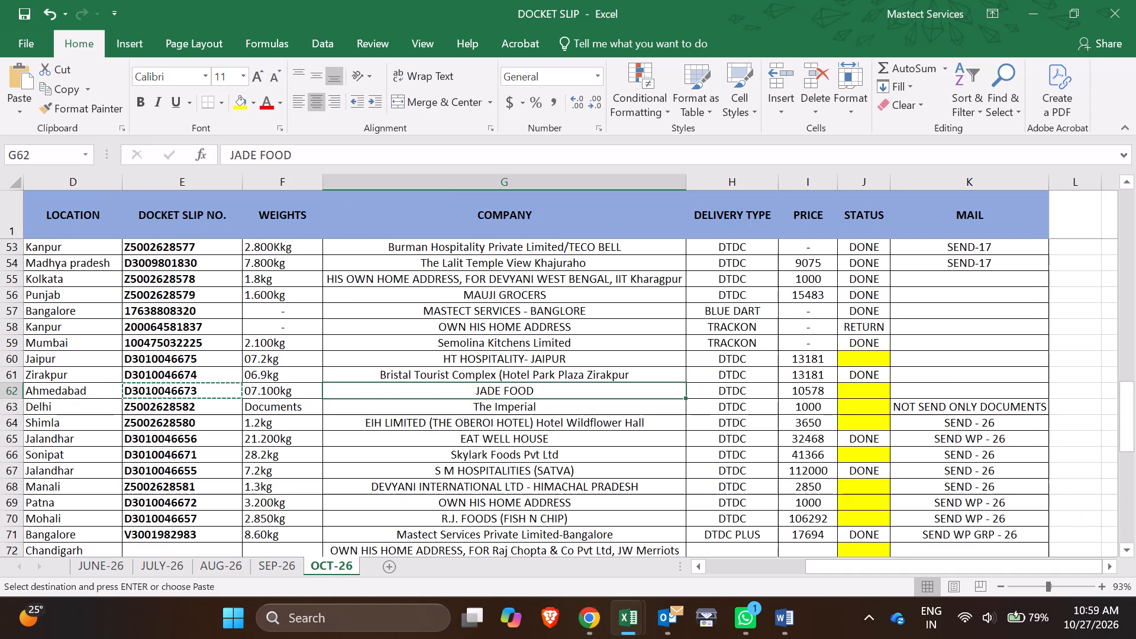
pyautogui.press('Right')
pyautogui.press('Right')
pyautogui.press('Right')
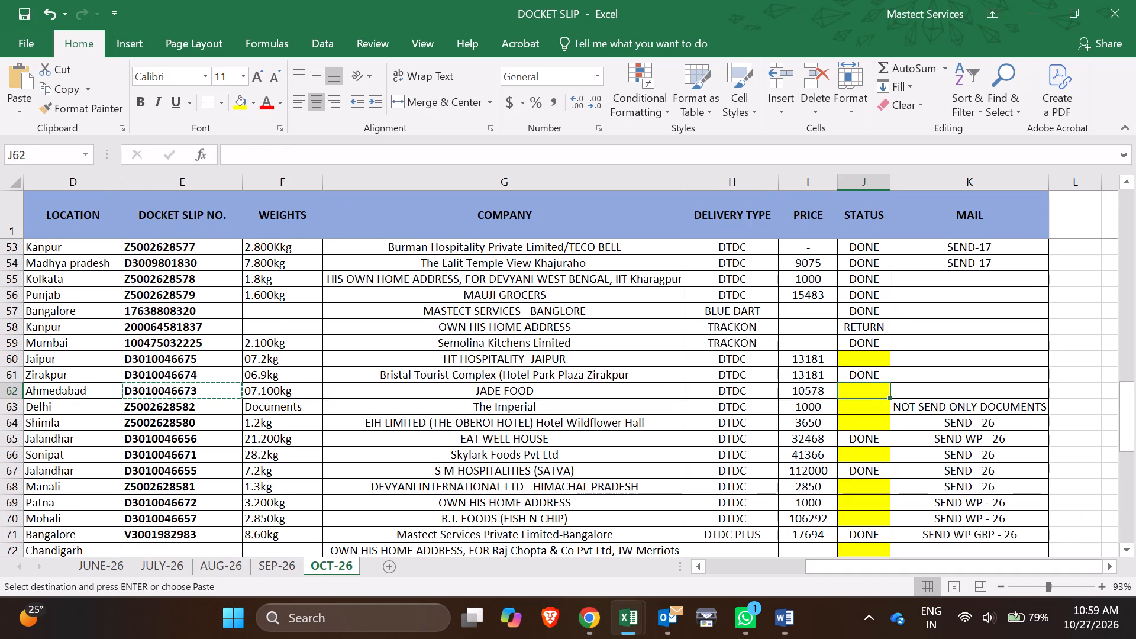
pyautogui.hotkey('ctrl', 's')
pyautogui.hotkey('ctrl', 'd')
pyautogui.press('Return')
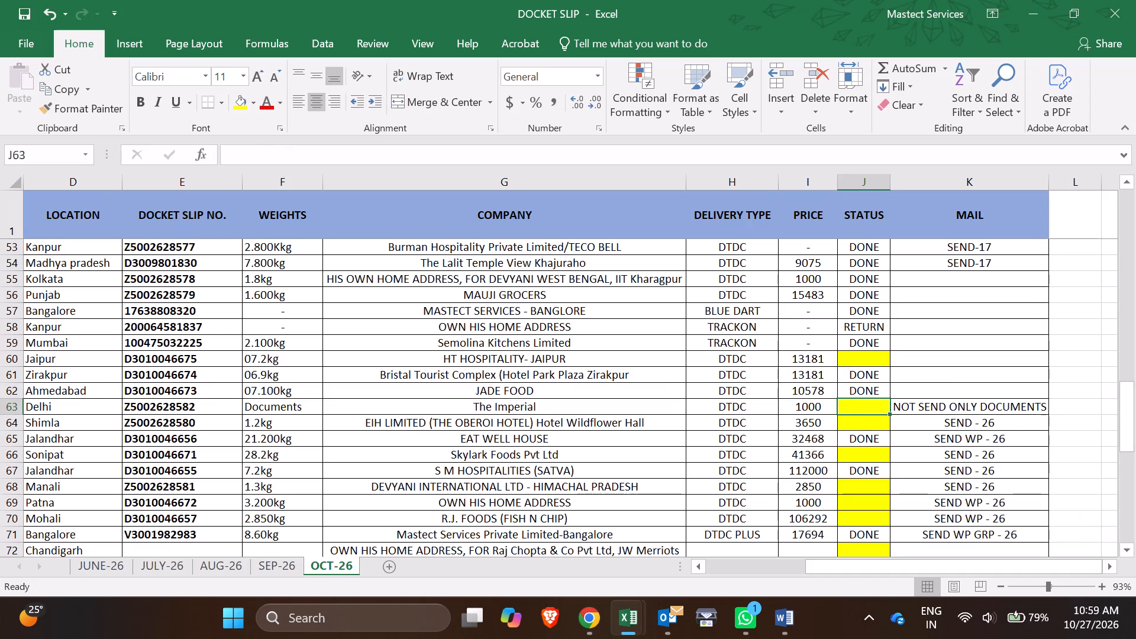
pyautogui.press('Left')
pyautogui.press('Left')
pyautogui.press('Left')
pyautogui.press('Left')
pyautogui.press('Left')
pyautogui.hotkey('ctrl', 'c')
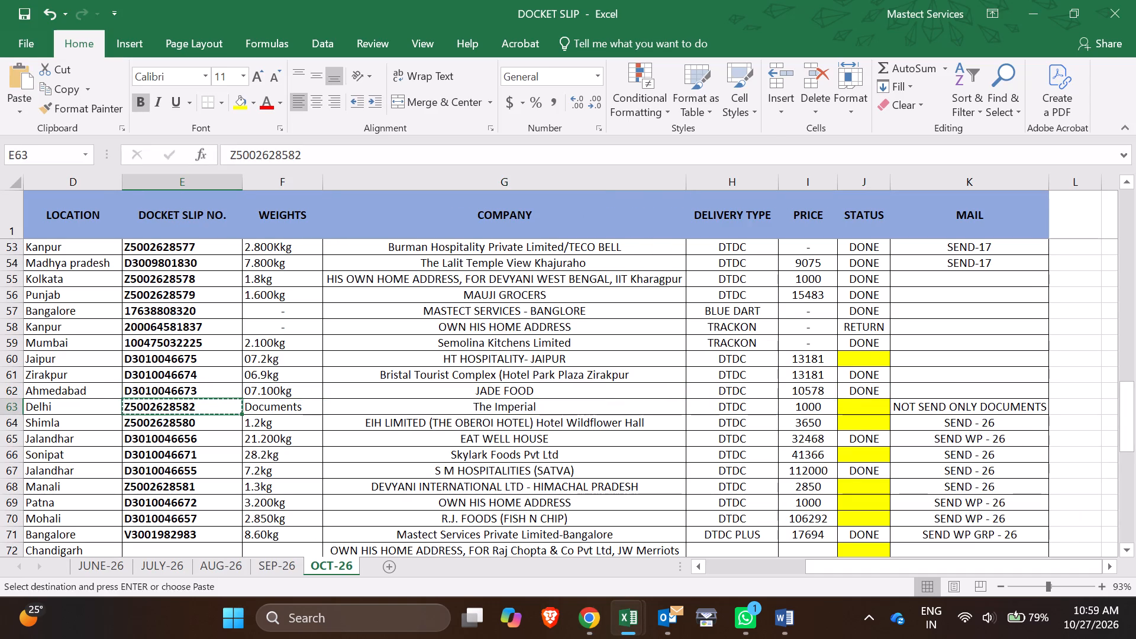
# Switch to Chrome, return to DTDC order tracking, and try to track the copied The Imperial docket number with the captcha.
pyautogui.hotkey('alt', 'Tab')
pyautogui.click(292, 138)
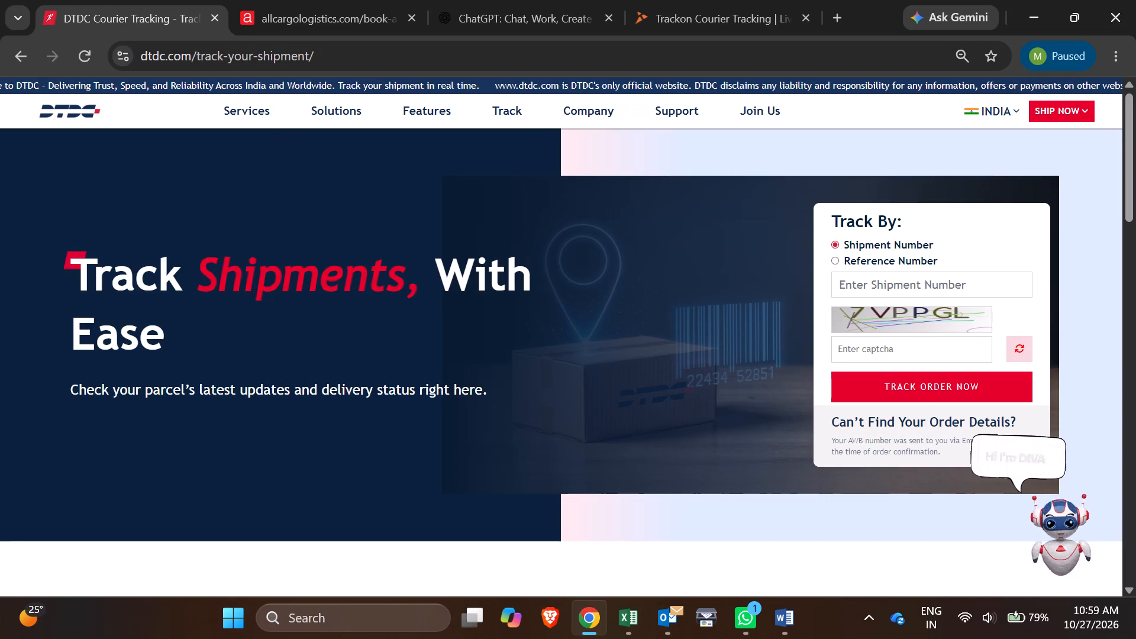
pyautogui.click(861, 277)
pyautogui.hotkey('ctrl', 'v')
pyautogui.click(859, 341)
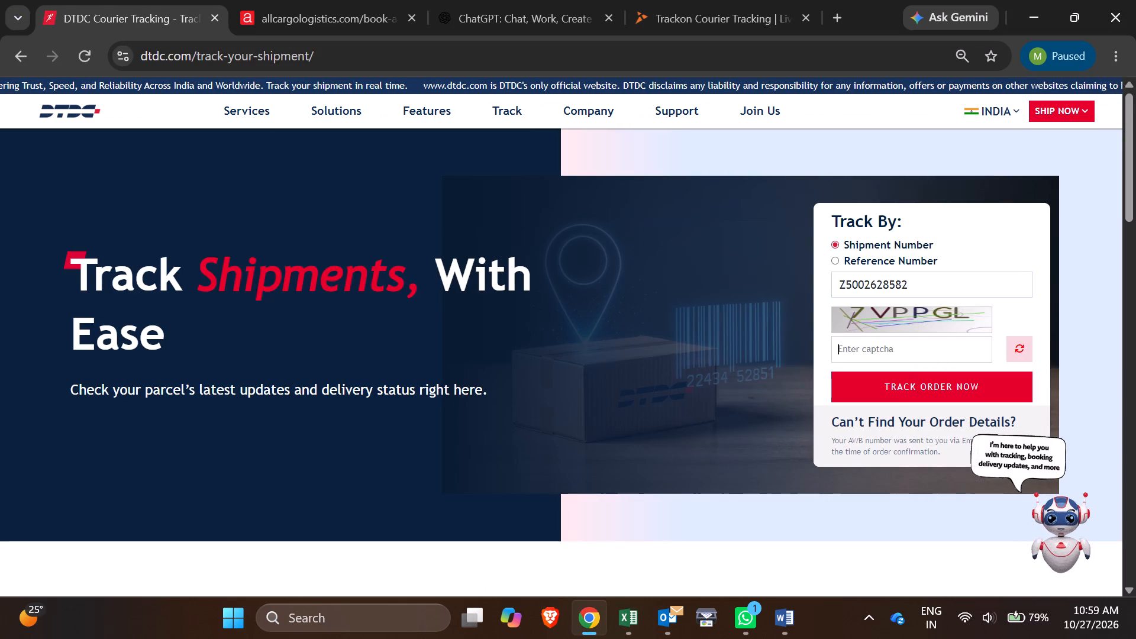
pyautogui.press('7')
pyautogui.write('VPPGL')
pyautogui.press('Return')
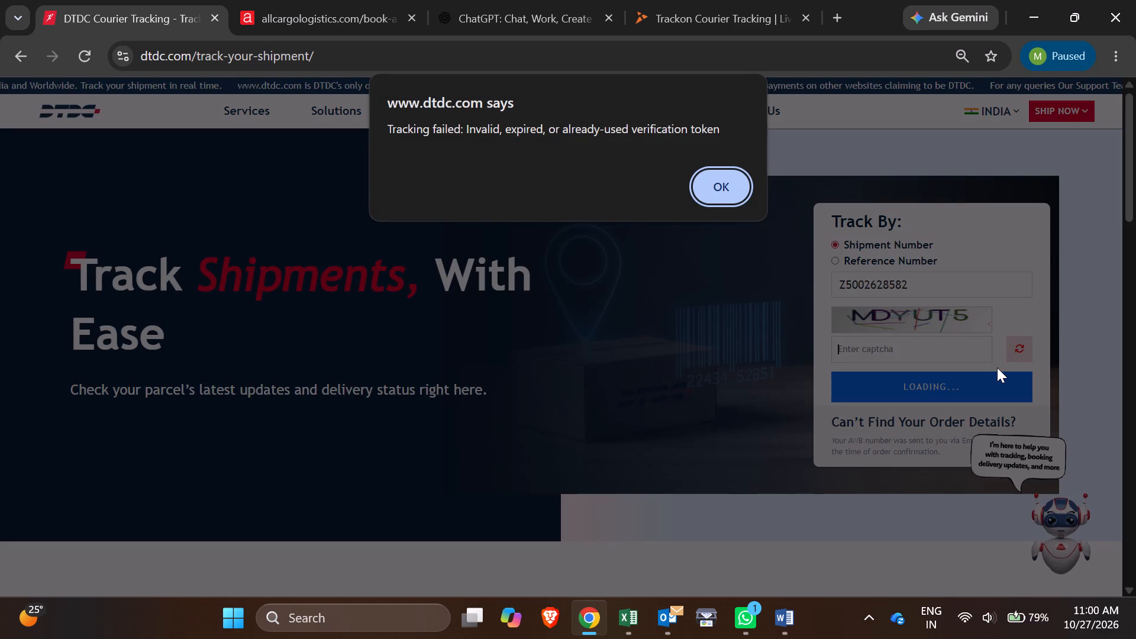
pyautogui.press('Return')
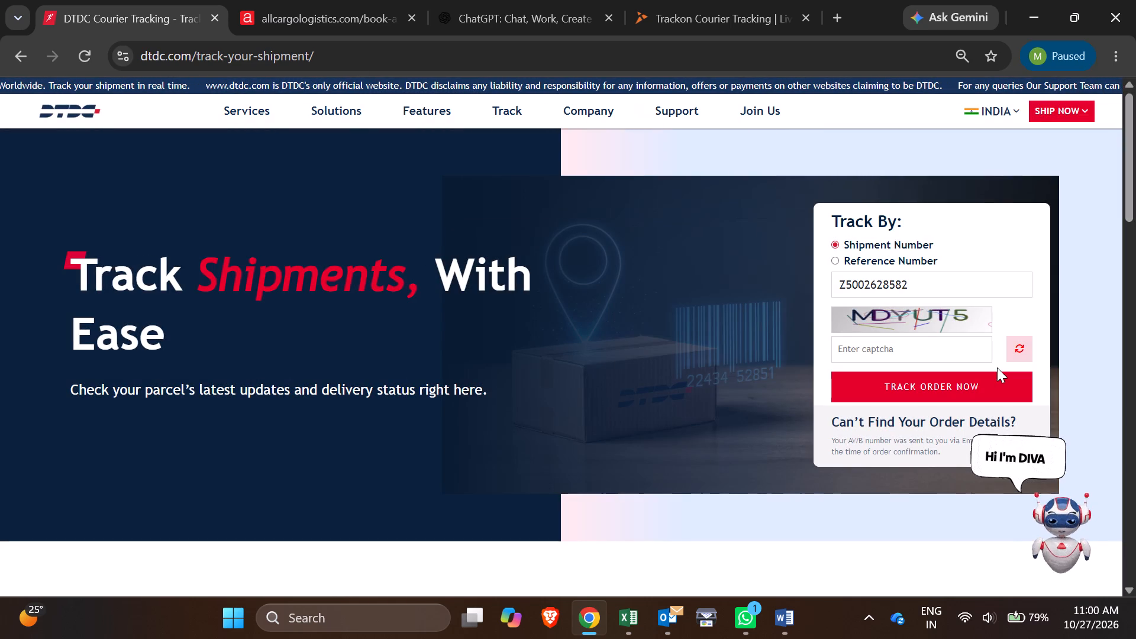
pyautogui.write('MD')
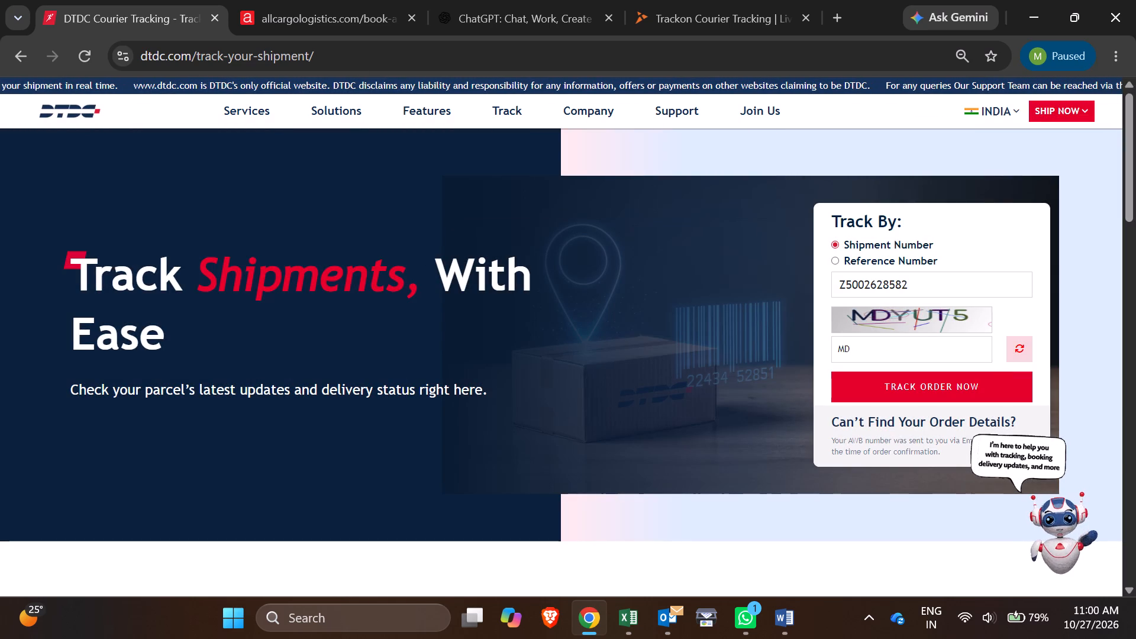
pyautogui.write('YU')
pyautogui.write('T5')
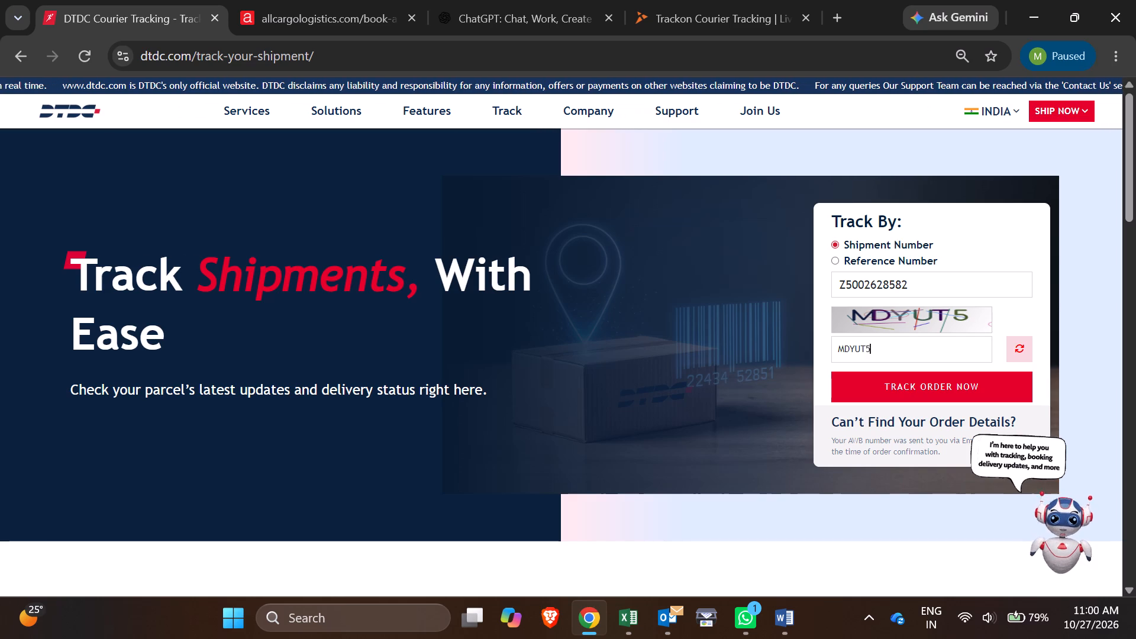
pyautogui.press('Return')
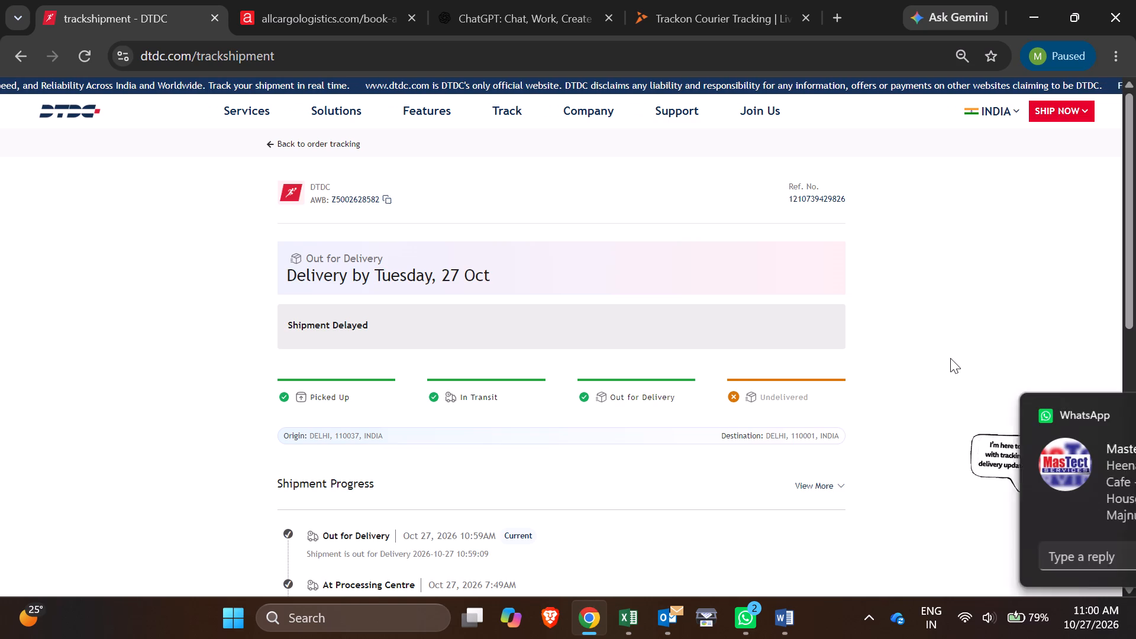
# Capture a rectangular screenshot of The Imperial shipment's tracking details, from the AWB header down to the Undelivered entry.
pyautogui.scroll(-1, 950, 358)
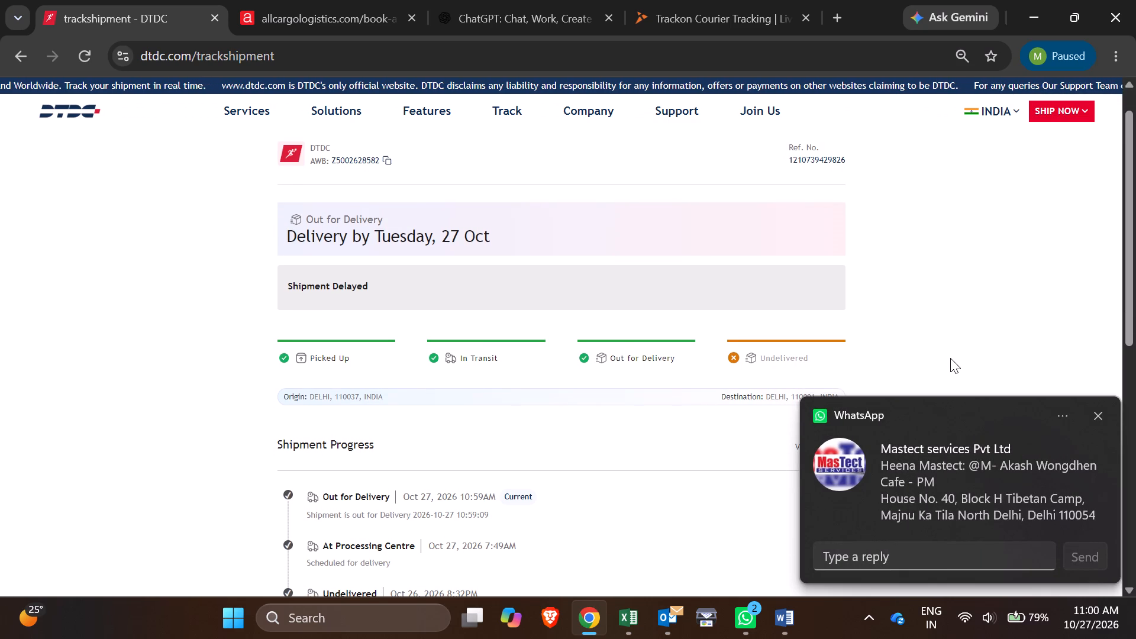
pyautogui.scroll(-1, 950, 358)
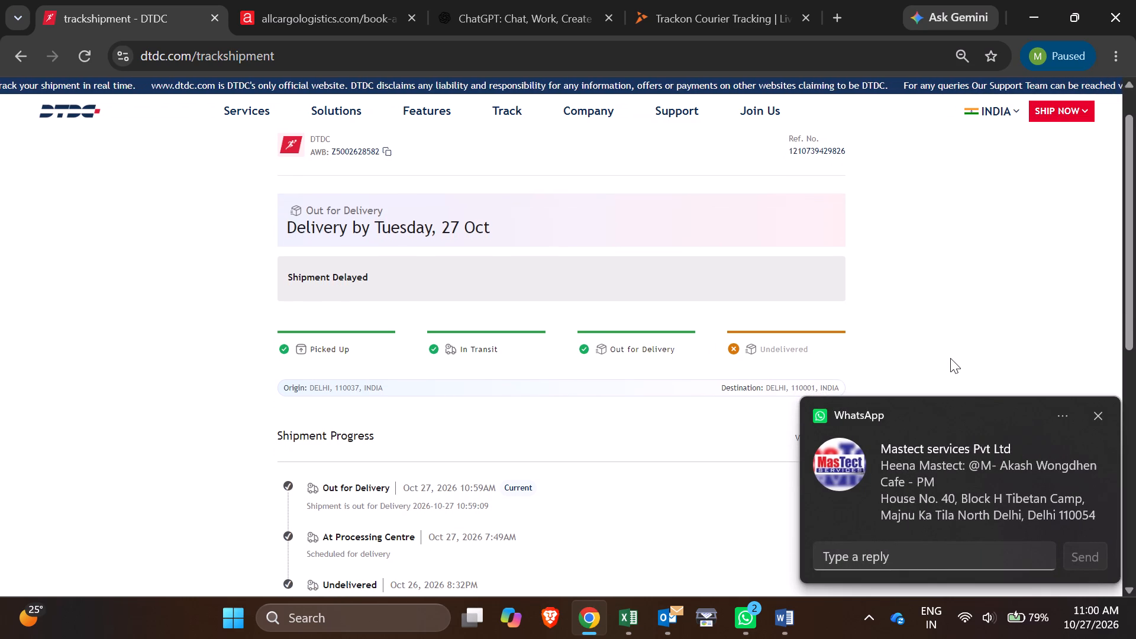
pyautogui.scroll(-1, 950, 358)
pyautogui.press('shift+super+s')
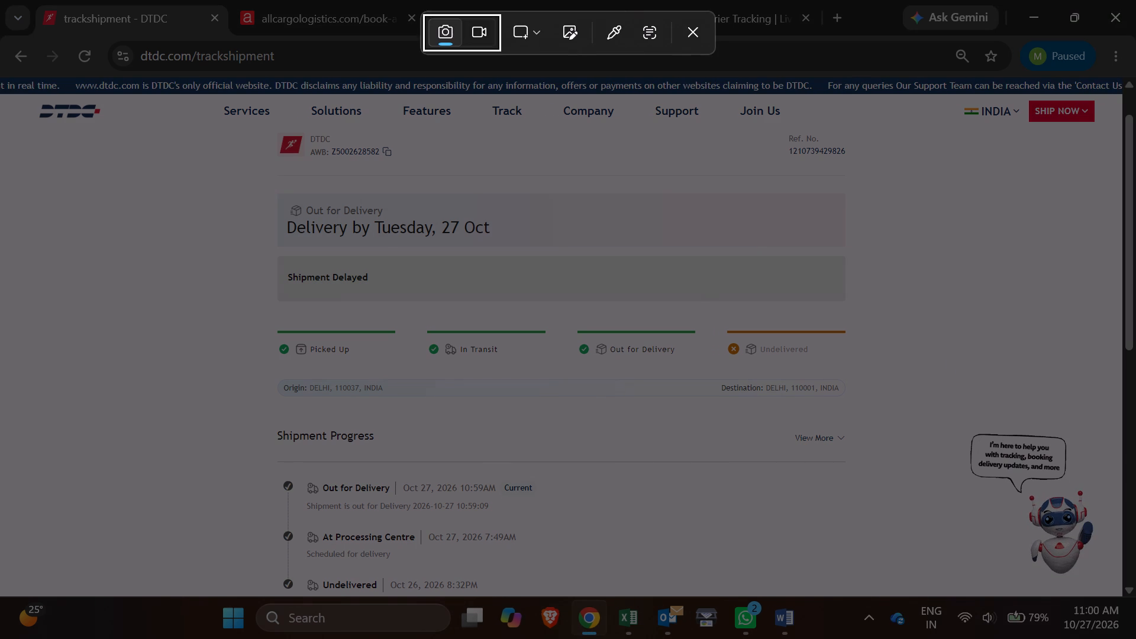
pyautogui.moveTo(254, 123); pyautogui.dragTo(837, 589)
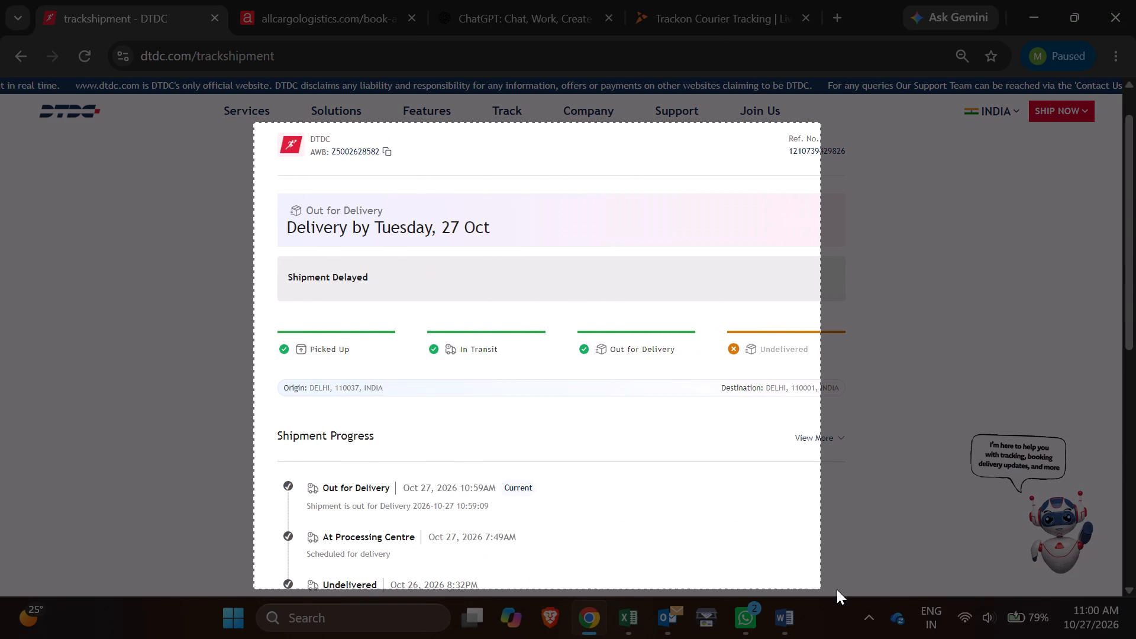
pyautogui.moveTo(837, 589); pyautogui.dragTo(873, 597)
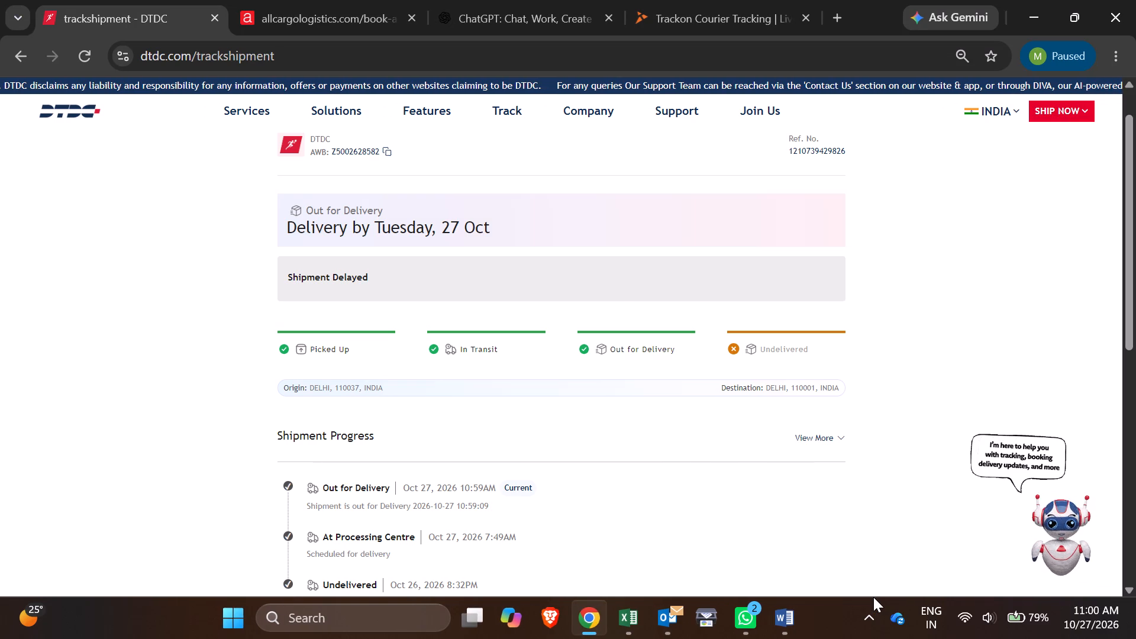
# Switch from Chrome back to the DOCKET SLIP workbook.
pyautogui.hotkey('alt', 'Tab')
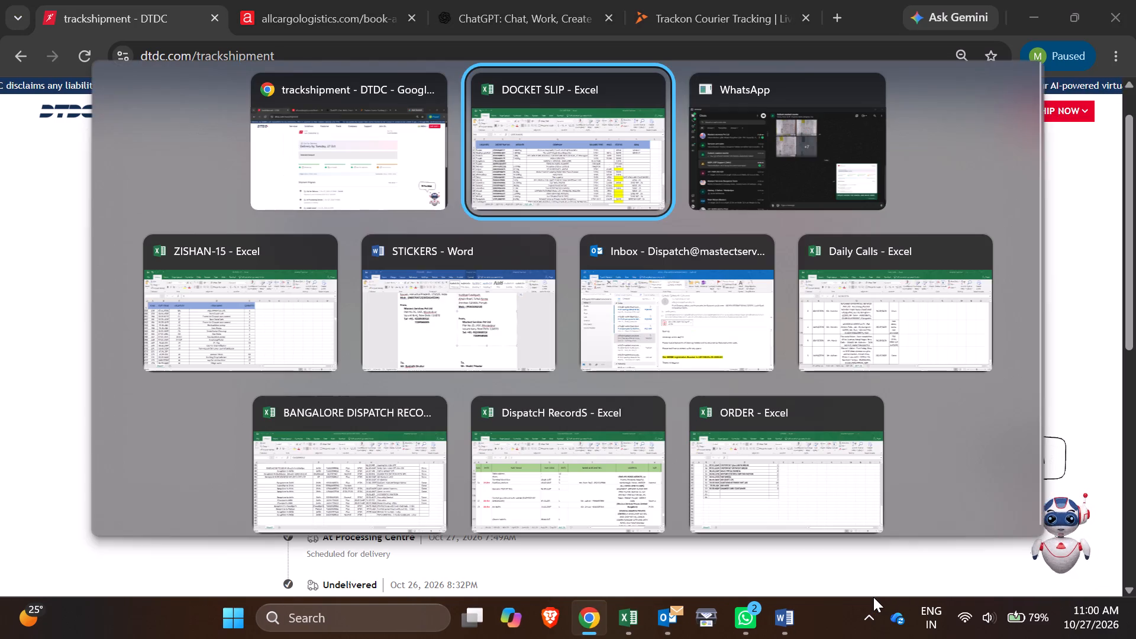
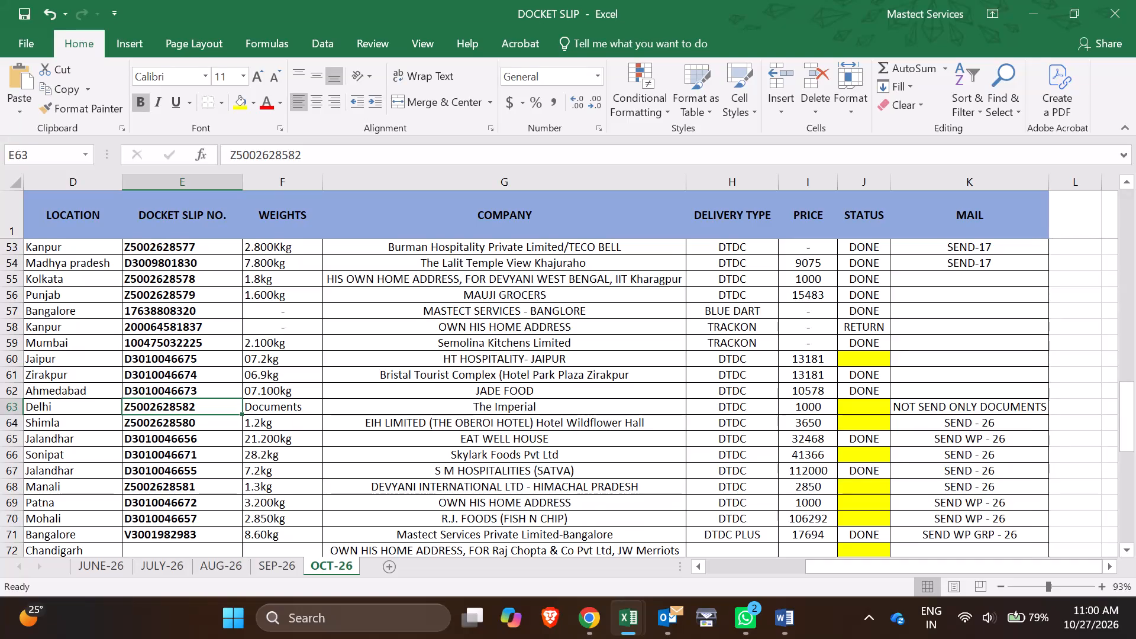
pyautogui.press('Right')
pyautogui.press('Right')
pyautogui.press('Right')
pyautogui.press('Right')
pyautogui.press('Right')
pyautogui.press('Down')
pyautogui.press('Left')
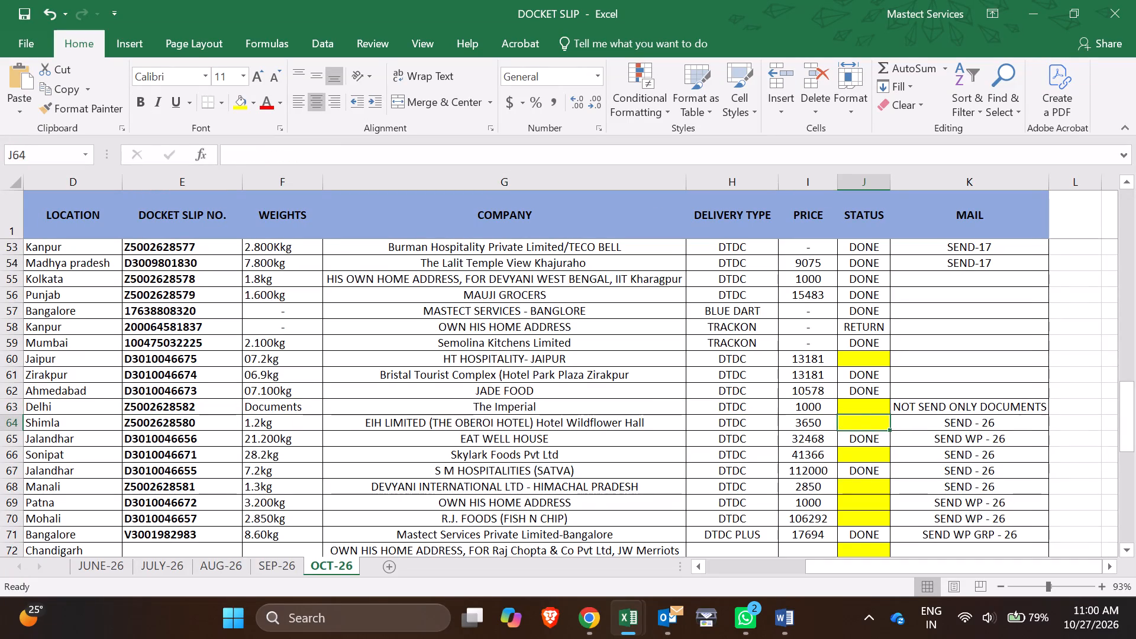
pyautogui.press('Left')
pyautogui.press('Left')
pyautogui.press('Left')
pyautogui.press('Left')
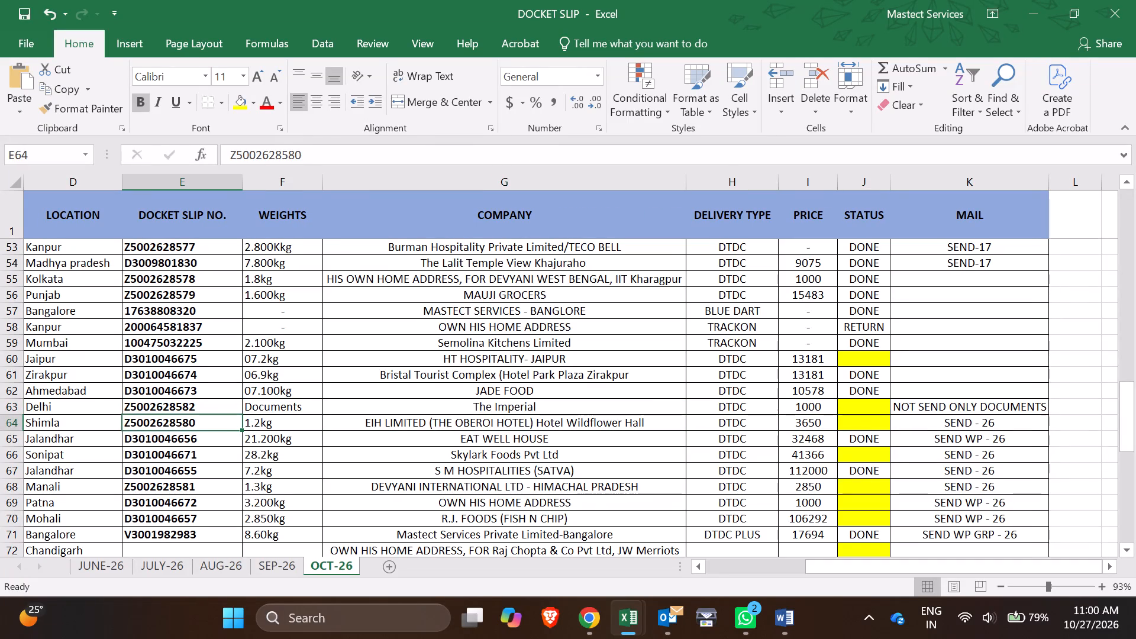
pyautogui.hotkey('ctrl', 'c')
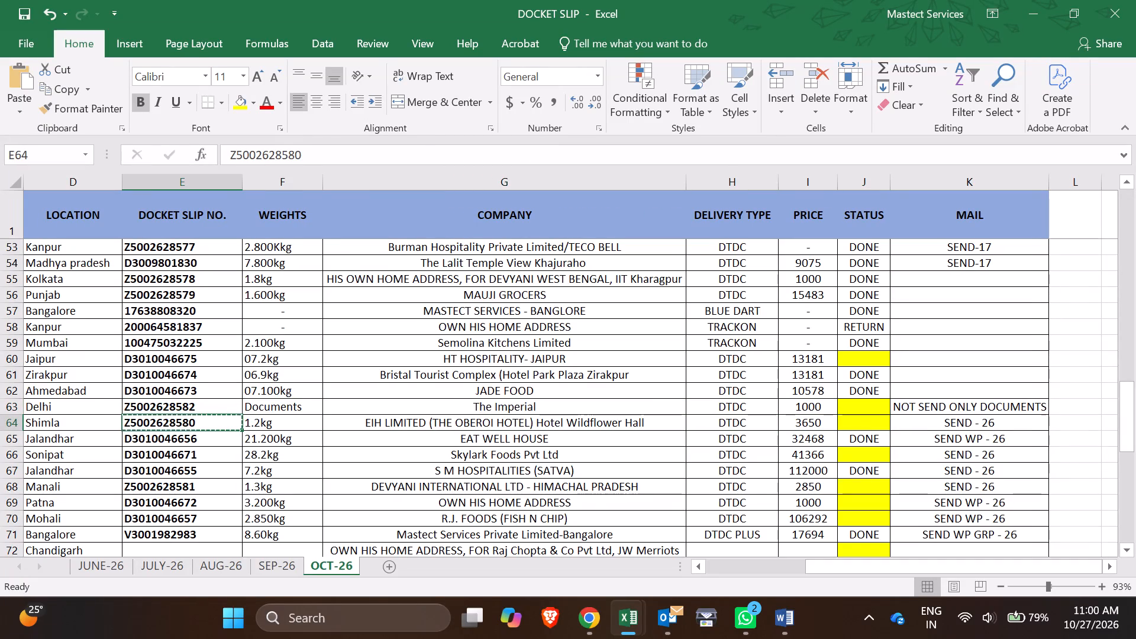
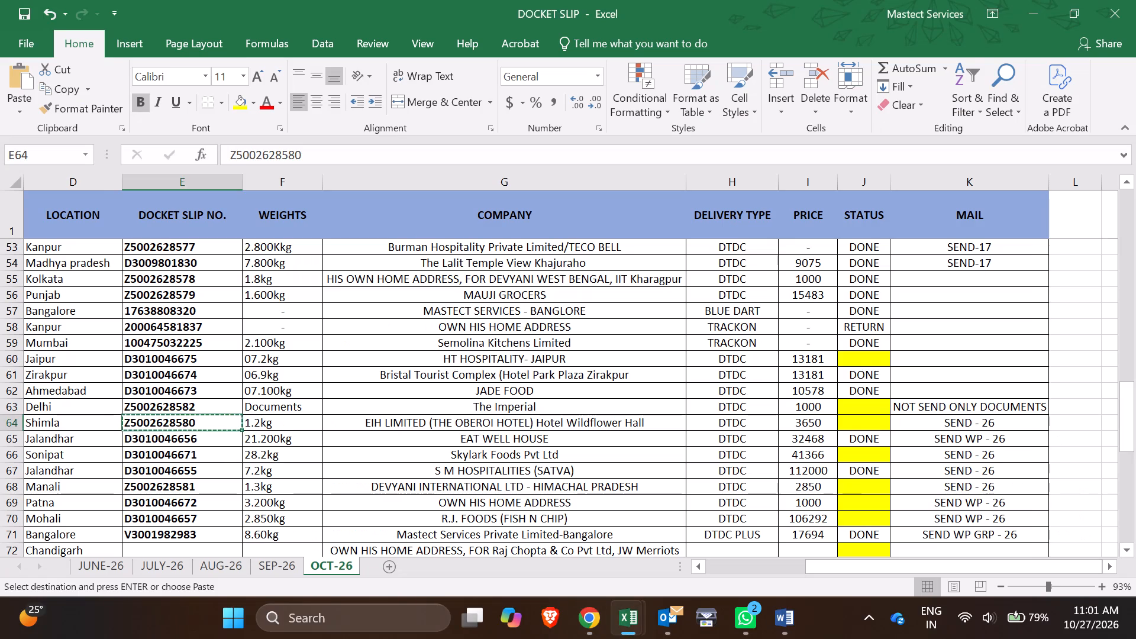
pyautogui.press('Right')
pyautogui.press('Right')
pyautogui.press('Right')
pyautogui.press('Right')
pyautogui.press('Right')
pyautogui.press('Down')
pyautogui.press('Down')
pyautogui.press('Left')
pyautogui.press('Left')
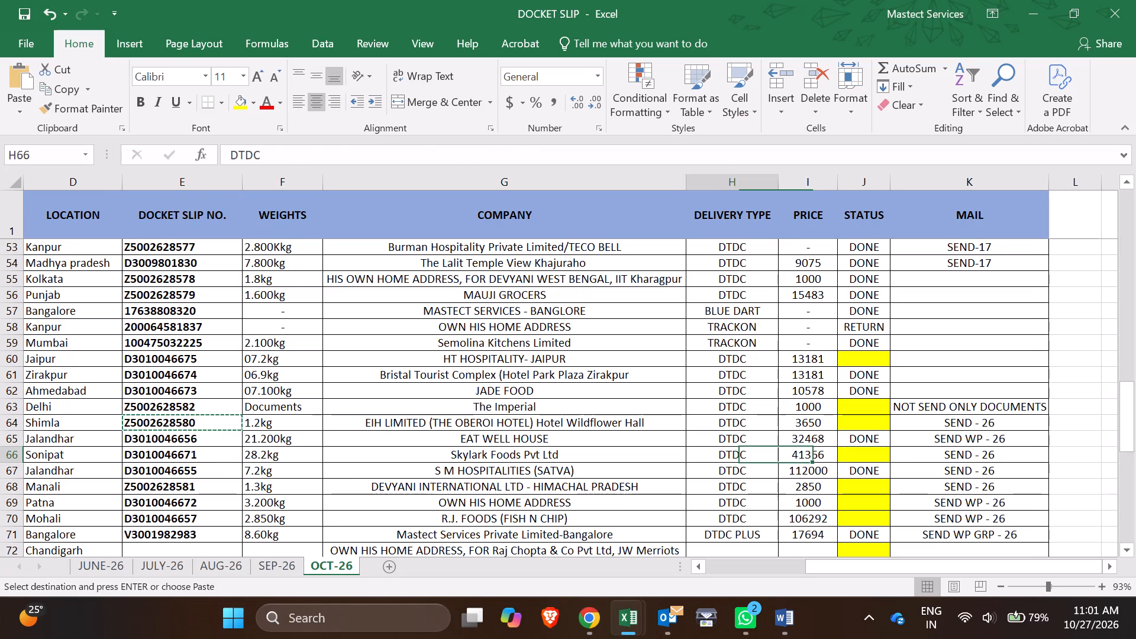
pyautogui.press('Left')
pyautogui.press('Left')
pyautogui.press('Left')
pyautogui.hotkey('ctrl', 'c')
pyautogui.hotkey('alt', 'Tab')
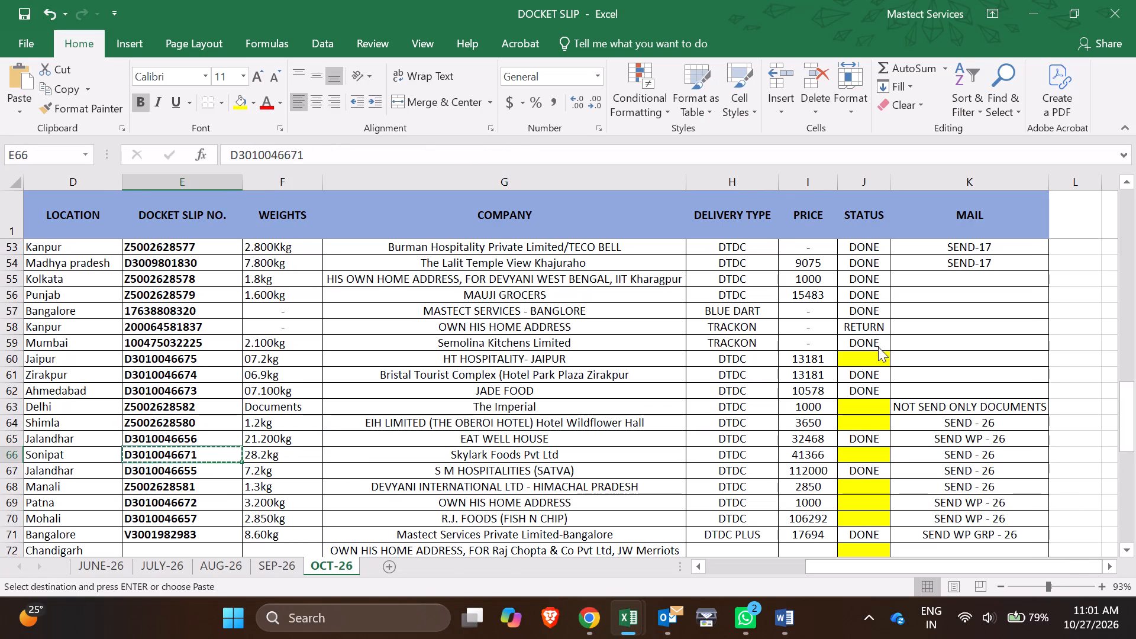
pyautogui.click(279, 142)
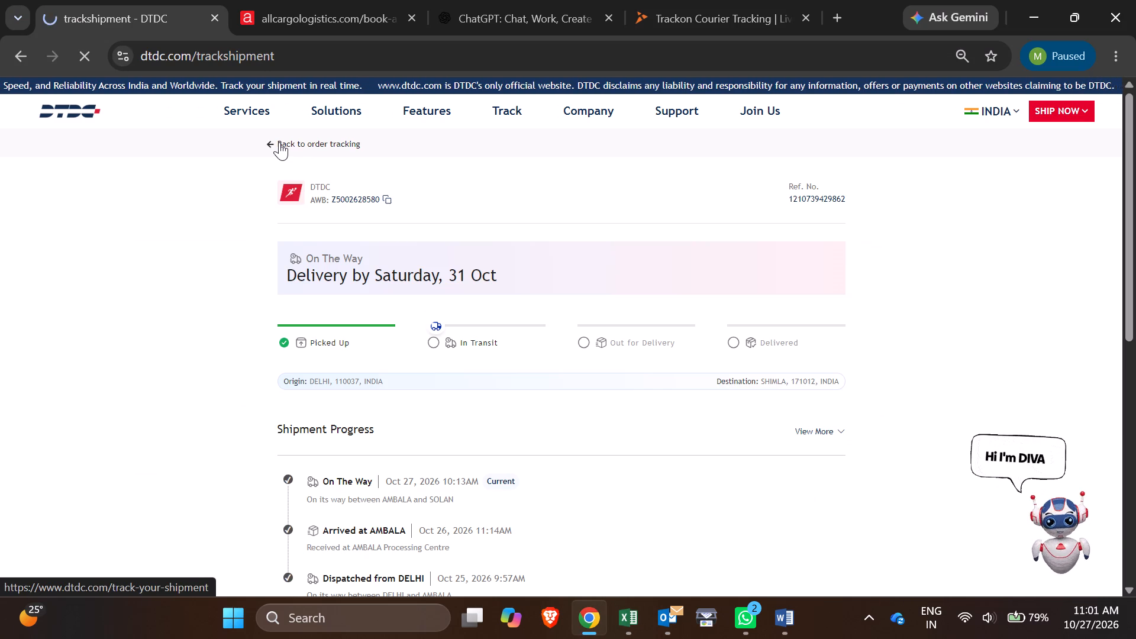
pyautogui.click(873, 284)
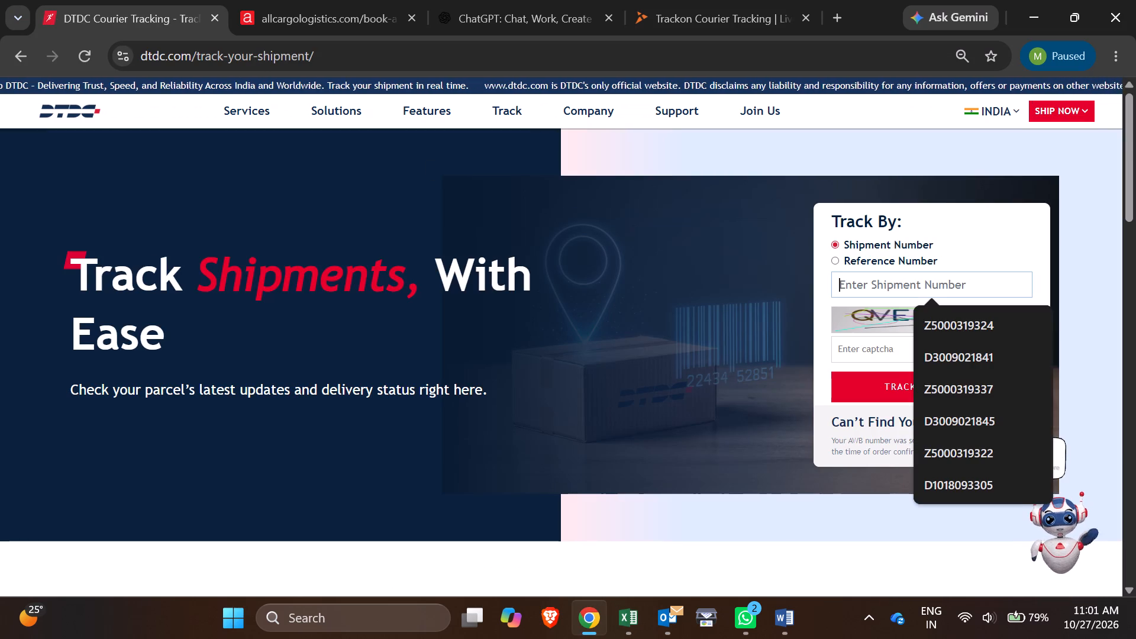
pyautogui.hotkey('ctrl', 'v')
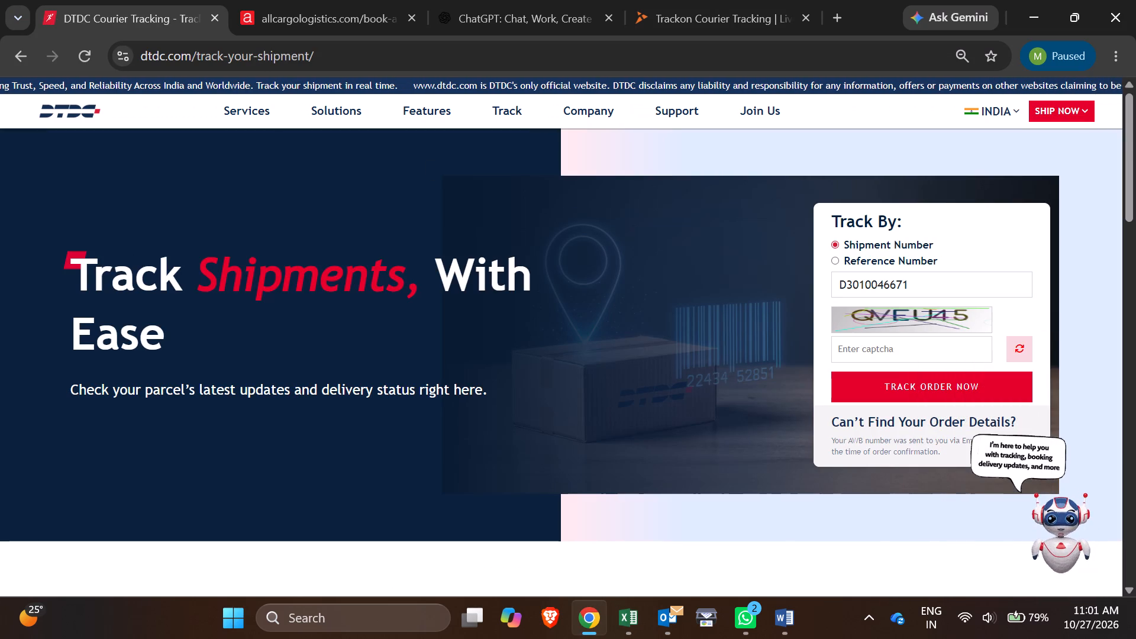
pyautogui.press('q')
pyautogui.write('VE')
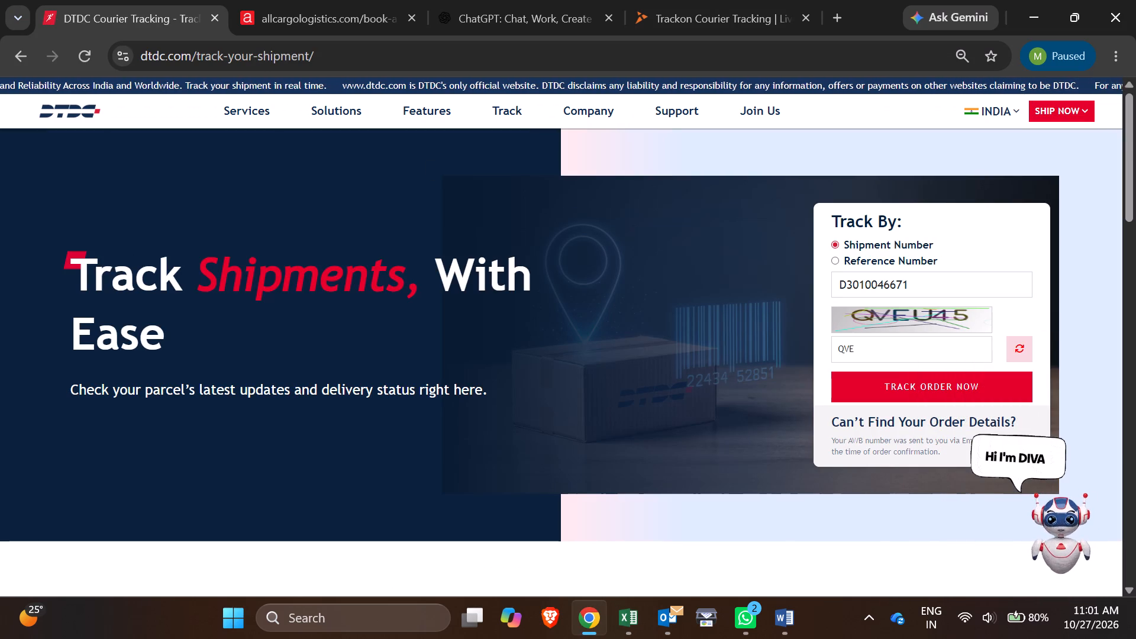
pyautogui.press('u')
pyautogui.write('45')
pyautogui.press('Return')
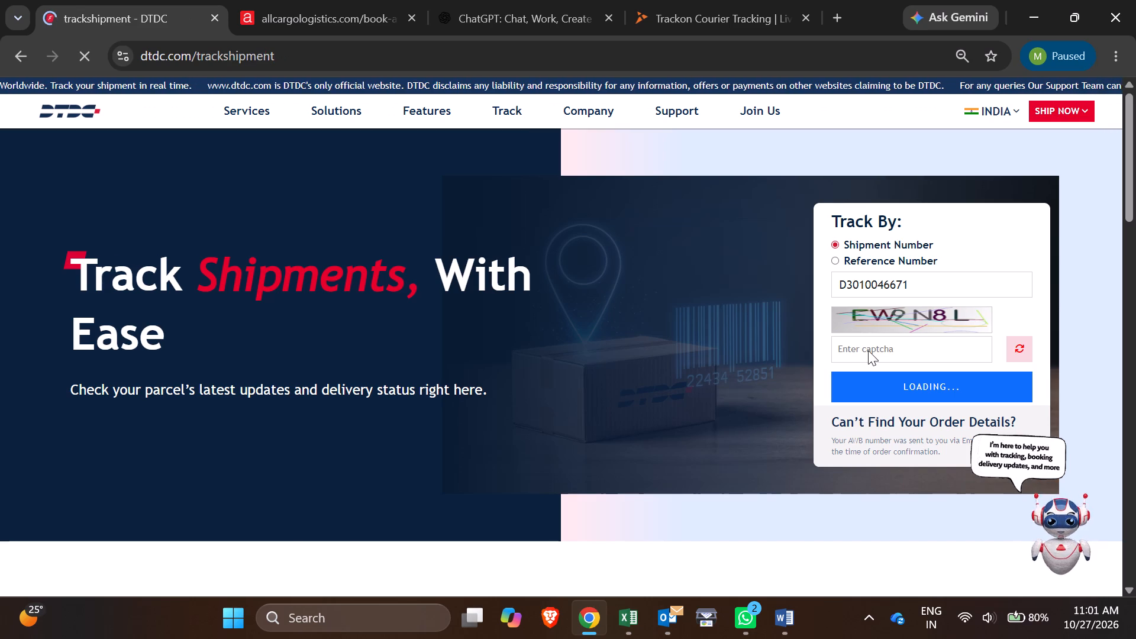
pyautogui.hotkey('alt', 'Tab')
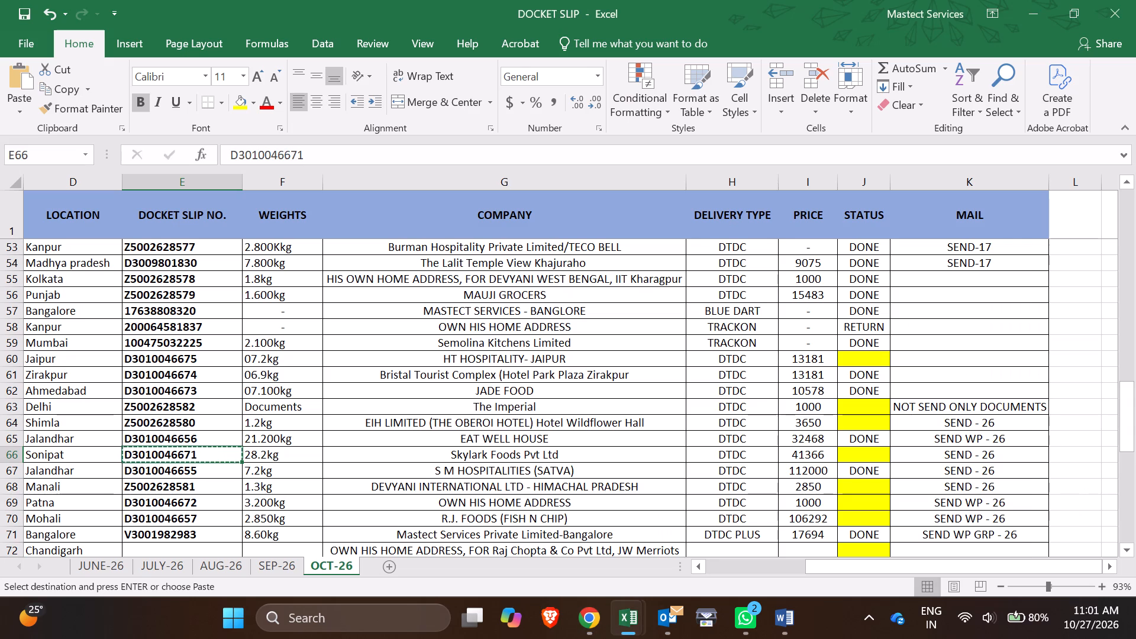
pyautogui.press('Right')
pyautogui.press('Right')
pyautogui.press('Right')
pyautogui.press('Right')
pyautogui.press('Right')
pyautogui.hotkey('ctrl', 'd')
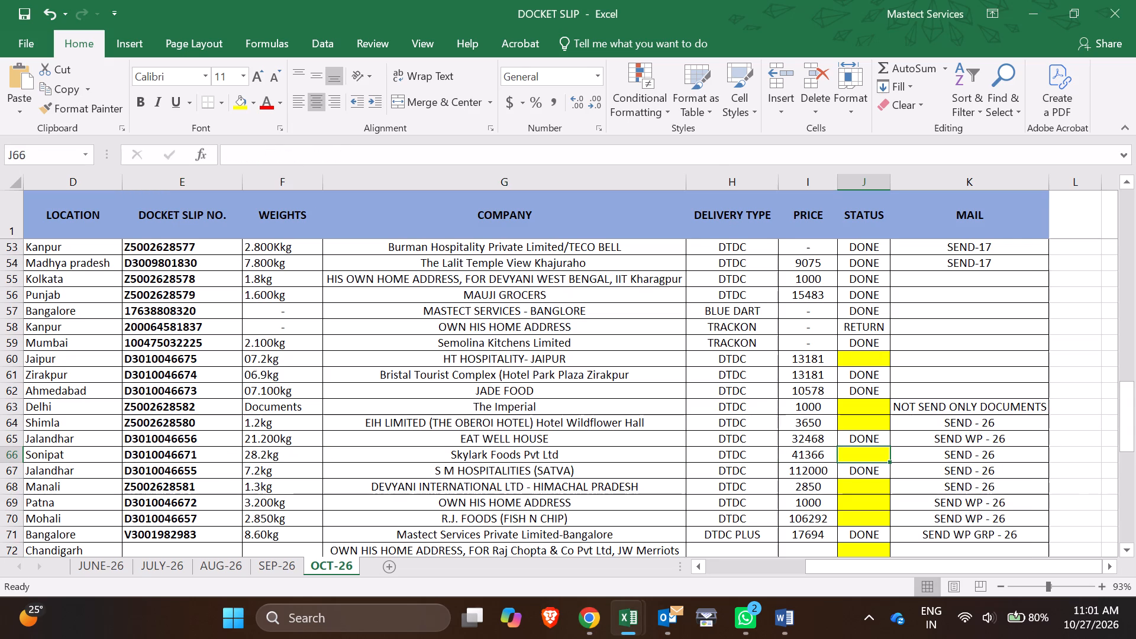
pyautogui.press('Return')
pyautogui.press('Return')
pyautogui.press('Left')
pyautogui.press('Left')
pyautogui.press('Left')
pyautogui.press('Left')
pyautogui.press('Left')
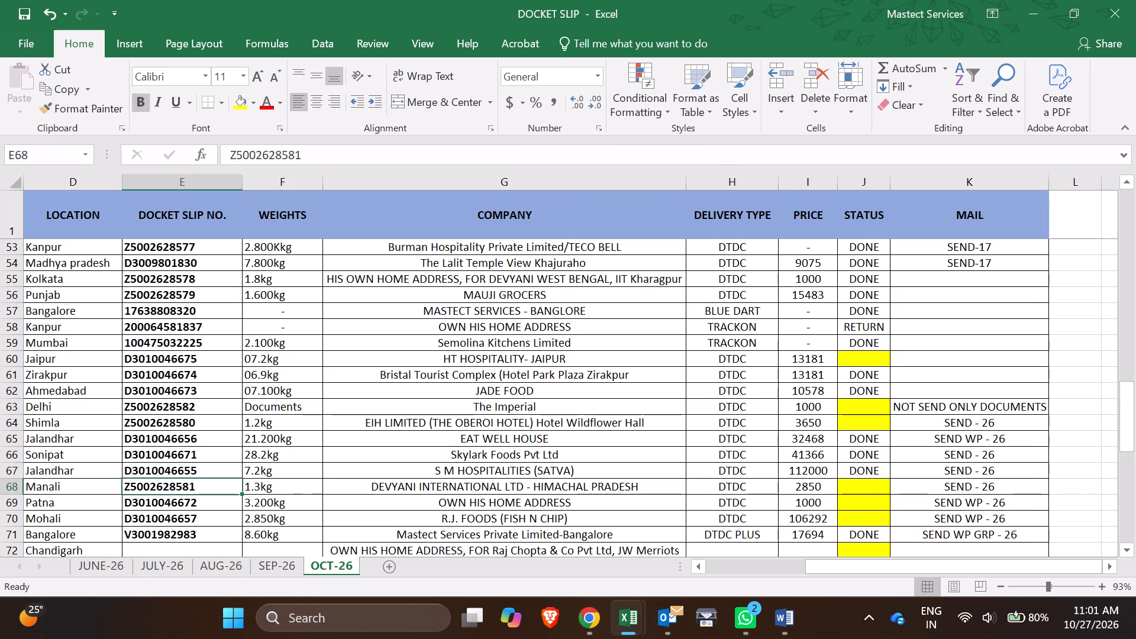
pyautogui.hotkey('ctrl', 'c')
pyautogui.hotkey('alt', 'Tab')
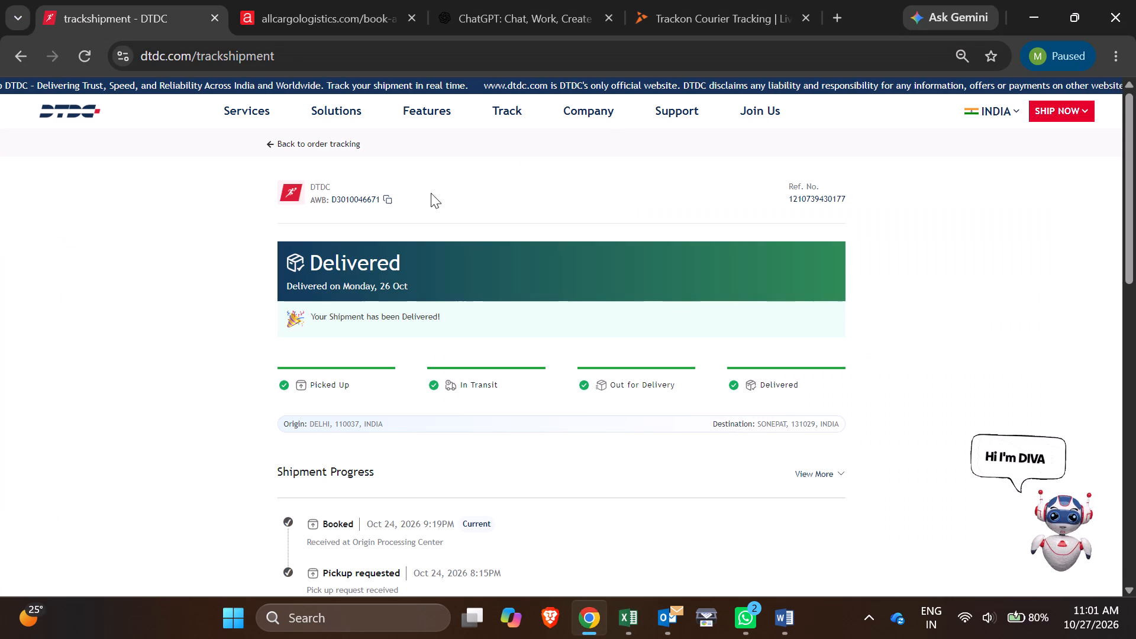
pyautogui.click(324, 143)
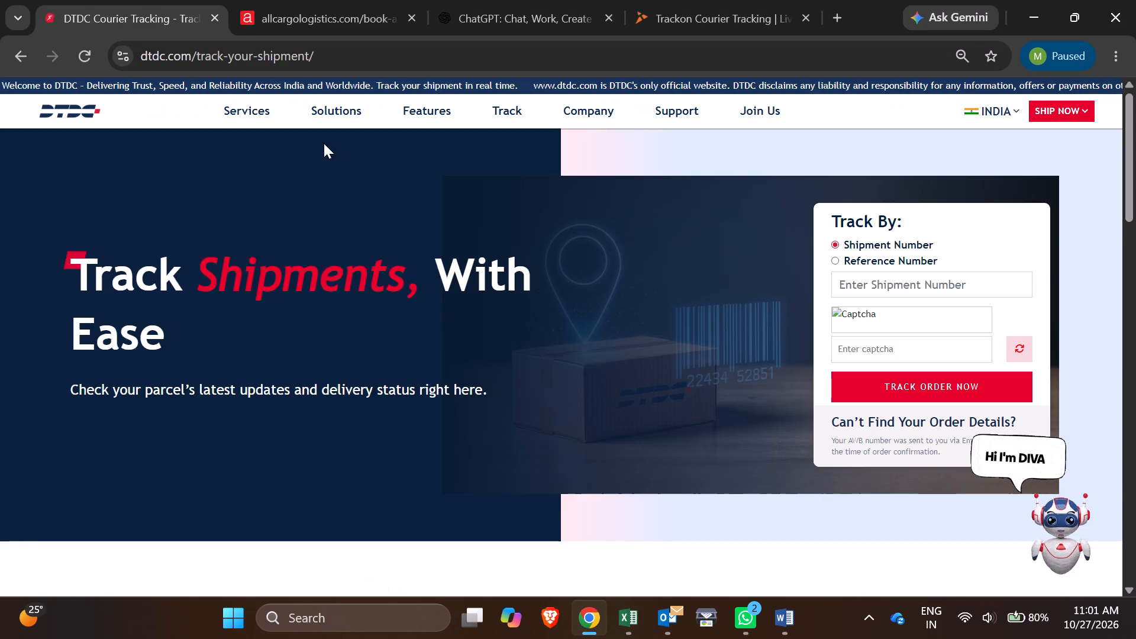
pyautogui.click(887, 291)
pyautogui.hotkey('ctrl', 'v')
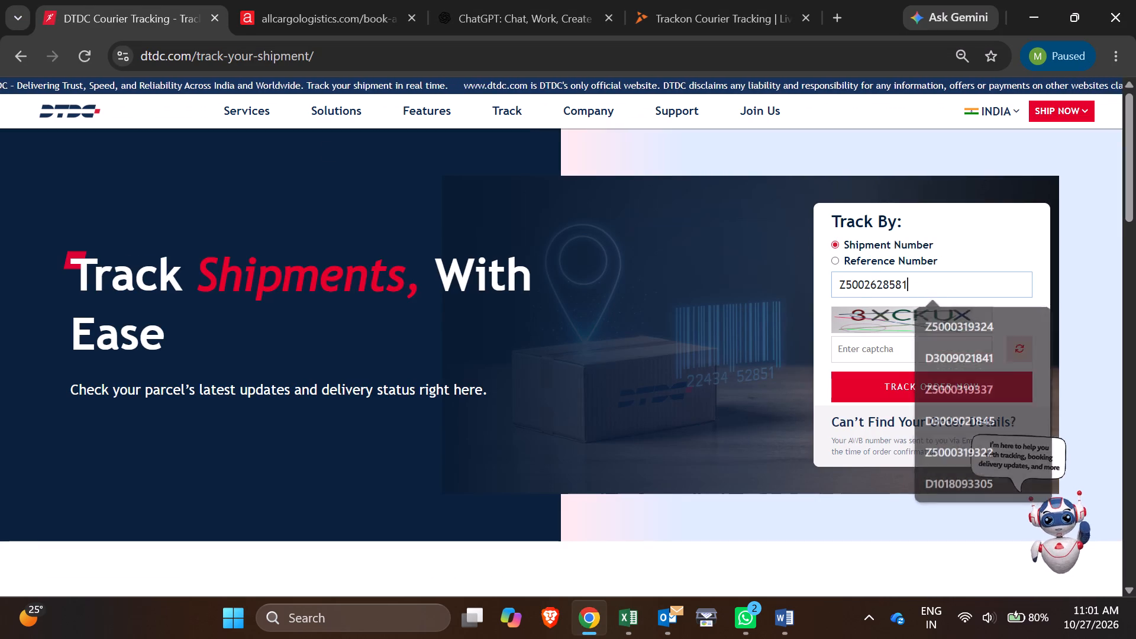
pyautogui.click(886, 354)
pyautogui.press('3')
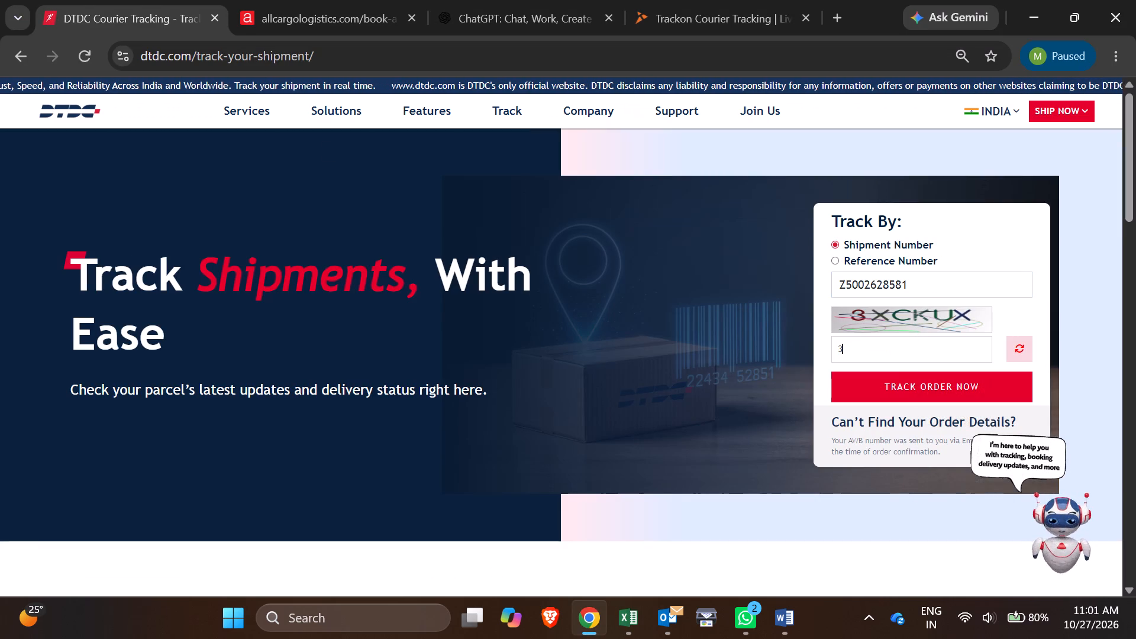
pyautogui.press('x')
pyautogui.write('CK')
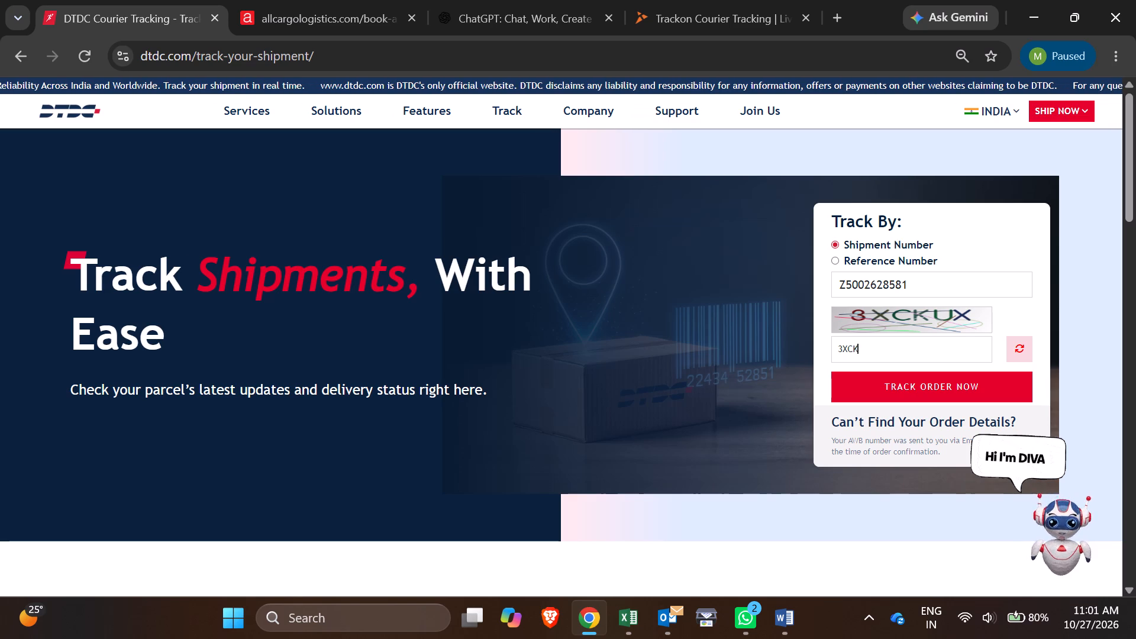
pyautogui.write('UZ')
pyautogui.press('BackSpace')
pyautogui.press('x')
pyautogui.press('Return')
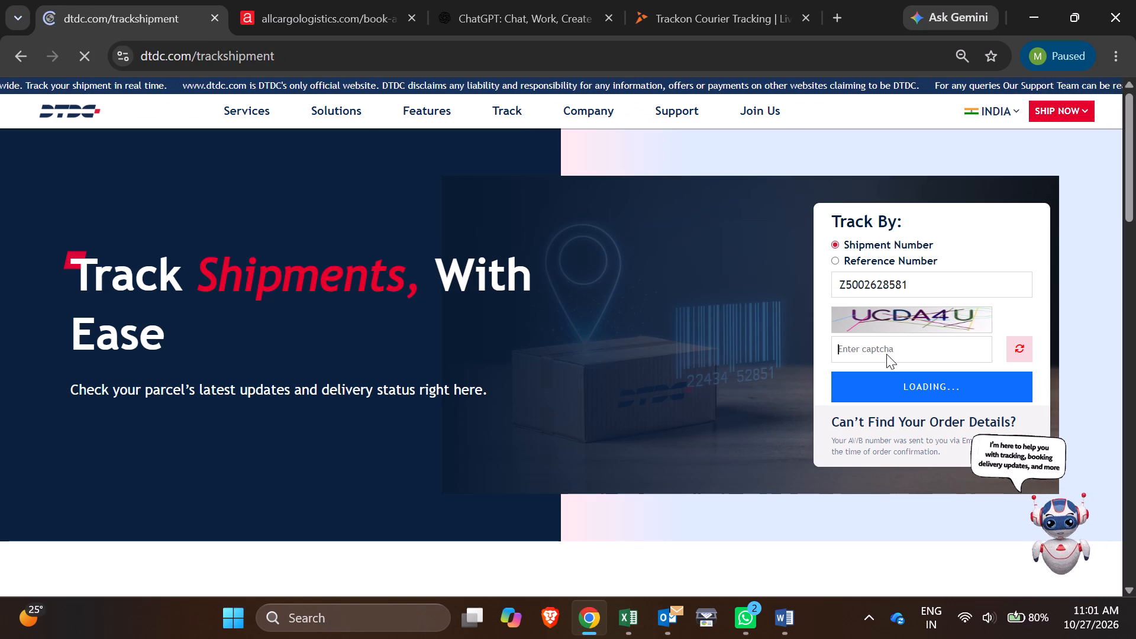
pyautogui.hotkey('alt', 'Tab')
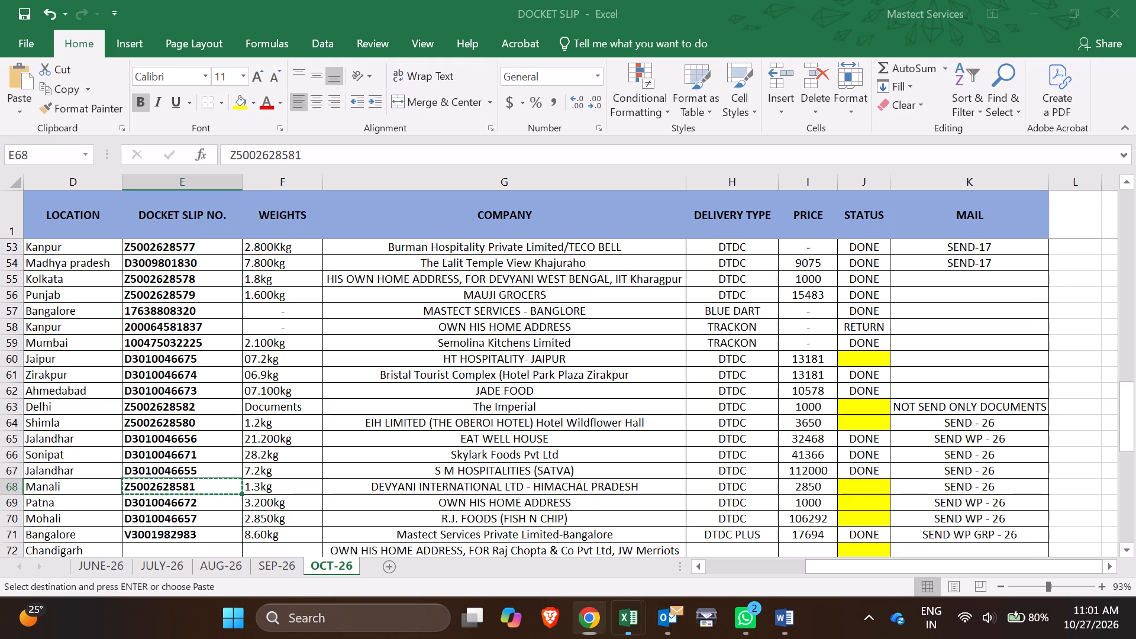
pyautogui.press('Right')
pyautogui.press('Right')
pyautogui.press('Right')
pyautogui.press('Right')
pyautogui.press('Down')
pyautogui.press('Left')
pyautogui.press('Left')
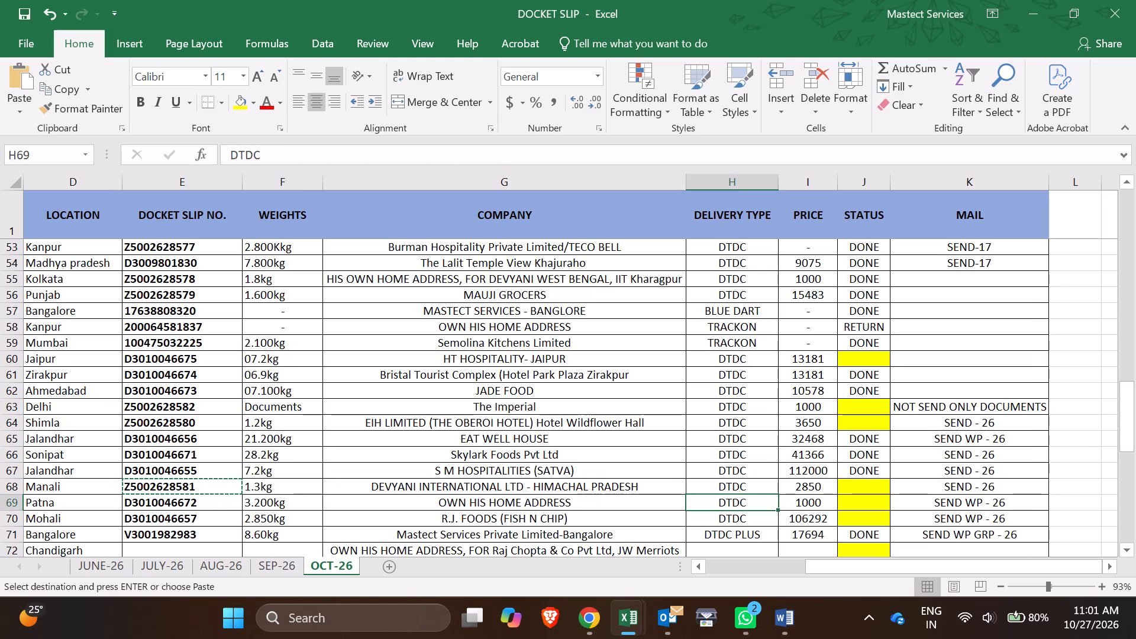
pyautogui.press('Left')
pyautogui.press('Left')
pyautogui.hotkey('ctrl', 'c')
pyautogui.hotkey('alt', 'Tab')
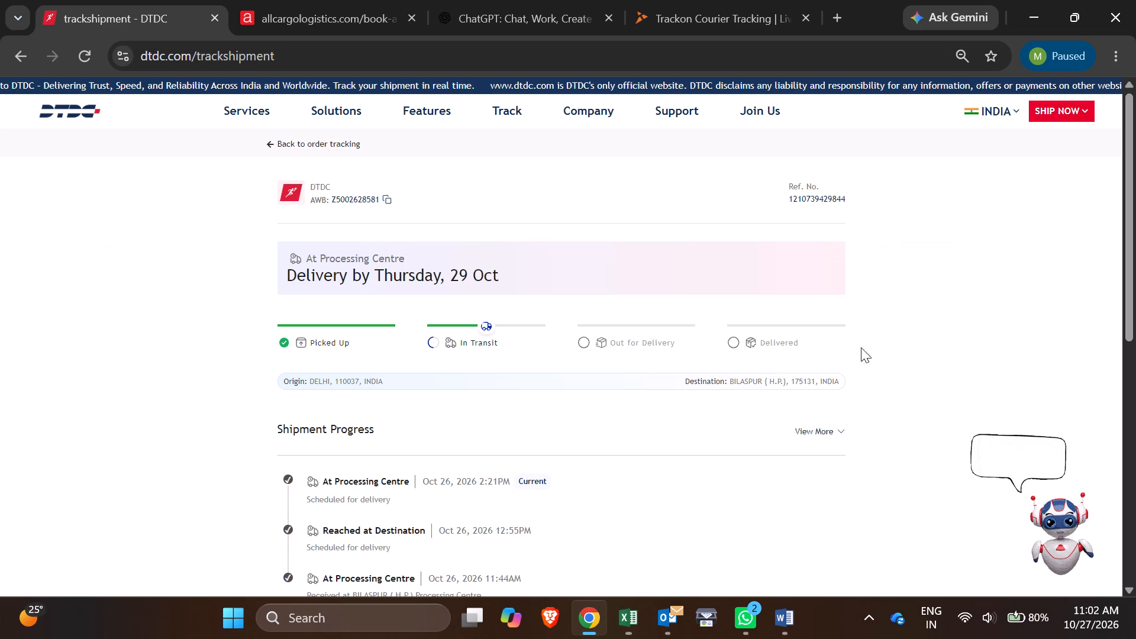
pyautogui.click(317, 144)
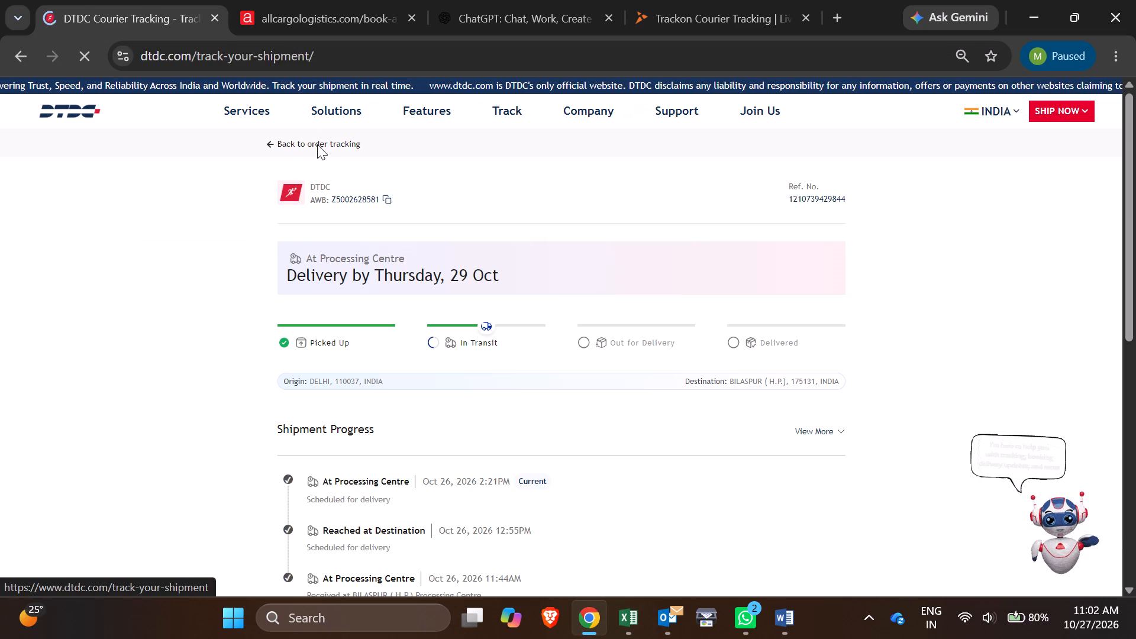
pyautogui.click(868, 284)
pyautogui.hotkey('ctrl', 'v')
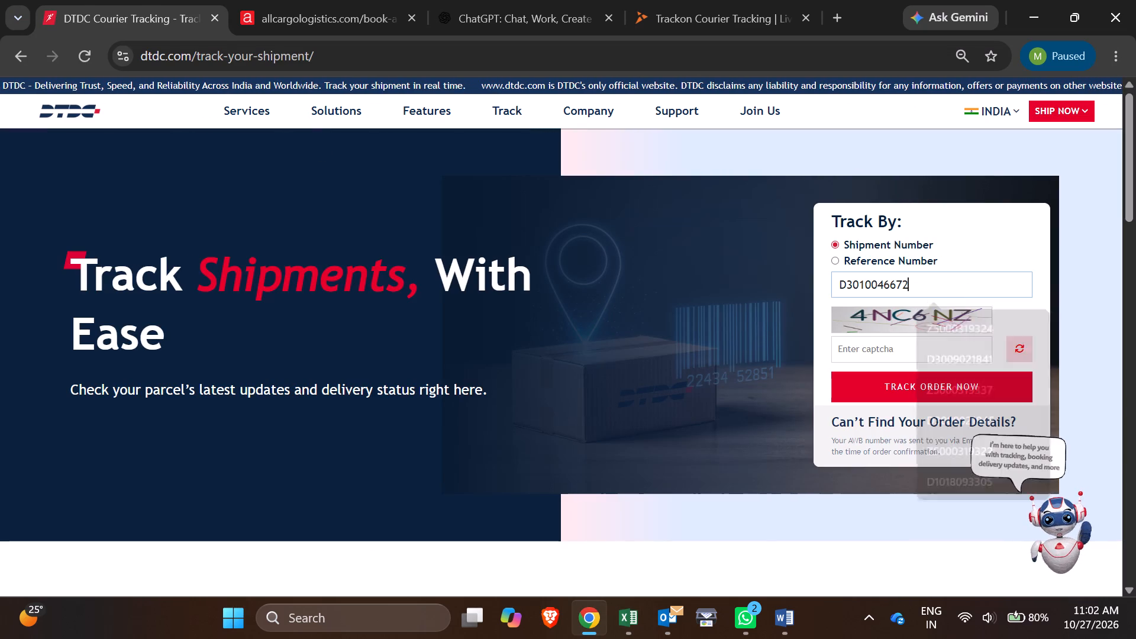
pyautogui.click(868, 347)
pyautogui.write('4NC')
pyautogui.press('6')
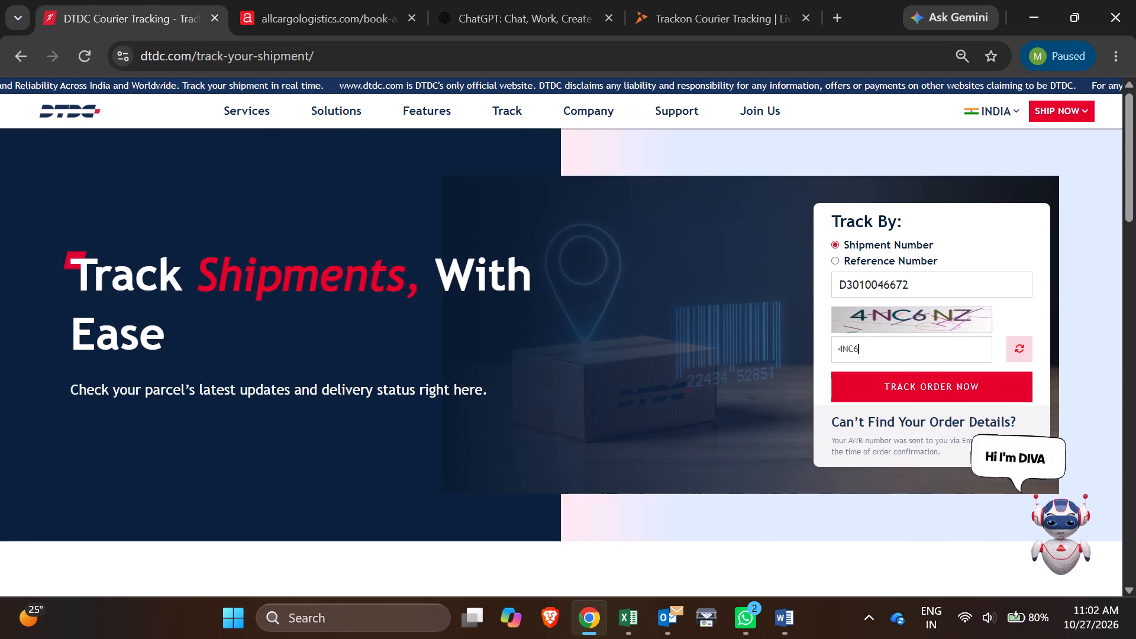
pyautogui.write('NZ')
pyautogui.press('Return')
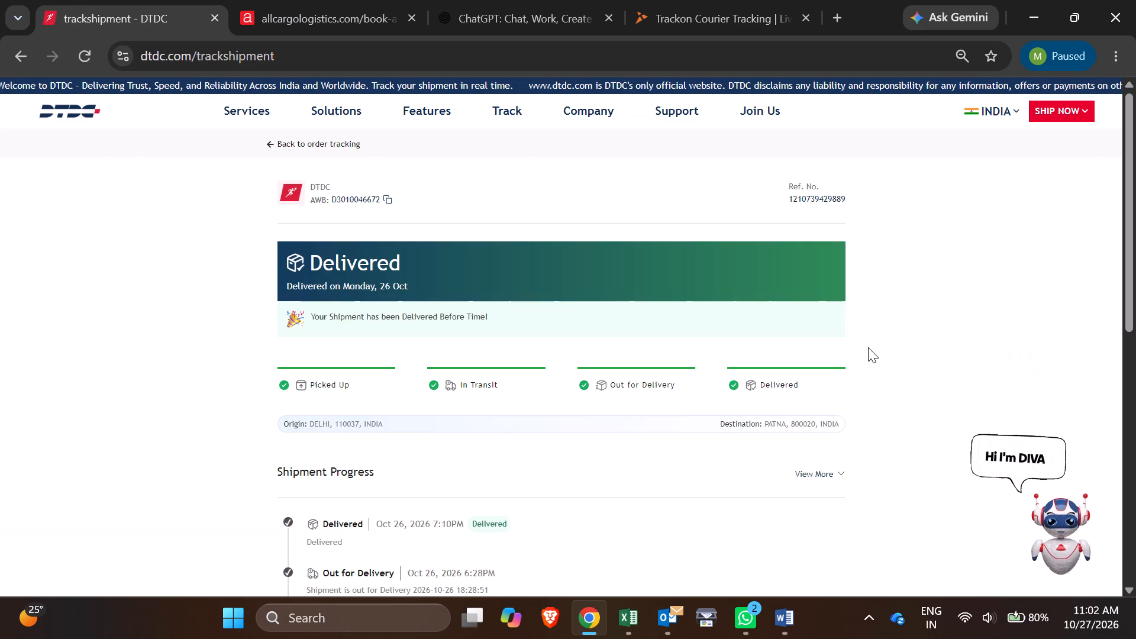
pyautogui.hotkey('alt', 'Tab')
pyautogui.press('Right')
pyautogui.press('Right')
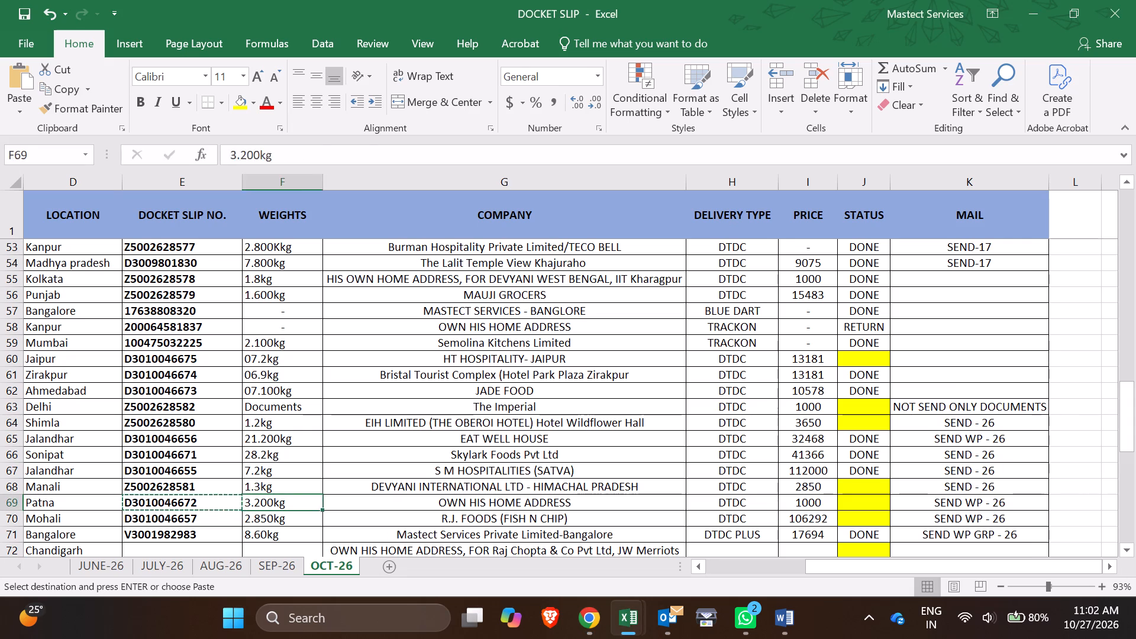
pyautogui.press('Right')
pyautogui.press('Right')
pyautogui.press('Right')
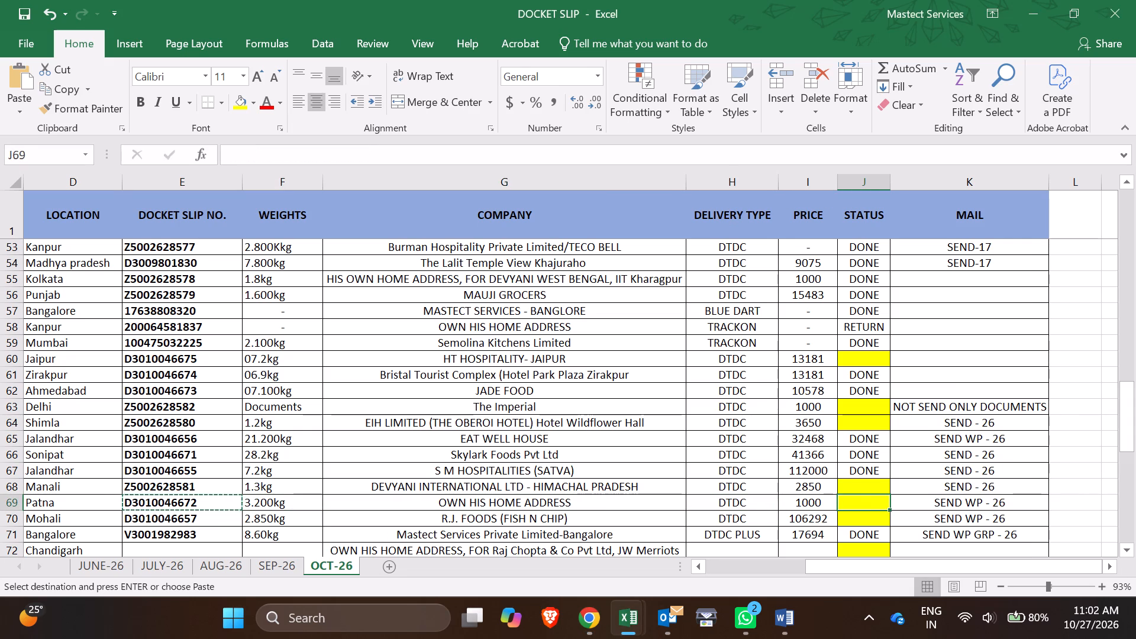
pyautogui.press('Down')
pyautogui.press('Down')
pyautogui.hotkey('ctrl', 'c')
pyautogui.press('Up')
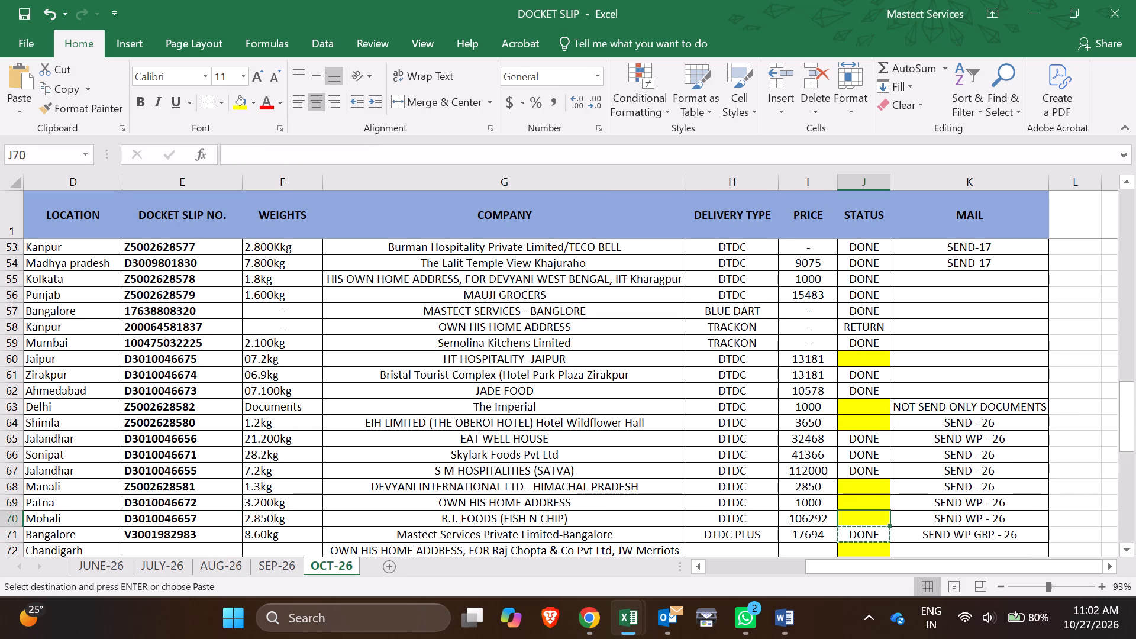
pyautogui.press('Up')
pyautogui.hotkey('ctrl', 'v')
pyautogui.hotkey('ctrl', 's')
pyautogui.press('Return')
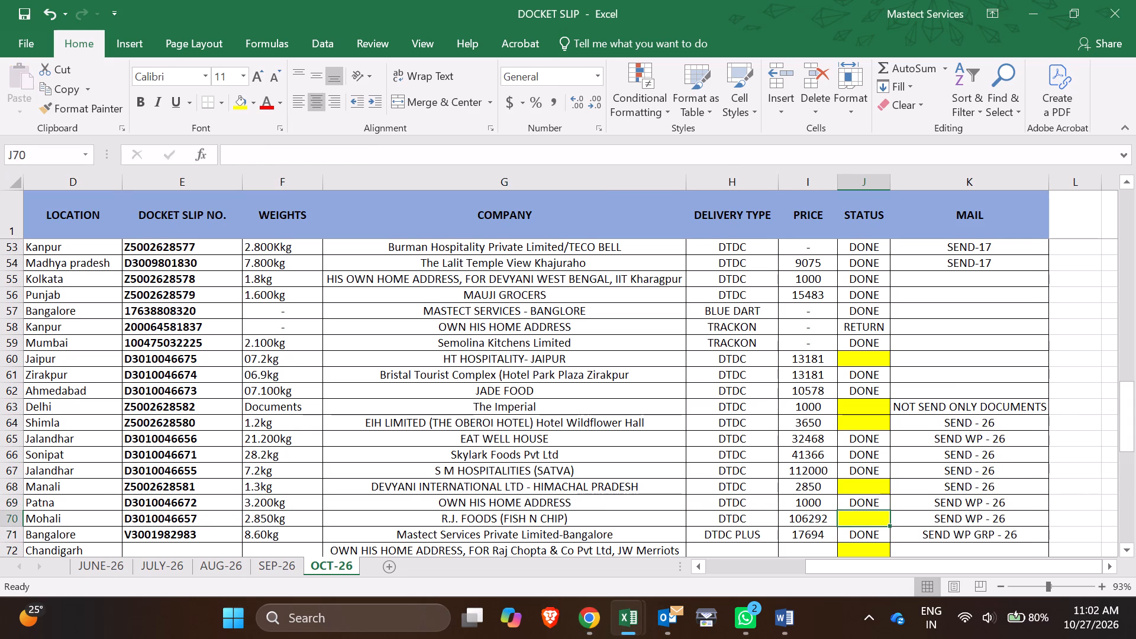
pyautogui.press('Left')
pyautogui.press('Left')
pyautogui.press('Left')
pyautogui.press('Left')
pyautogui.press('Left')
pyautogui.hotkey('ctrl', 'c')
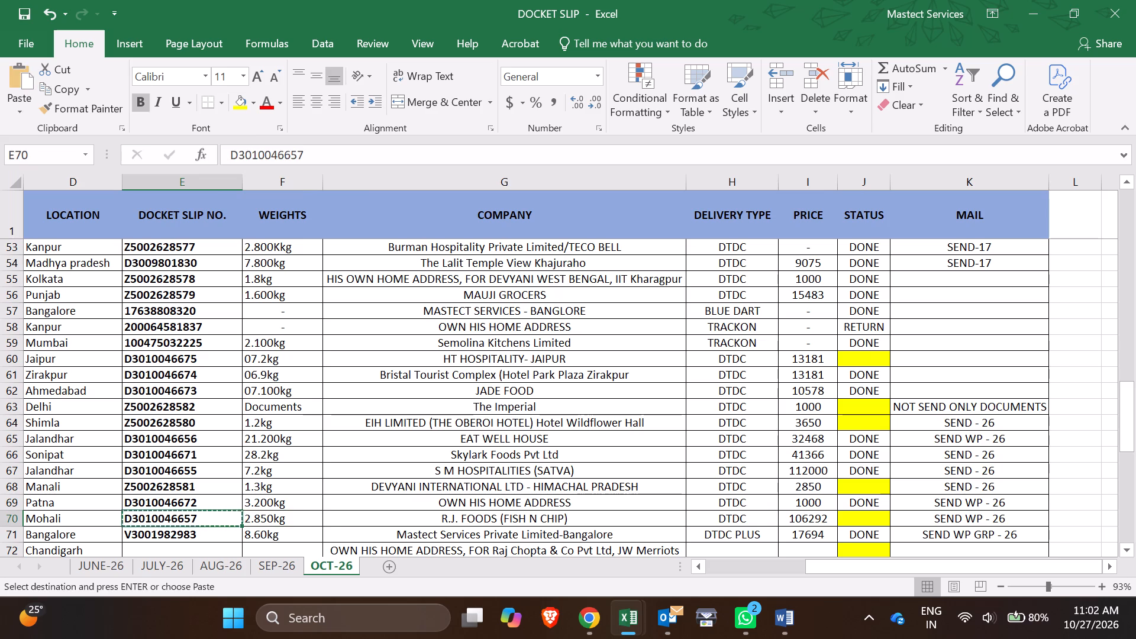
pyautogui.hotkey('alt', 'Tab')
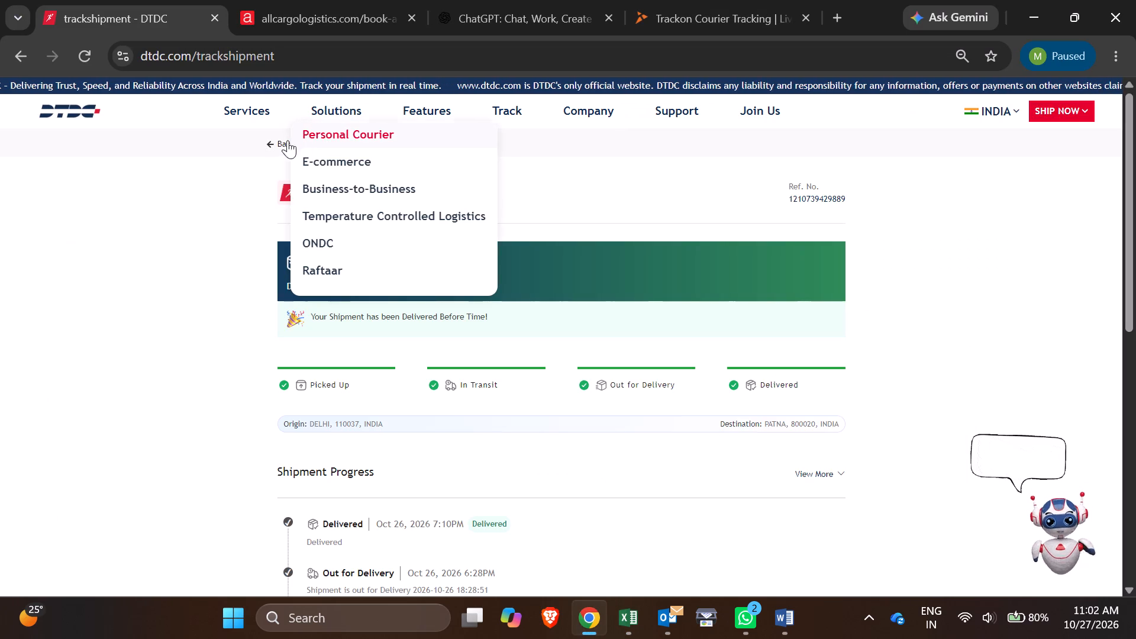
pyautogui.click(280, 141)
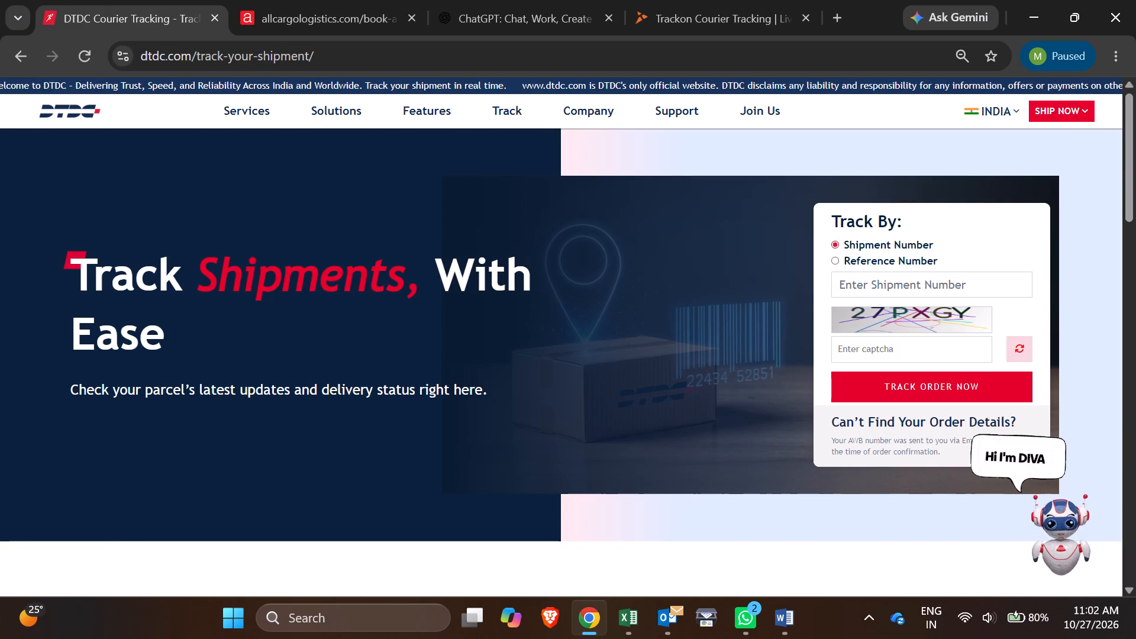
pyautogui.click(873, 290)
pyautogui.hotkey('ctrl', 'v')
pyautogui.click(870, 351)
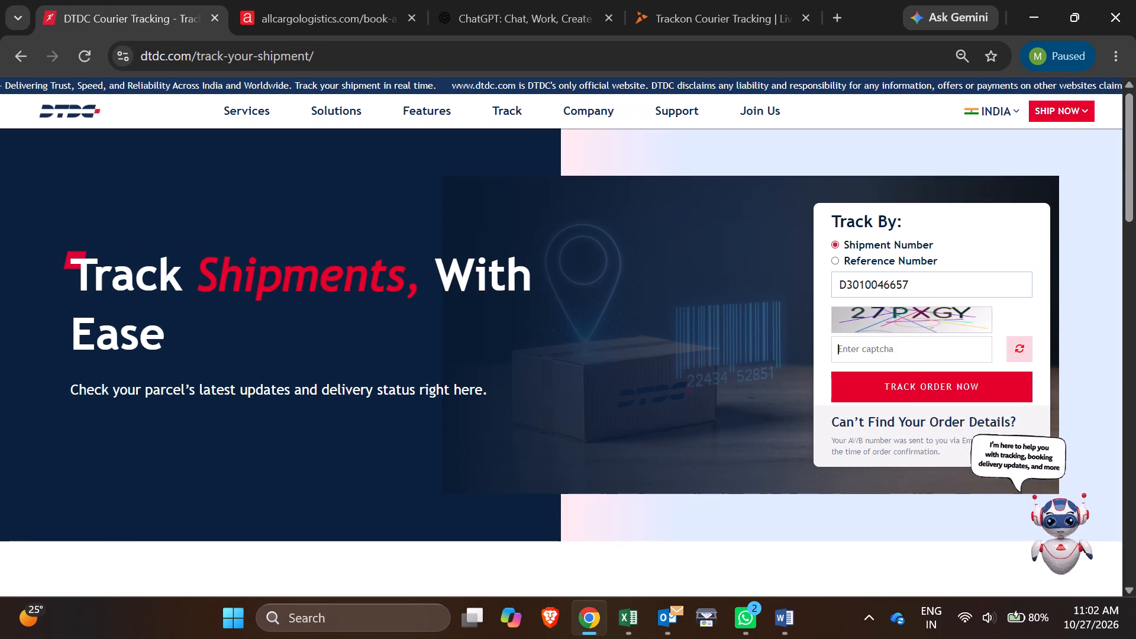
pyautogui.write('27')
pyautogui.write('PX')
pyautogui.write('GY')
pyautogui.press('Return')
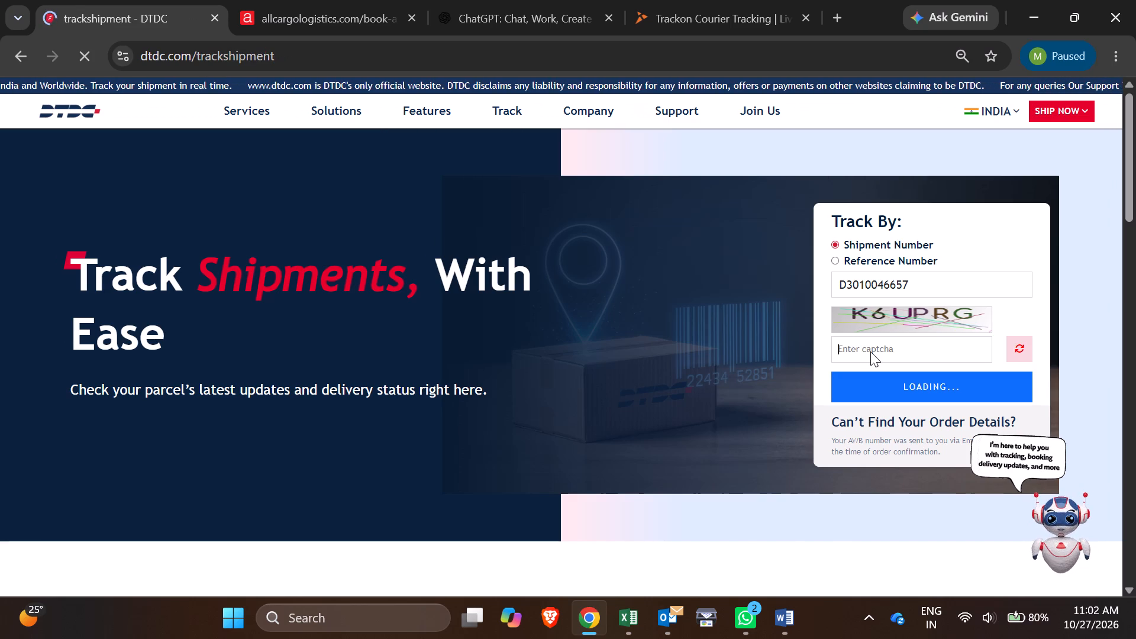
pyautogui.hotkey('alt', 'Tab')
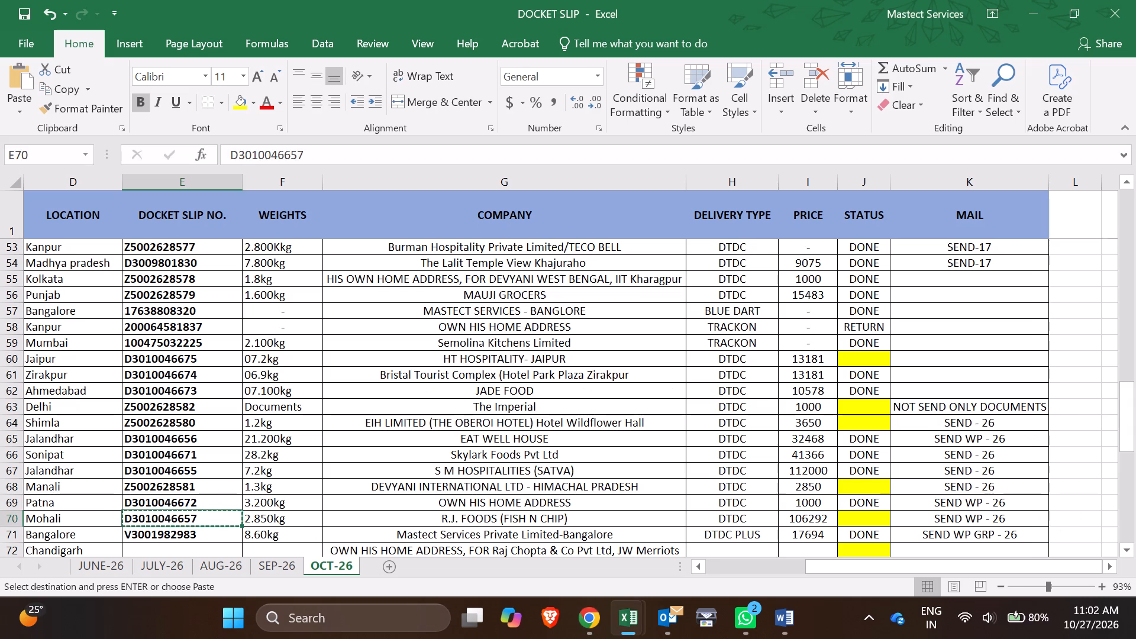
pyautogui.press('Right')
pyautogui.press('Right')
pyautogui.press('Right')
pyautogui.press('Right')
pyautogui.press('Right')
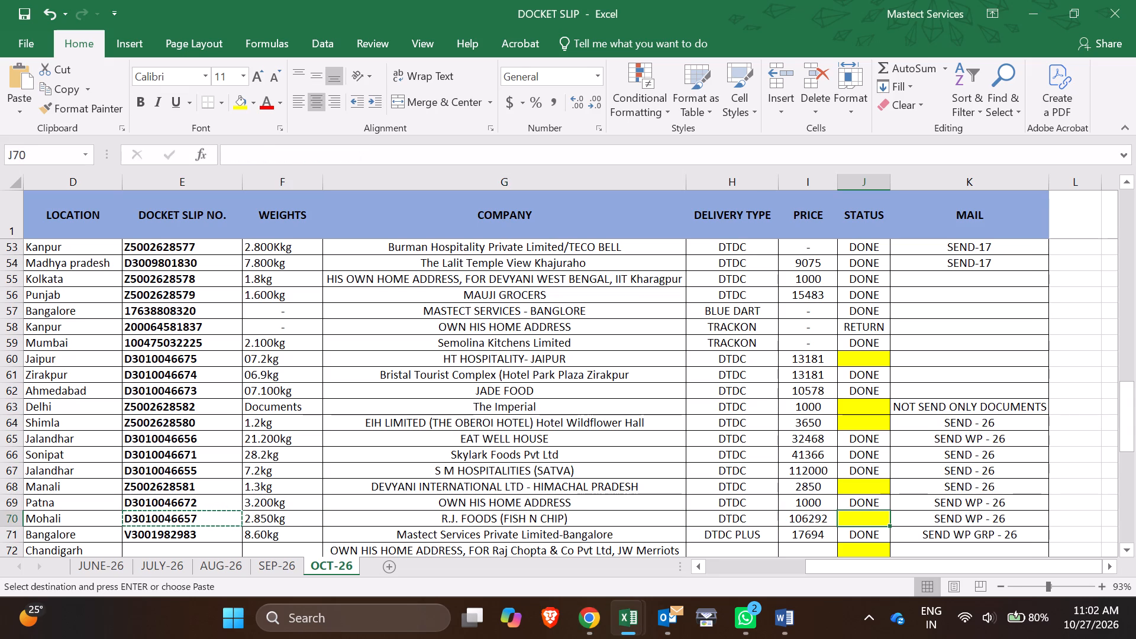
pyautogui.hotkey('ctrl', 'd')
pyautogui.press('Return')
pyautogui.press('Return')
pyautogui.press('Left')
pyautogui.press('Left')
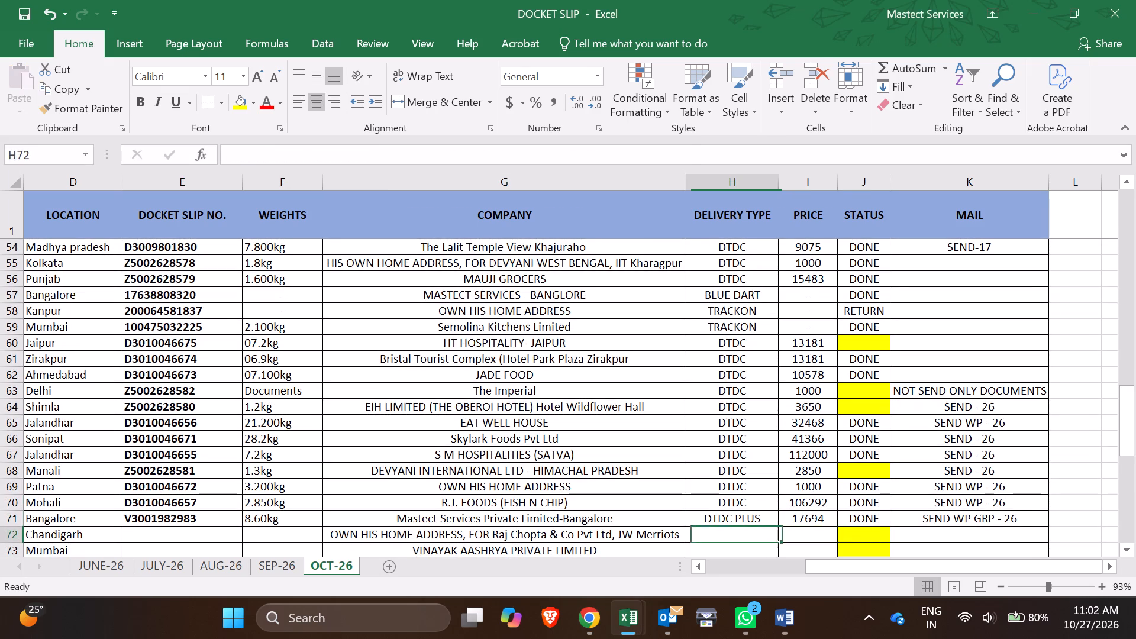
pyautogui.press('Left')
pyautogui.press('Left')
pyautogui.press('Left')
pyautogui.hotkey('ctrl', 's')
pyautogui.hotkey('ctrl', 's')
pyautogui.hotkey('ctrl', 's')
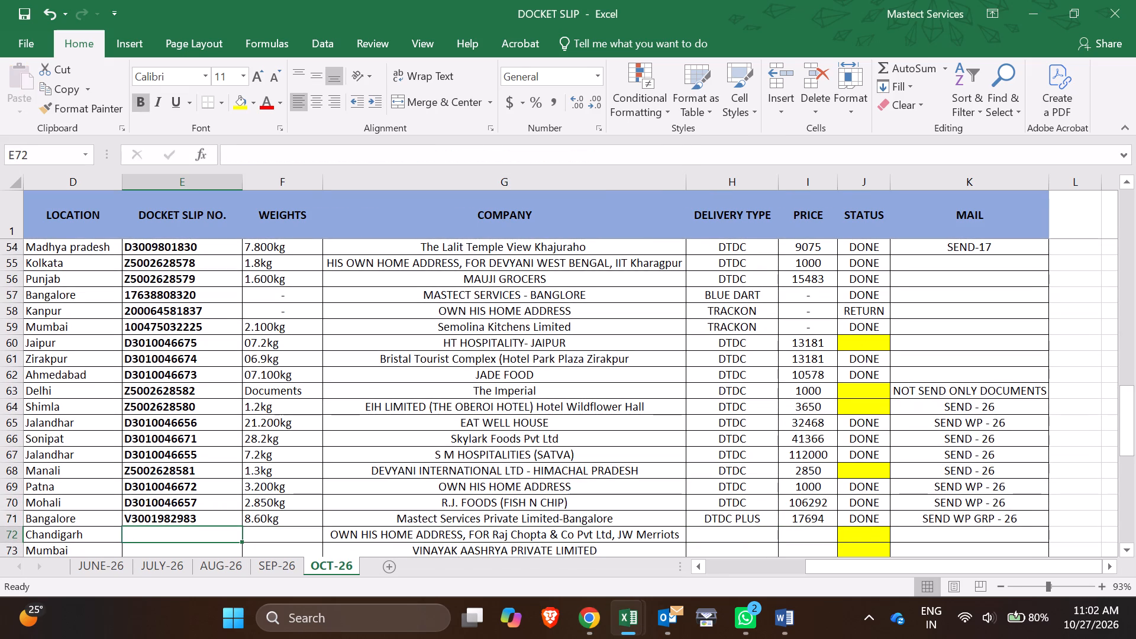
# Look over the remaining OCT-26 rows below the tracked dockets for entries still to check.
pyautogui.scroll(-3, 941, 376)
pyautogui.hscroll(2, 941, 376)
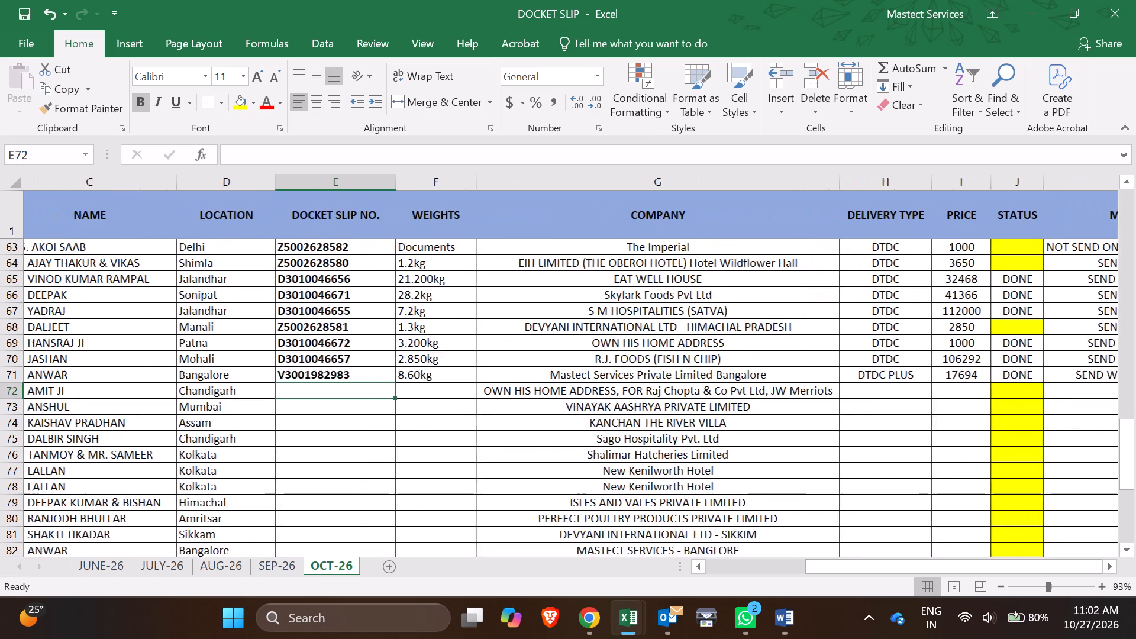
pyautogui.hscroll(1, 941, 376)
pyautogui.scroll(-1, 941, 376)
pyautogui.hotkey('alt', 'Tab')
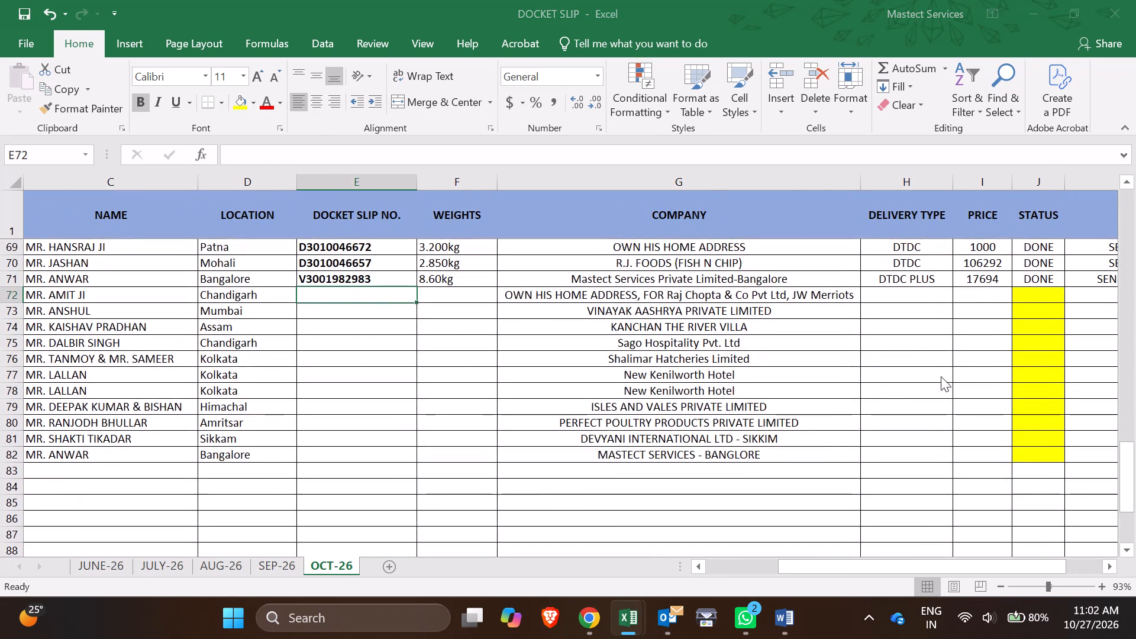
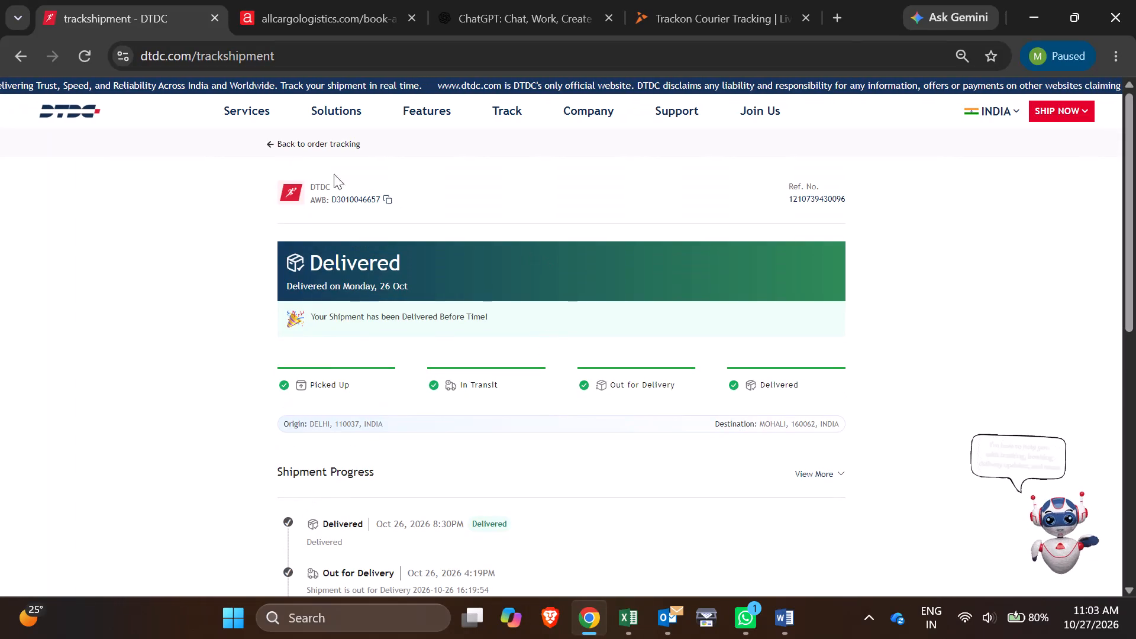
# Return to the DTDC order tracking form and consult the DOCKET SLIP workbook's OCT-26 sheet for the next pending docket.
pyautogui.click(267, 144)
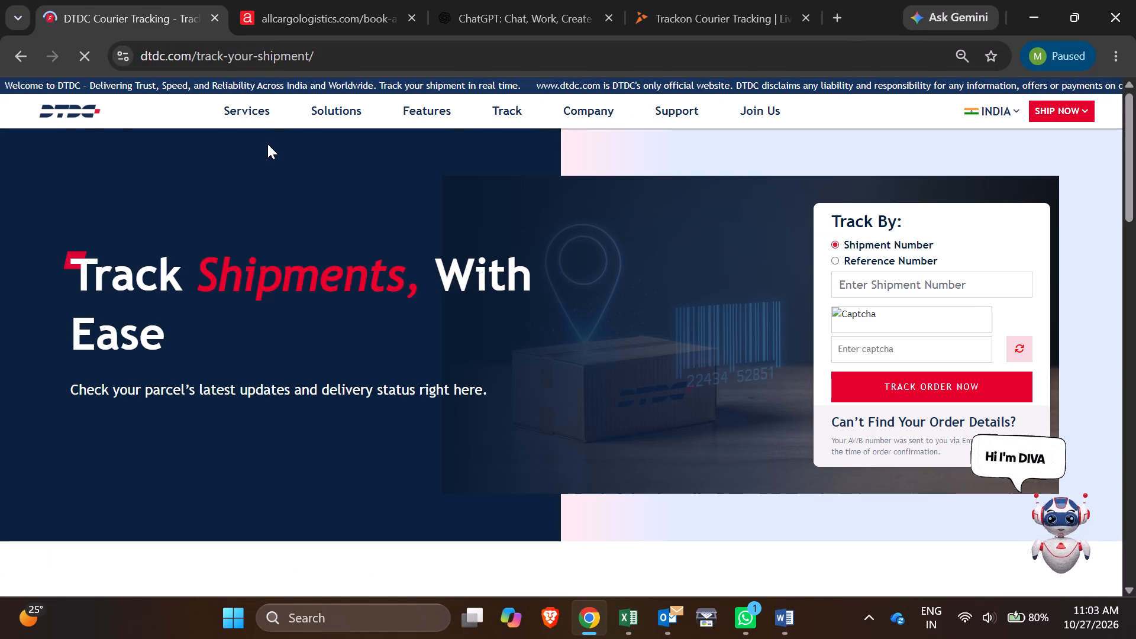
pyautogui.hotkey('alt', 'Tab')
pyautogui.hotkey('alt', 'Tab')
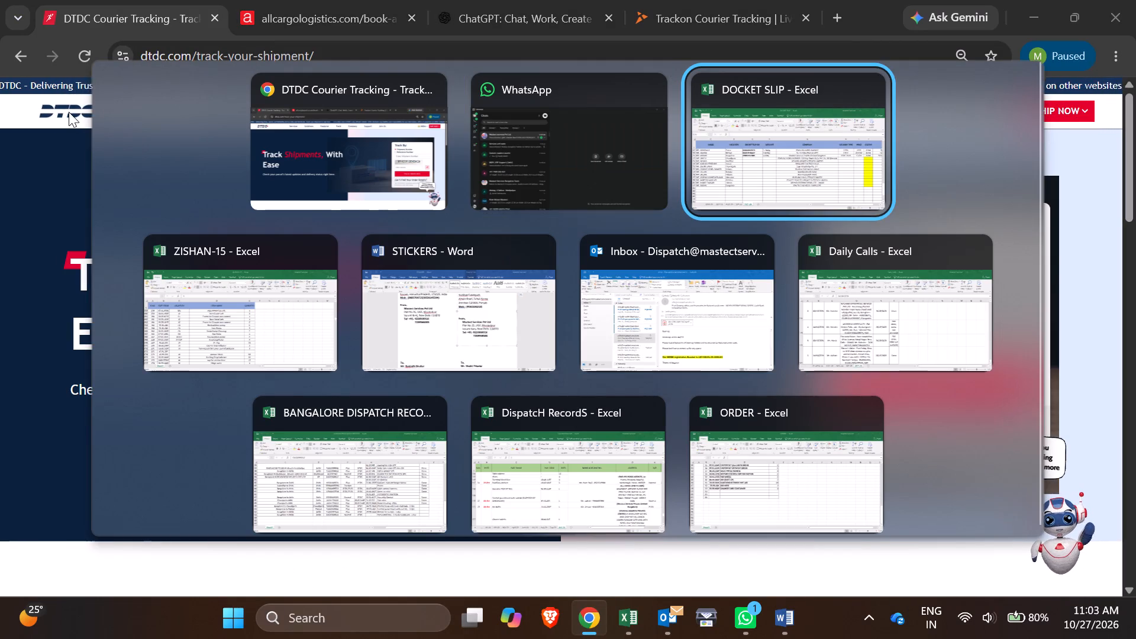
pyautogui.hotkey('alt', 'Tab')
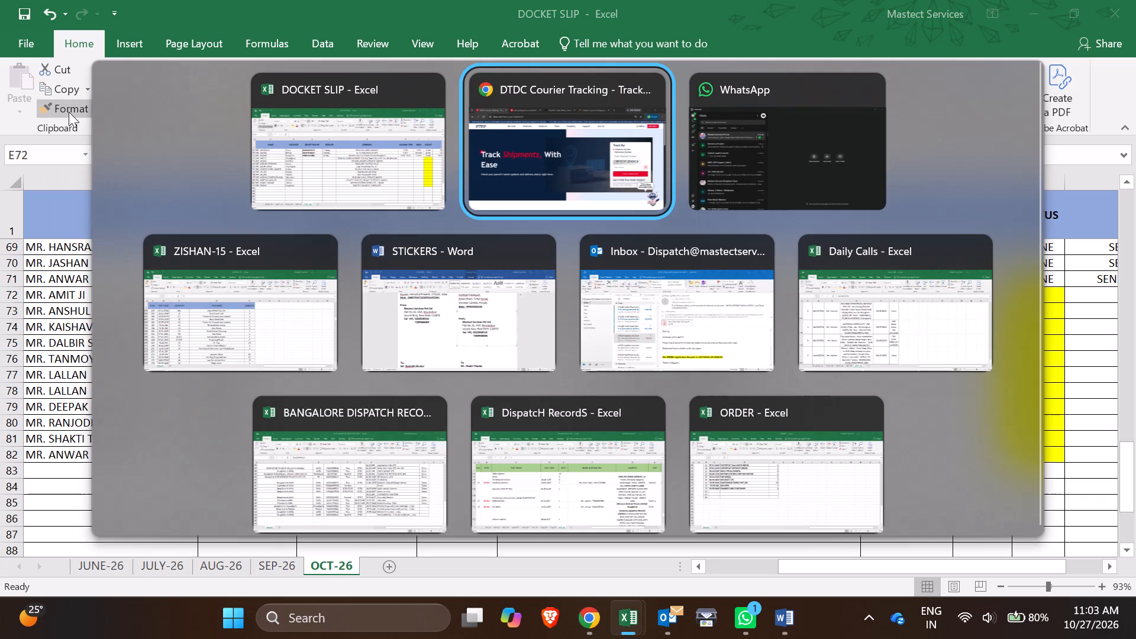
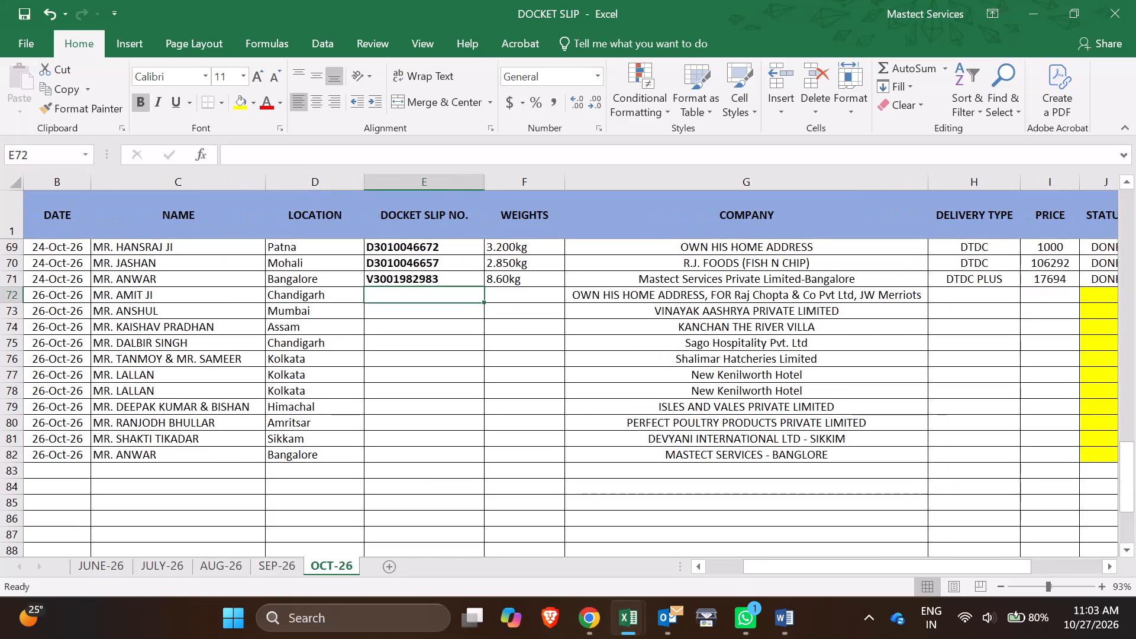
# Select the docket slip number cell for the first New Kenilworth Hotel entry dated 26-Oct-26 in the OCT-26 sheet.
pyautogui.click(195, 374)
pyautogui.press('Right')
pyautogui.press('Right')
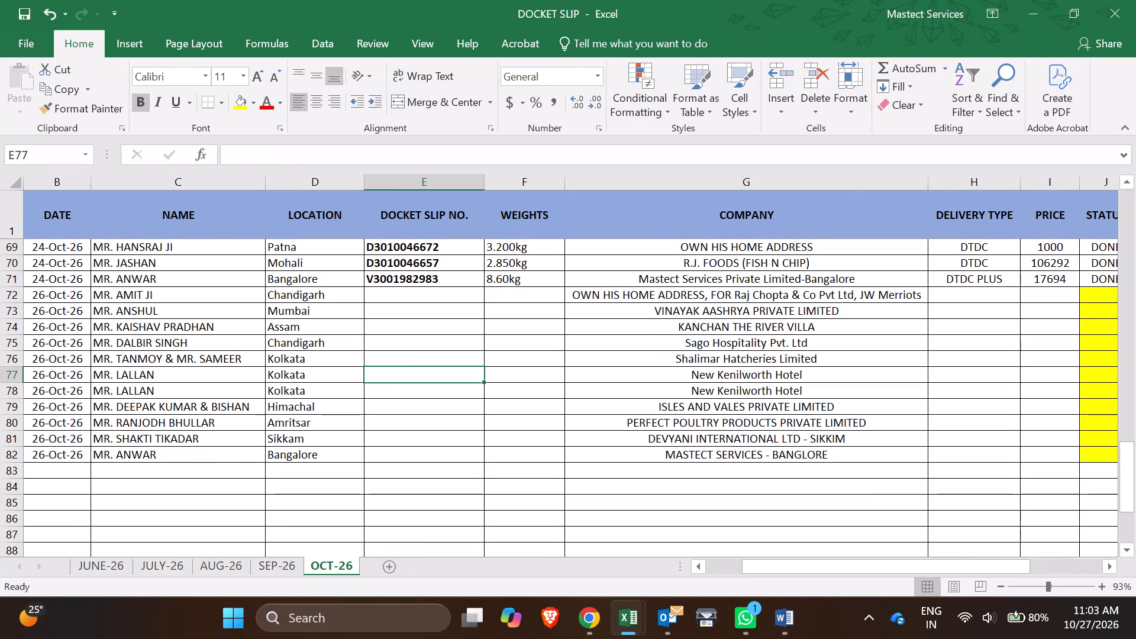
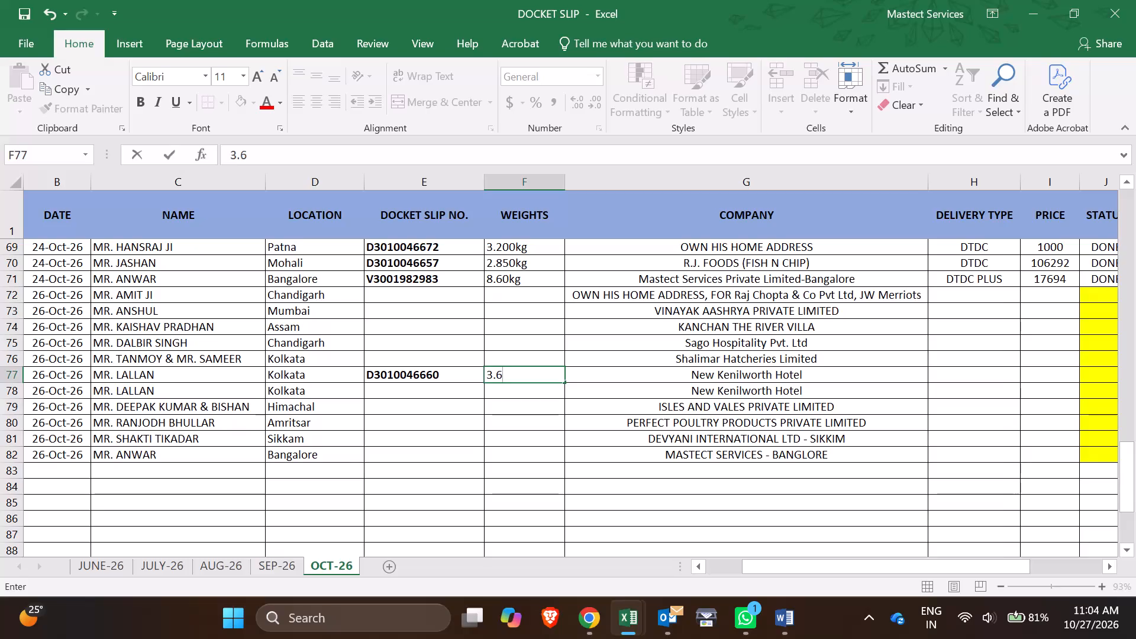
# Enter 3.600kg as the weight for the first New Kenilworth Hotel entry dated 26-Oct-26.
pyautogui.write('0')
pyautogui.write('kg')
pyautogui.press('Return')
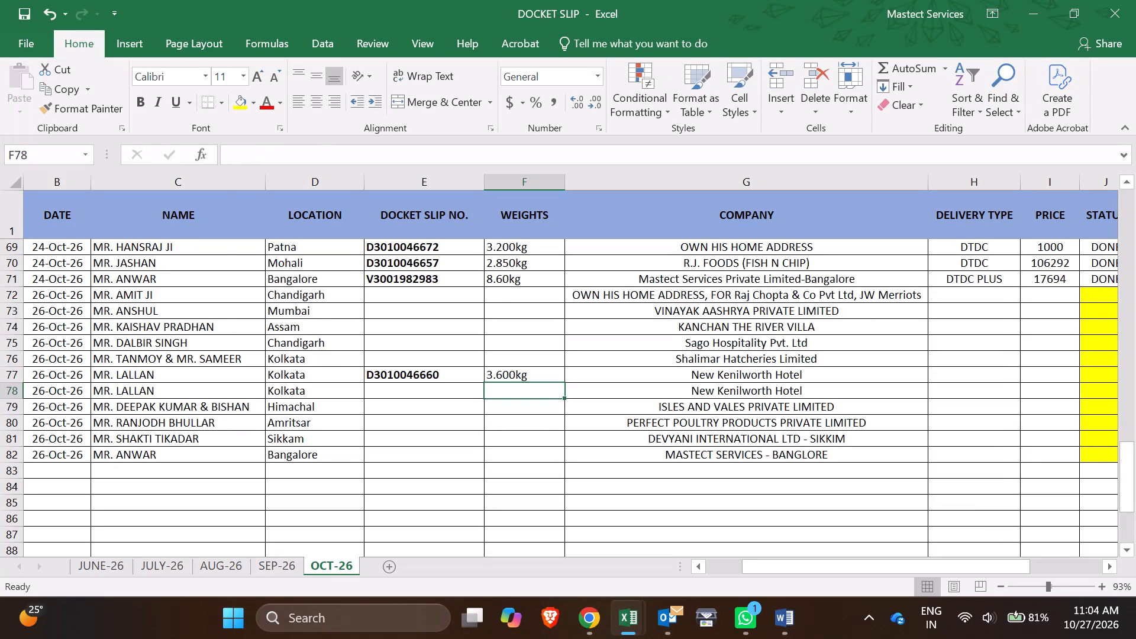
# Select the delivery type cell for the first New Kenilworth Hotel entry dated 26-Oct-26.
pyautogui.press('Up')
pyautogui.press('Right')
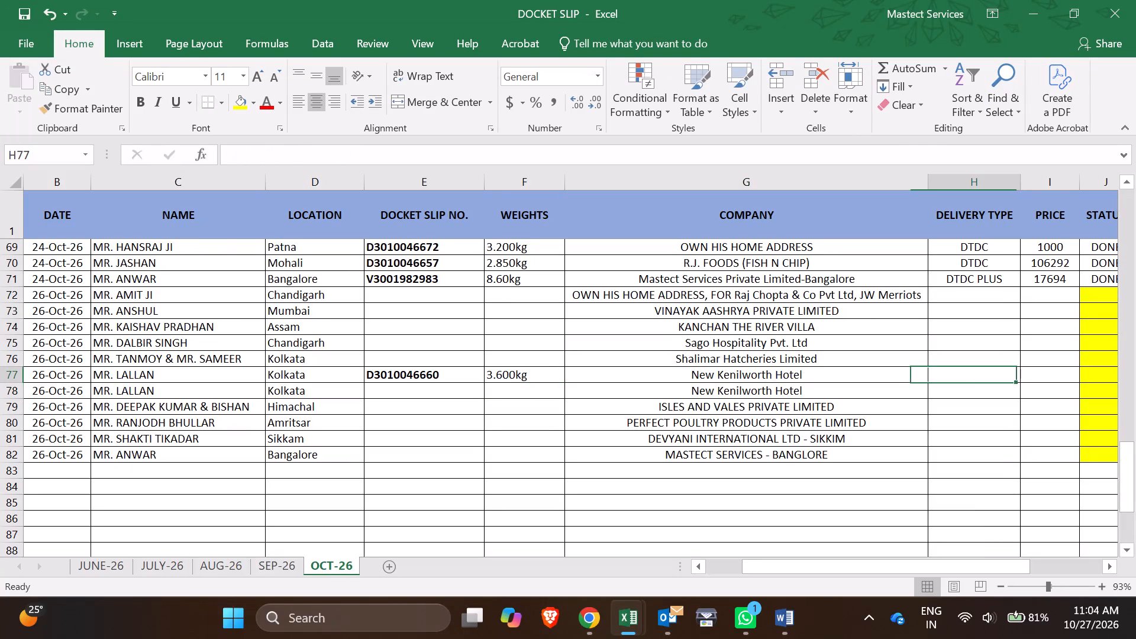
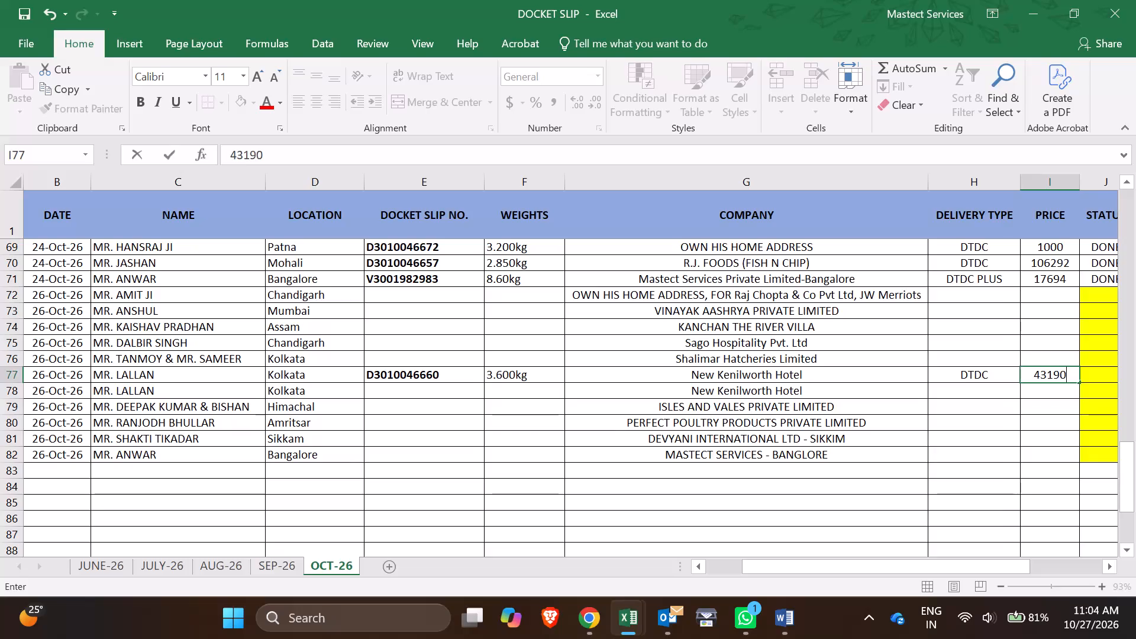
# Enter 43190 as the price for the first New Kenilworth Hotel entry dated 26-Oct-26.
pyautogui.press('Return')
# Select the weight cell for the second New Kenilworth Hotel entry dated 26-Oct-26.
pyautogui.press('Left')
pyautogui.press('Left')
pyautogui.press('Left')
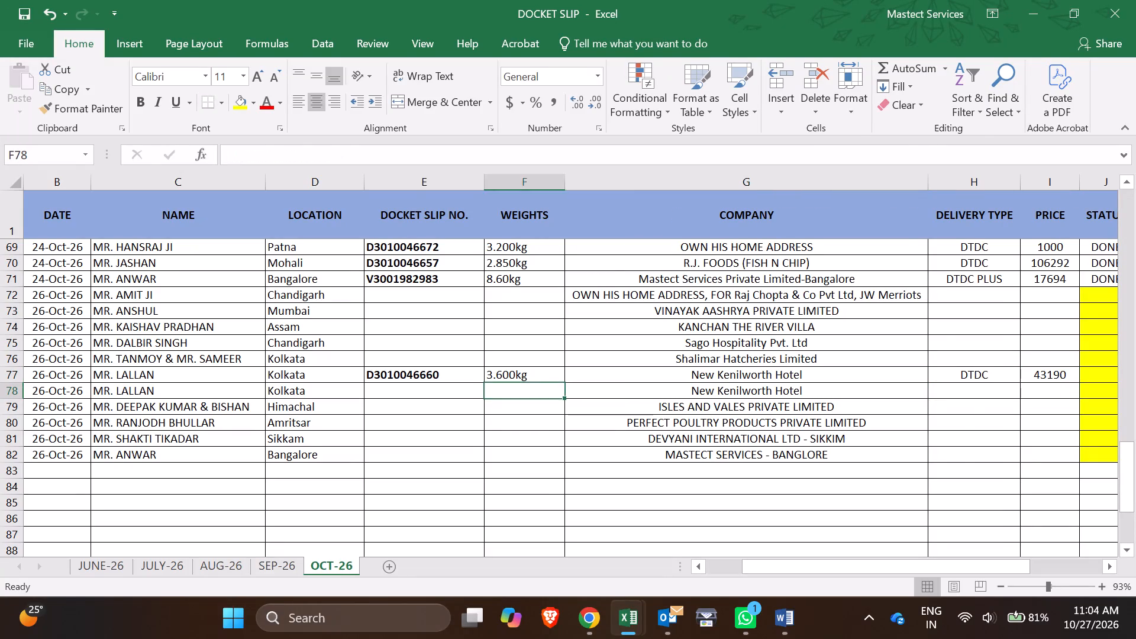
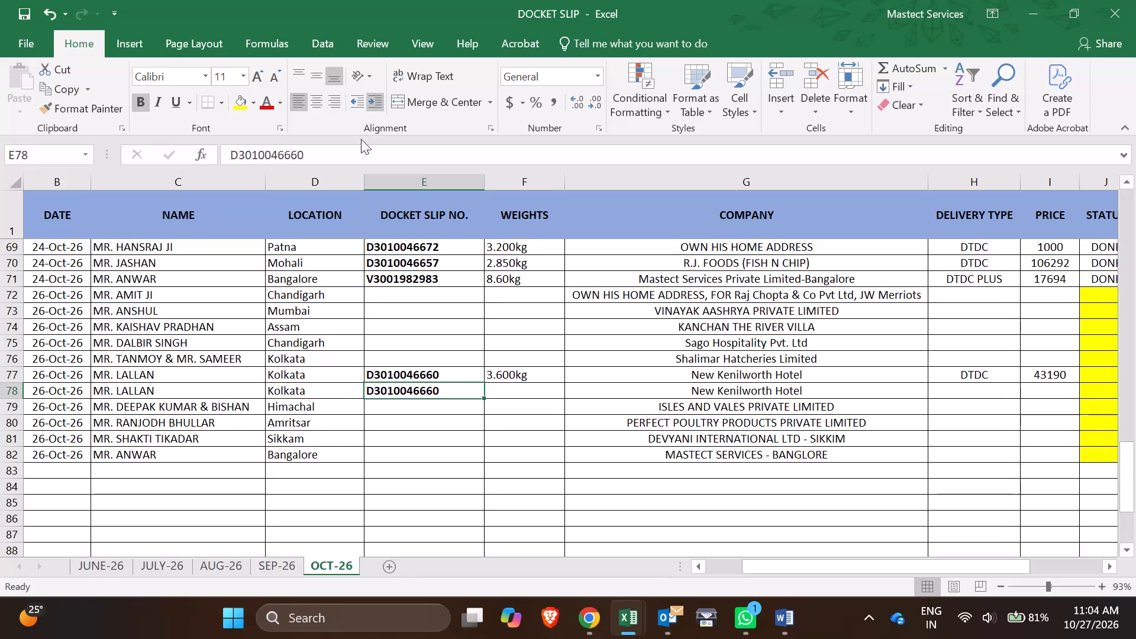
pyautogui.click(360, 153)
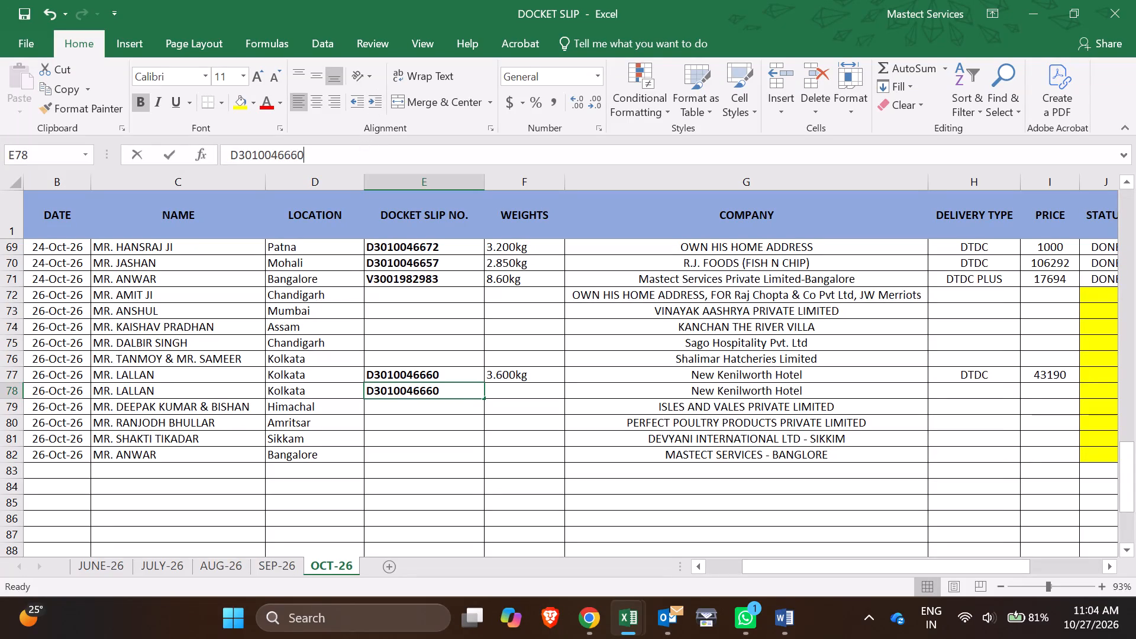
pyautogui.press('BackSpace')
pyautogui.press('2')
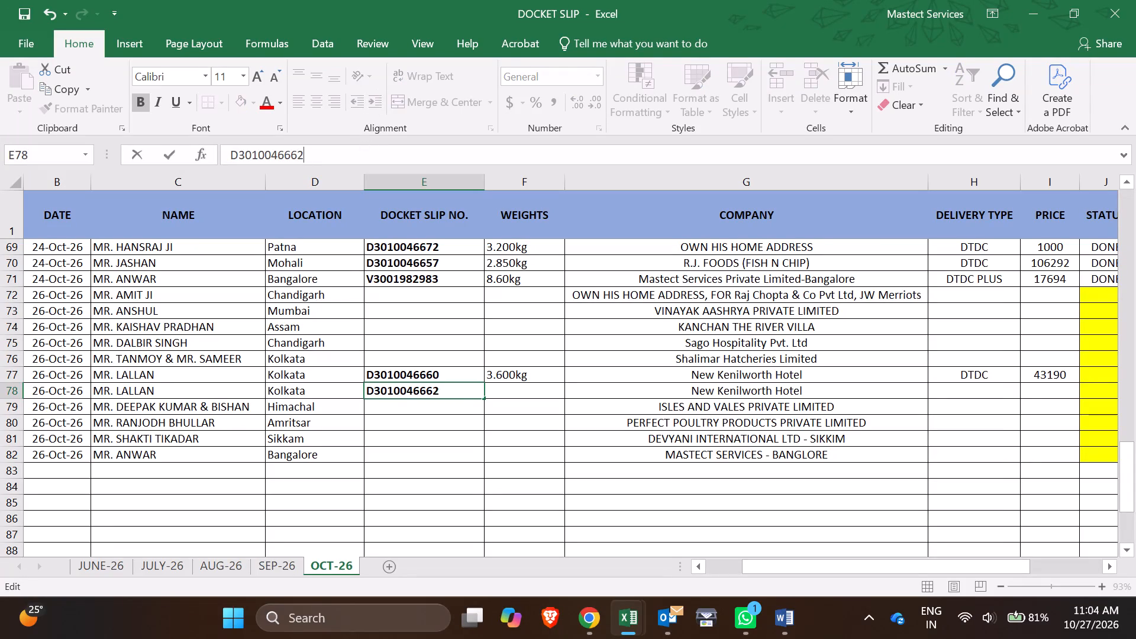
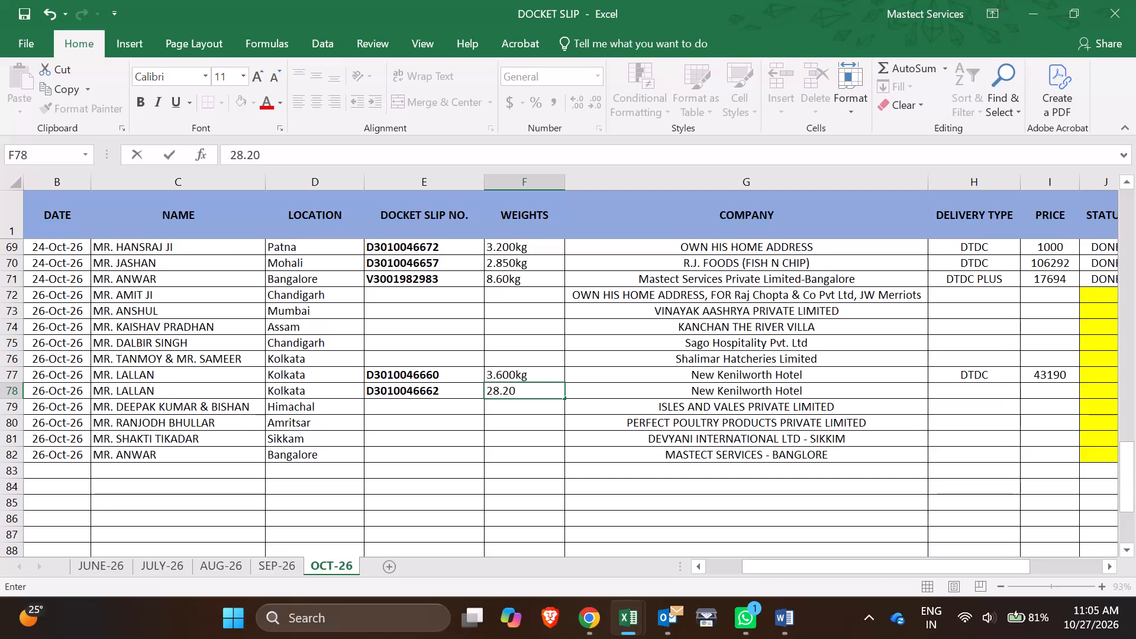
# Set the weight of the second New Kenilworth Hotel entry dated 26-Oct-26 to 28.20kg.
pyautogui.press('Return')
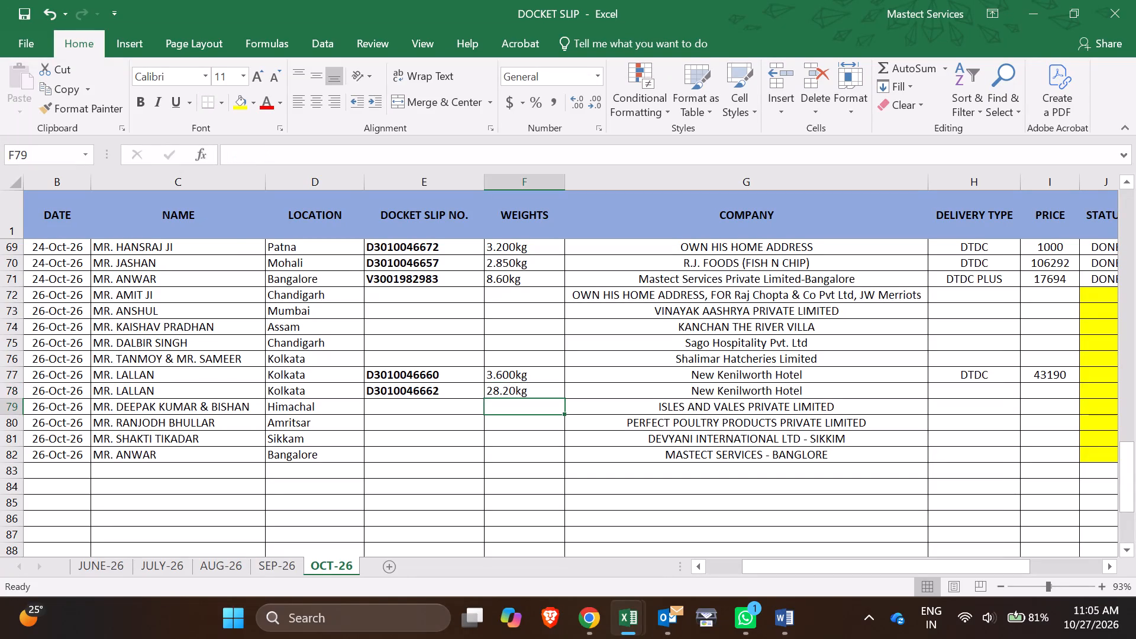
# Fill in the delivery type of the second New Kenilworth Hotel entry dated 26-Oct-26.
pyautogui.press('Up')
pyautogui.press('Right')
pyautogui.press('Right')
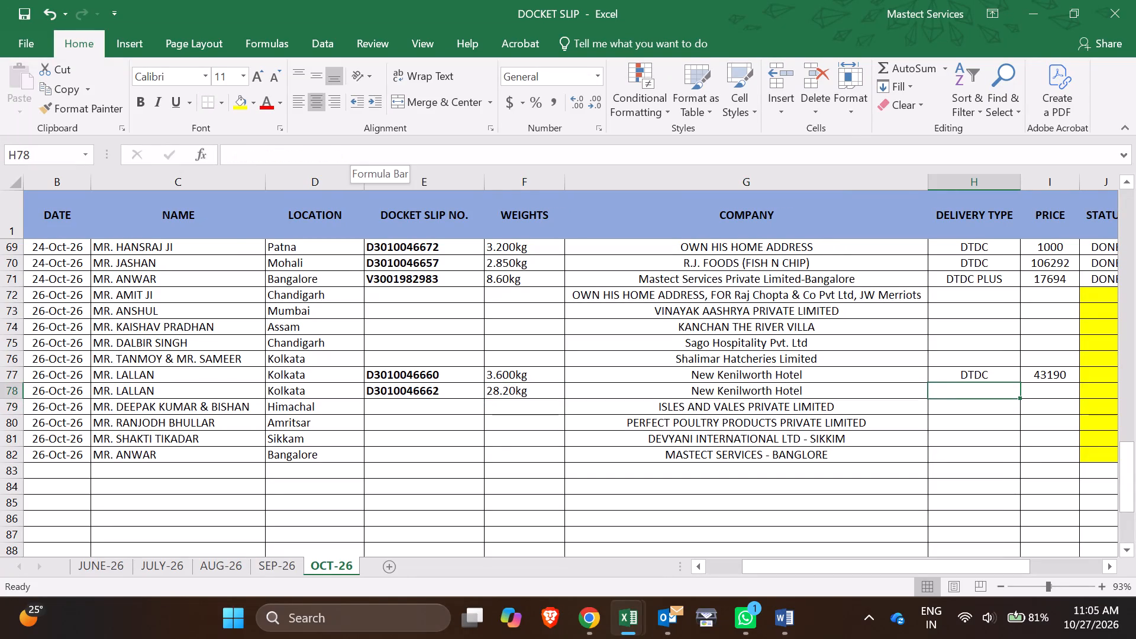
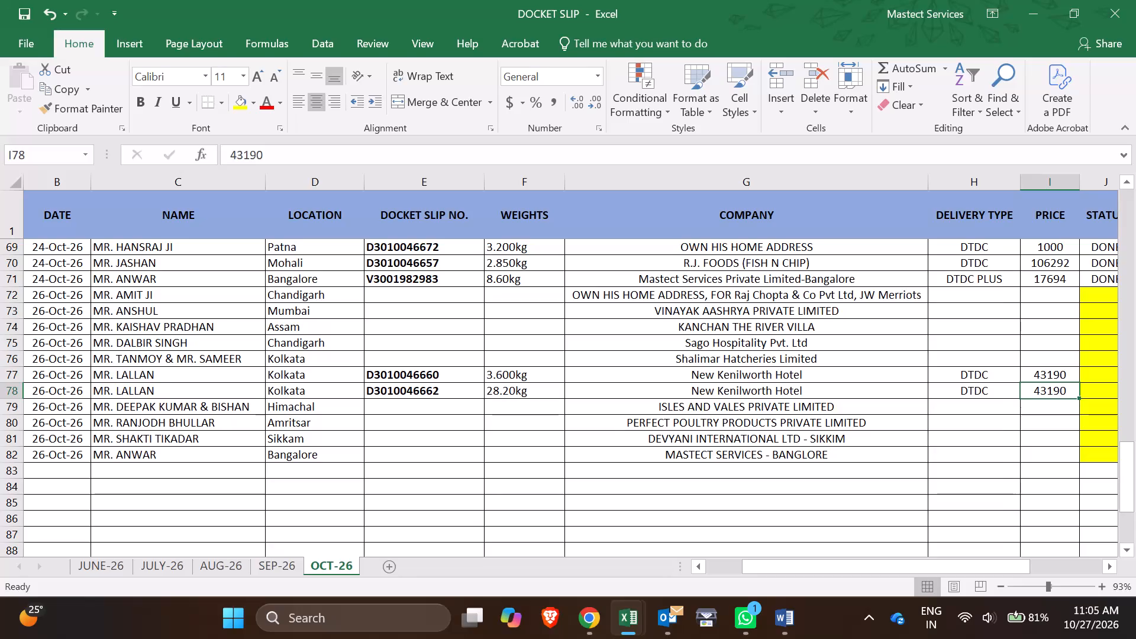
# Go to the KANCHAN THE RIVER VILLA entry for Assam dated 26-Oct-26 and select its location cell.
pyautogui.click(180, 325)
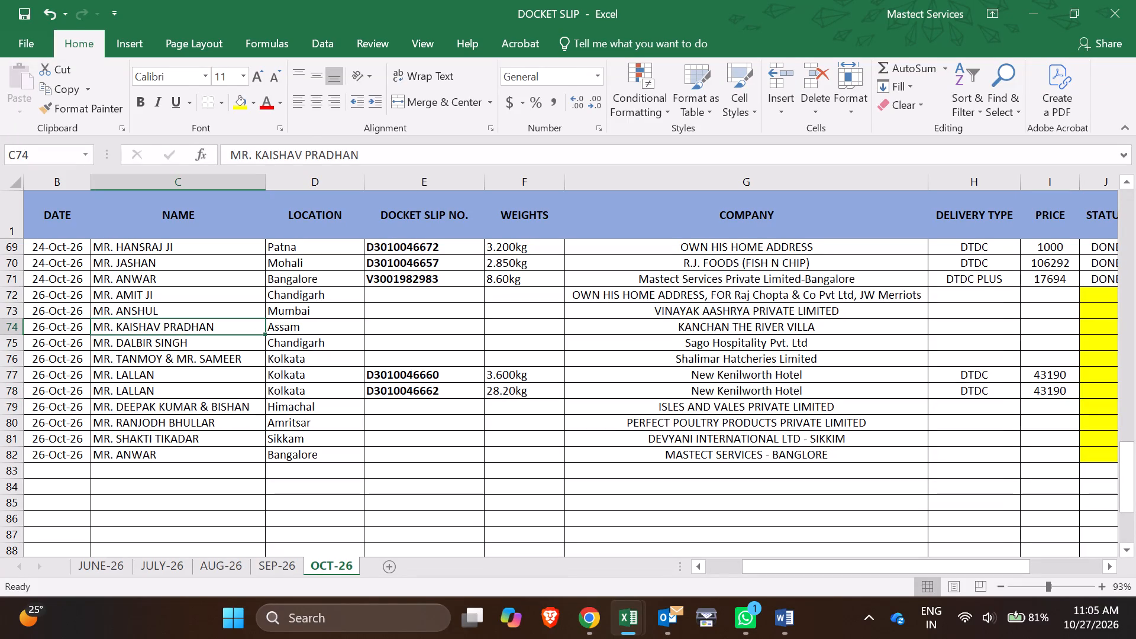
pyautogui.press('Right')
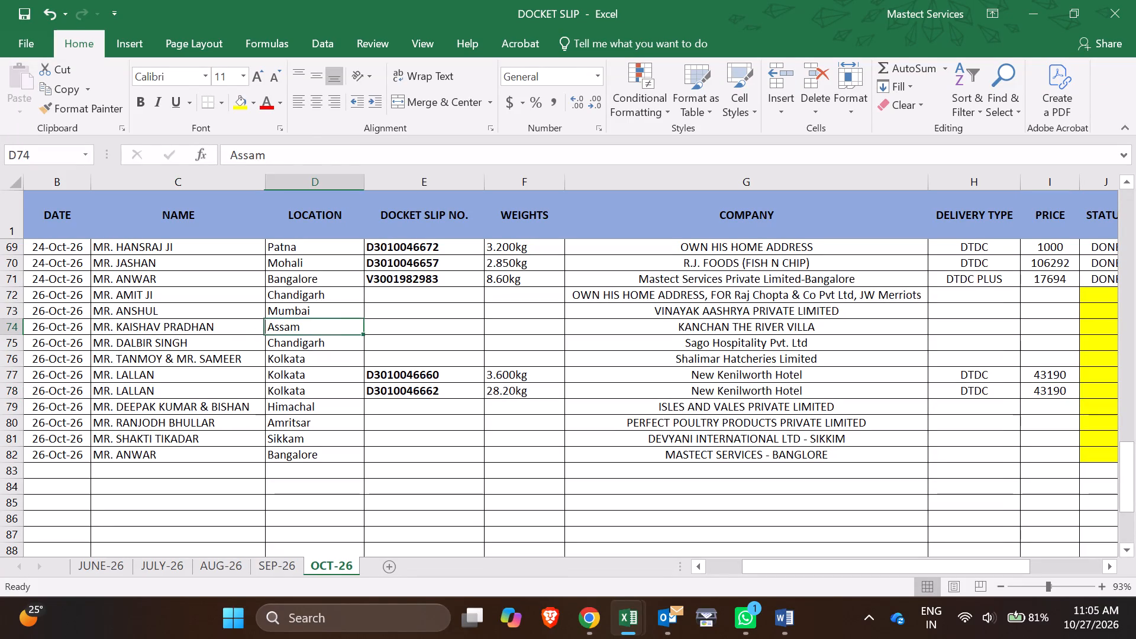
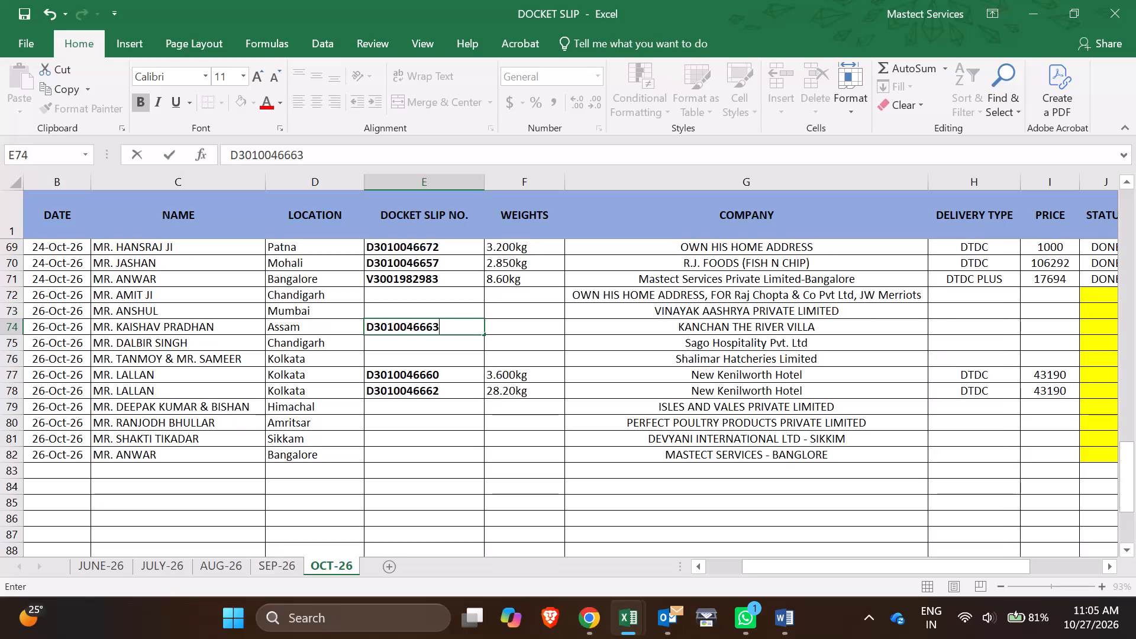
pyautogui.press('Return')
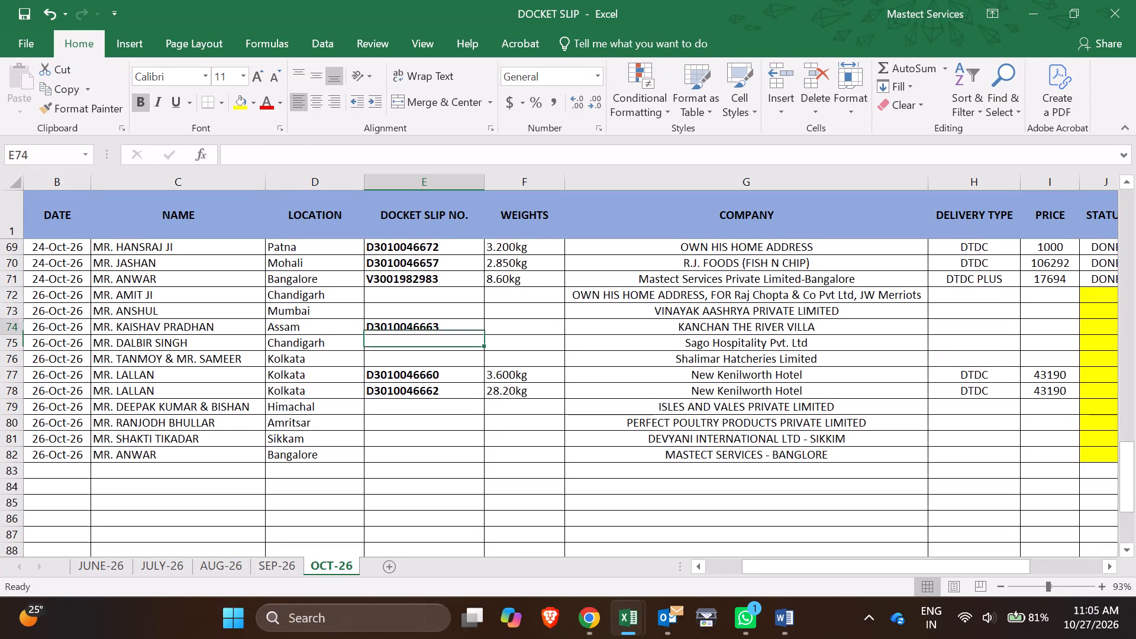
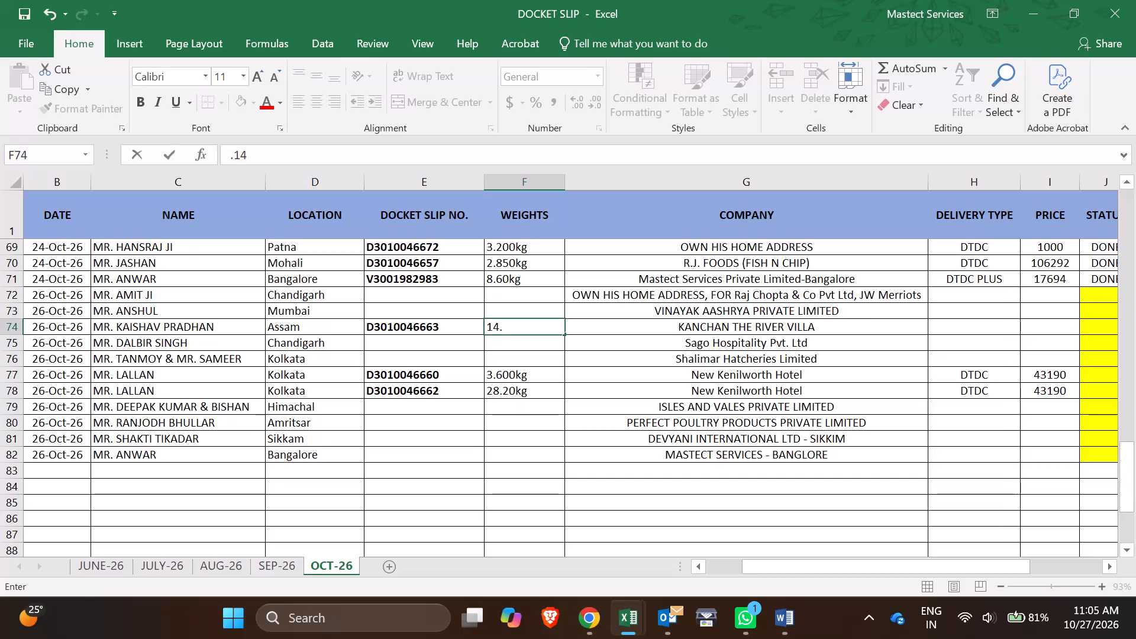
# Enter the weight 14.200kg for the KANCHAN THE RIVER VILLA entry for Assam and move to its delivery type.
pyautogui.press('Return')
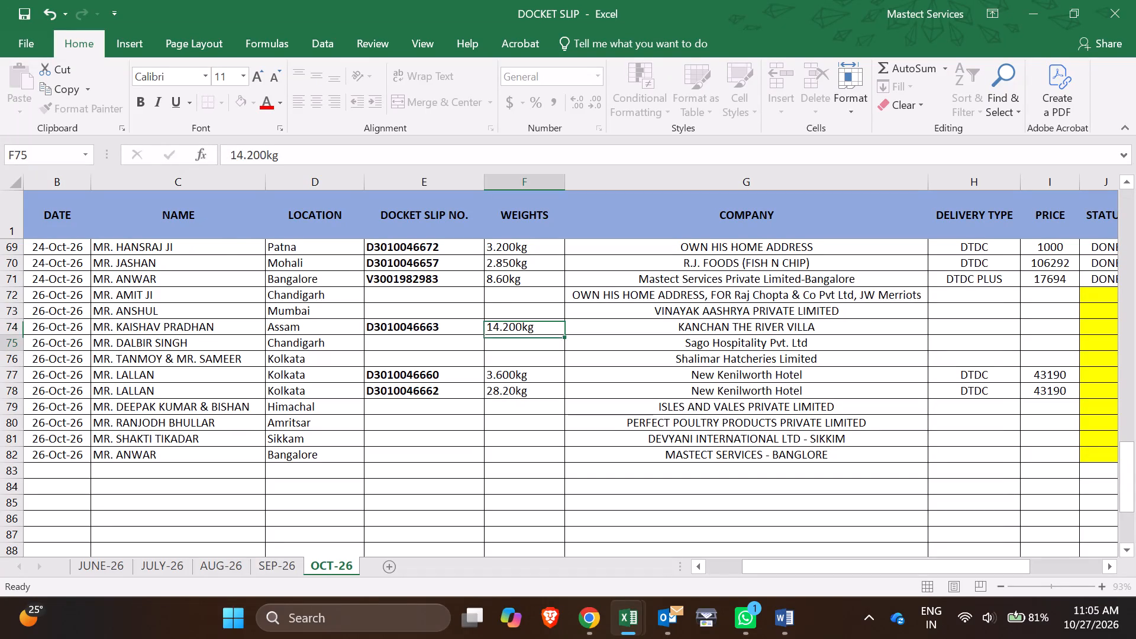
pyautogui.press('Up')
pyautogui.press('Right')
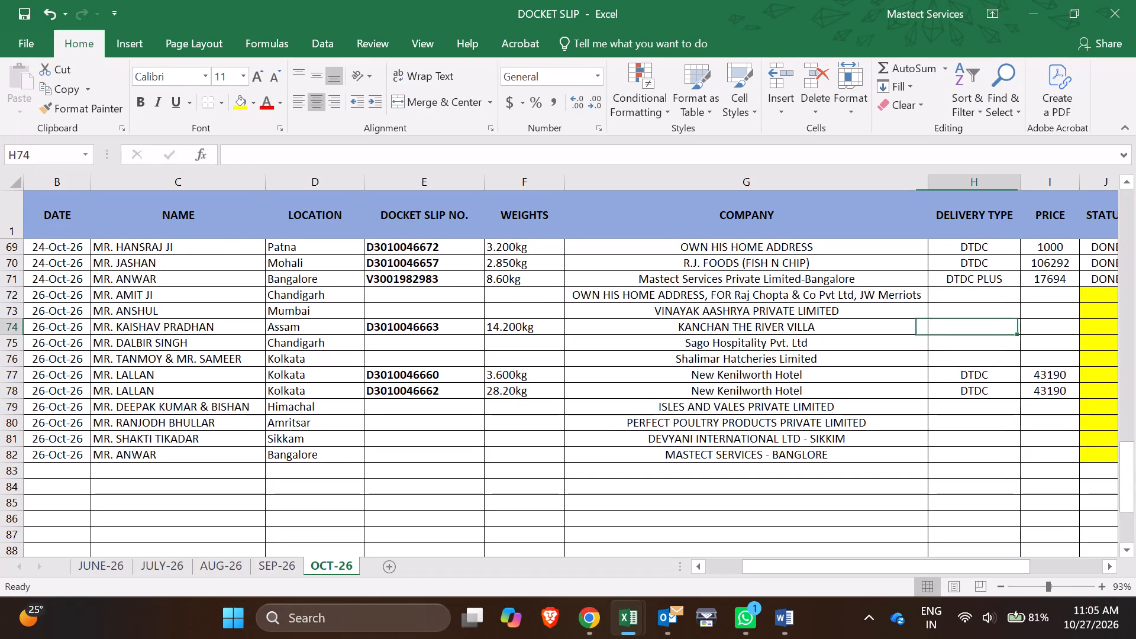
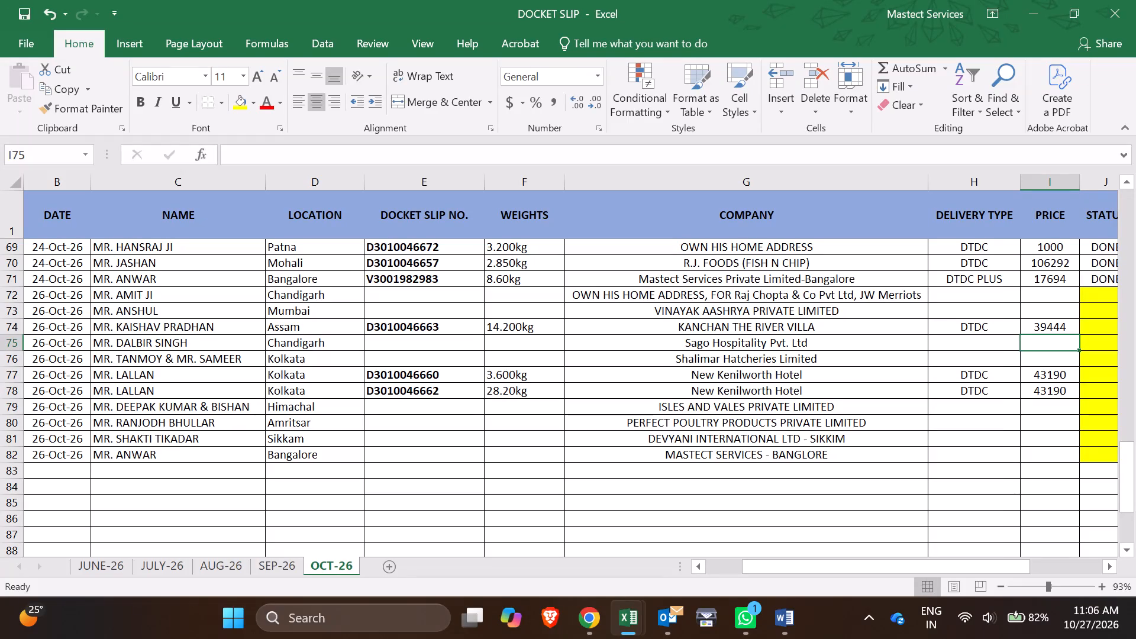
# Select the recipient name of the PERFECT POULTRY PRODUCTS PRIVATE LIMITED entry for Amritsar.
pyautogui.click(155, 421)
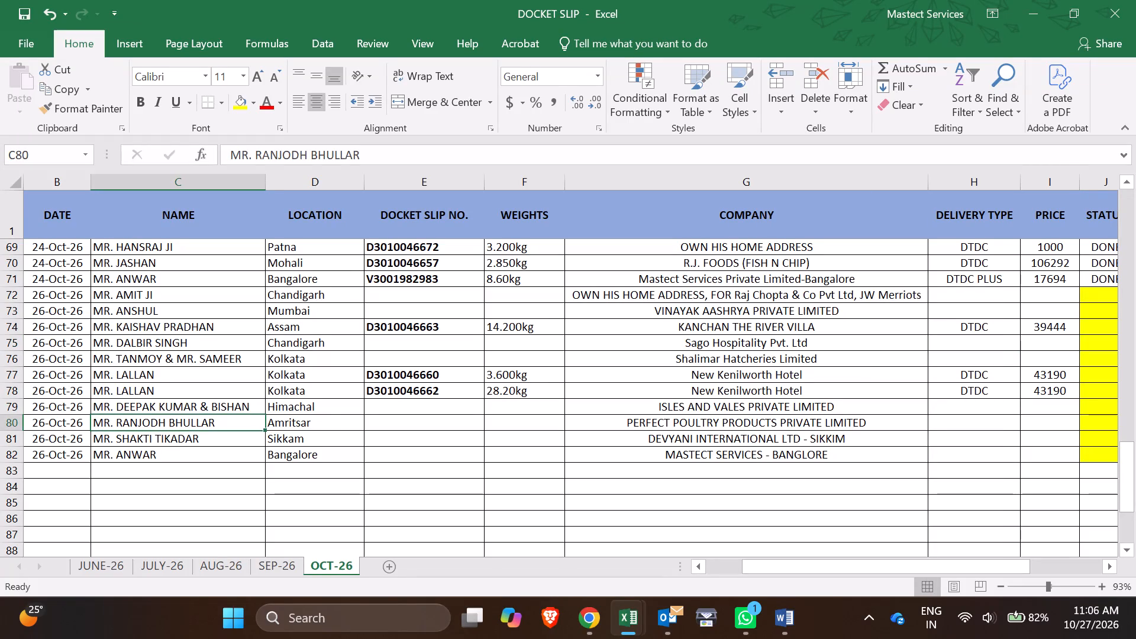
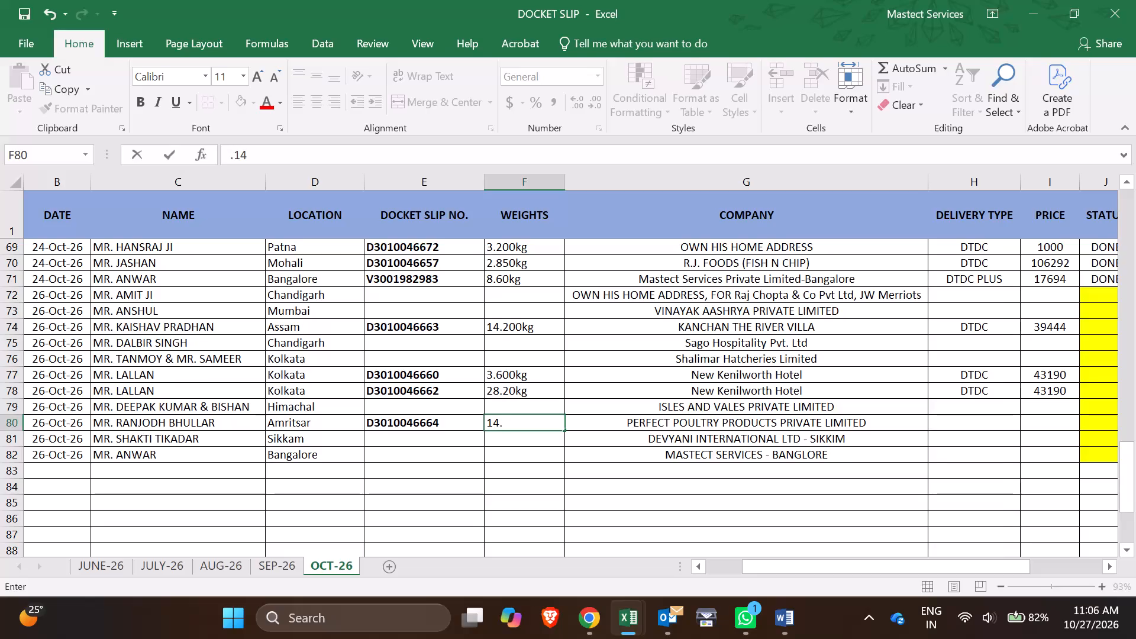
# Enter the weight 14.20kg for the PERFECT POULTRY PRODUCTS PRIVATE LIMITED entry for Amritsar.
pyautogui.press('Return')
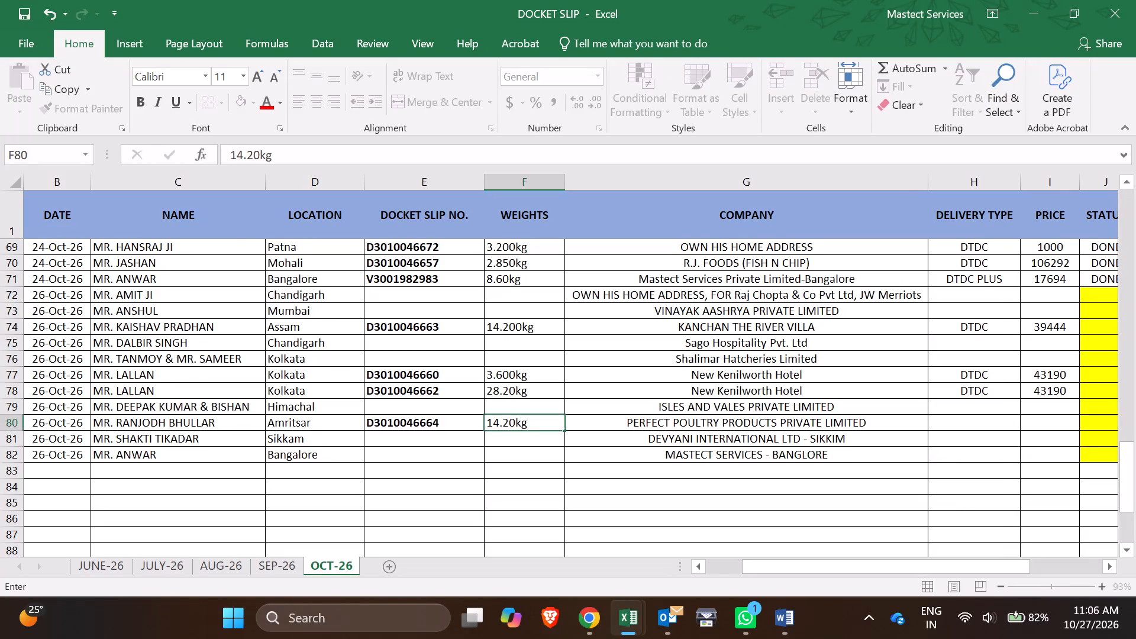
# Select the delivery type cell of the PERFECT POULTRY PRODUCTS PRIVATE LIMITED entry for Amritsar.
pyautogui.press('Up')
pyautogui.press('Right')
pyautogui.press('Right')
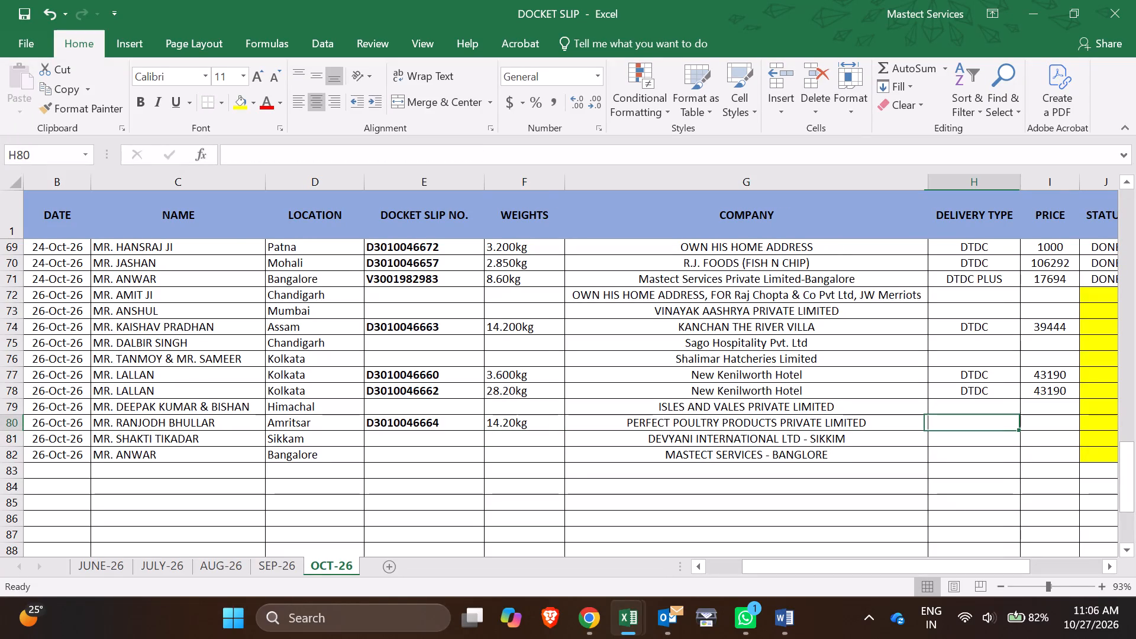
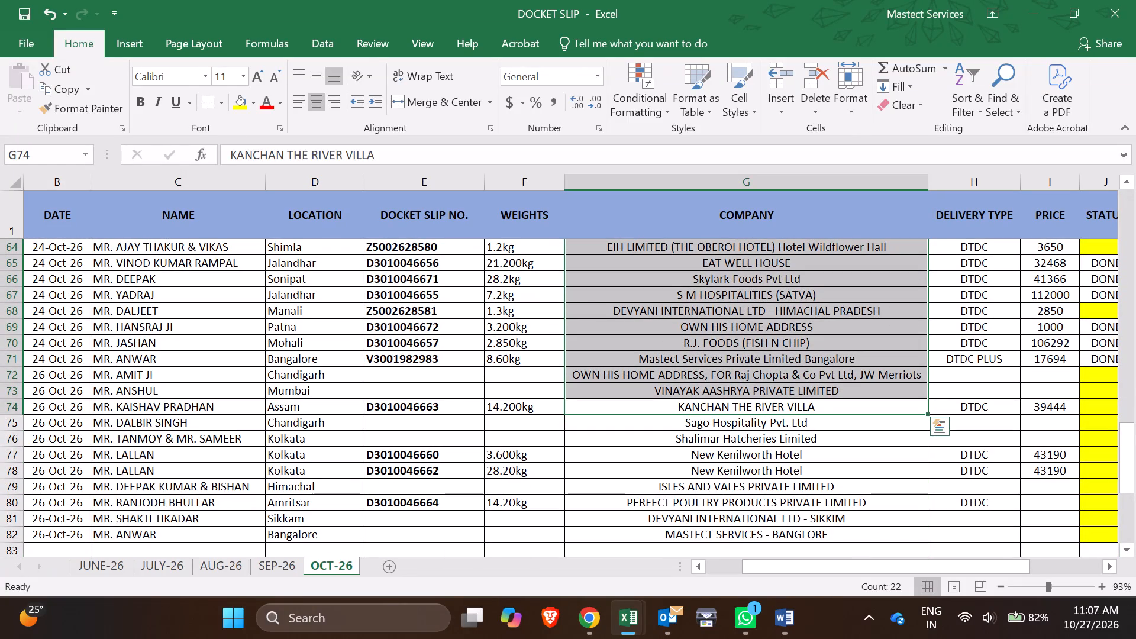
# Select the price cell of the PERFECT POULTRY PRODUCTS PRIVATE LIMITED entry for Amritsar.
pyautogui.click(214, 501)
pyautogui.press('Right')
pyautogui.press('Right')
pyautogui.press('Right')
pyautogui.press('Right')
pyautogui.press('Right')
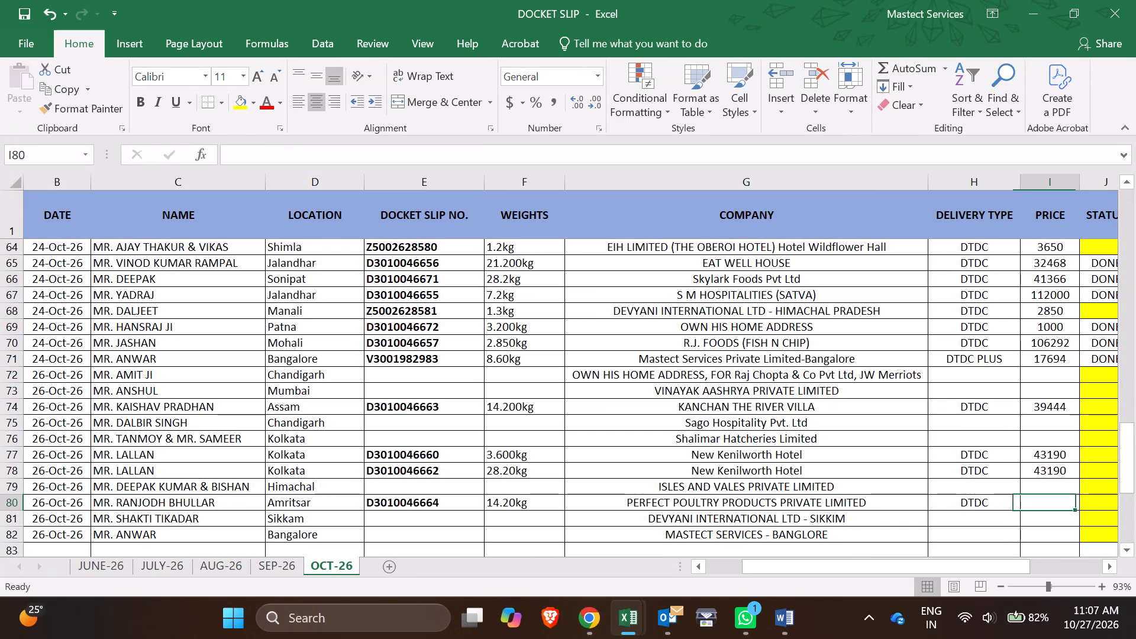
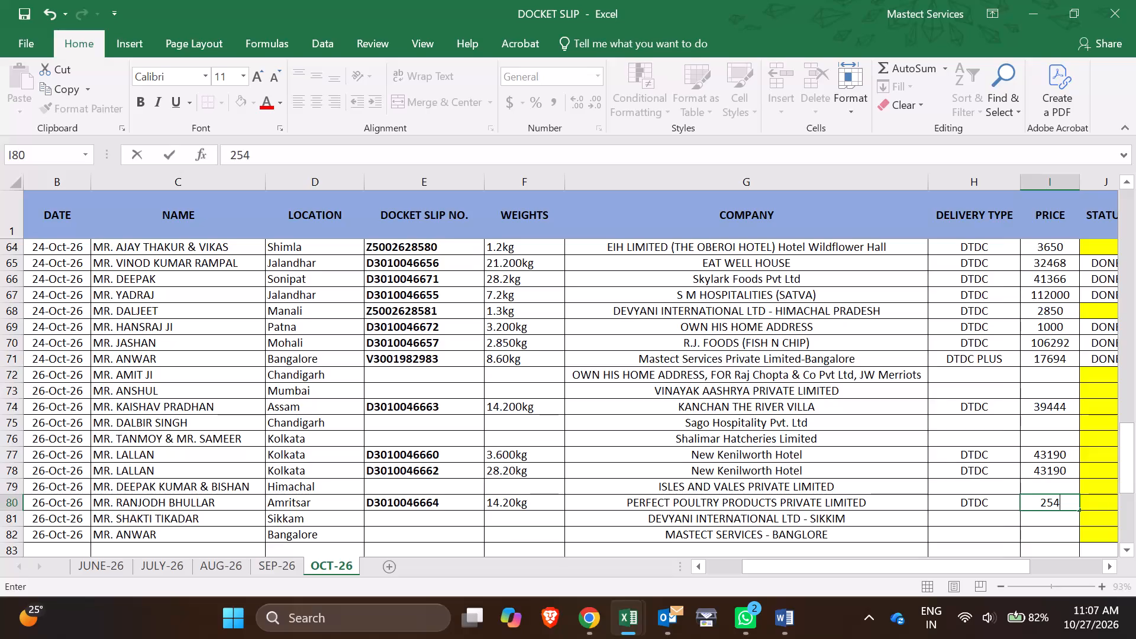
# Enter the price 2543 for the PERFECT POULTRY PRODUCTS PRIVATE LIMITED entry for Amritsar and save the workbook.
pyautogui.press('Return')
pyautogui.hotkey('ctrl', 's')
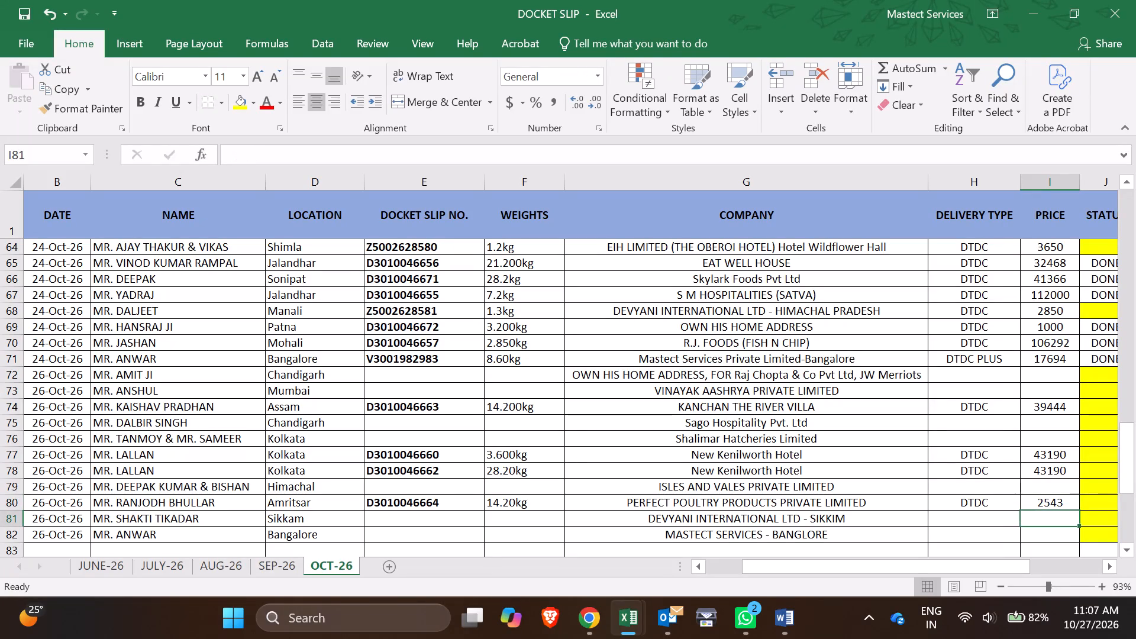
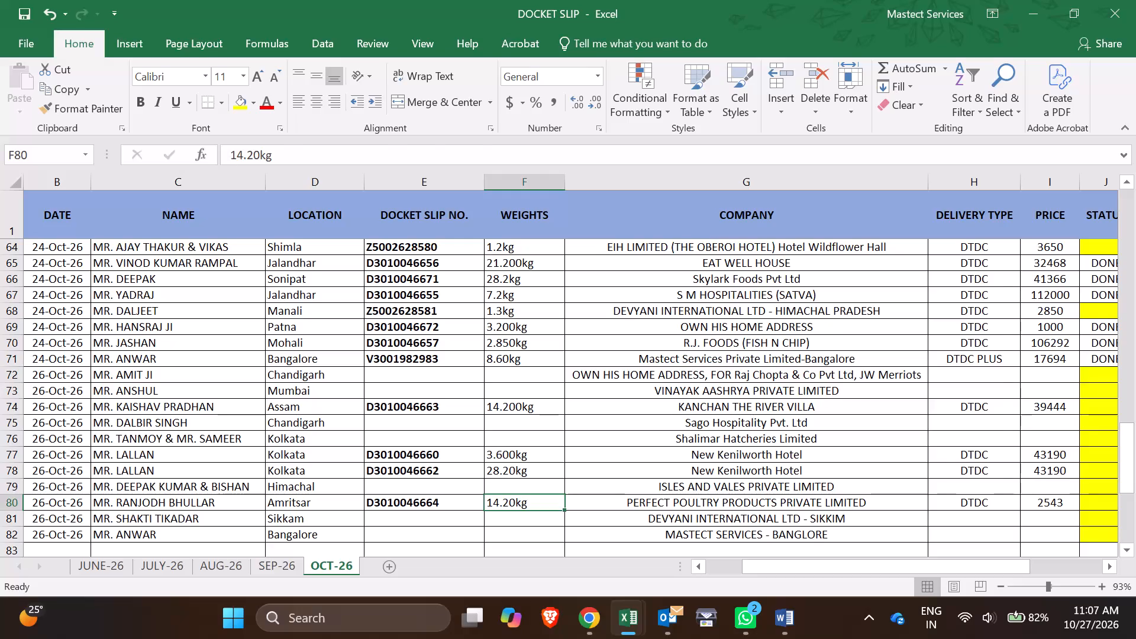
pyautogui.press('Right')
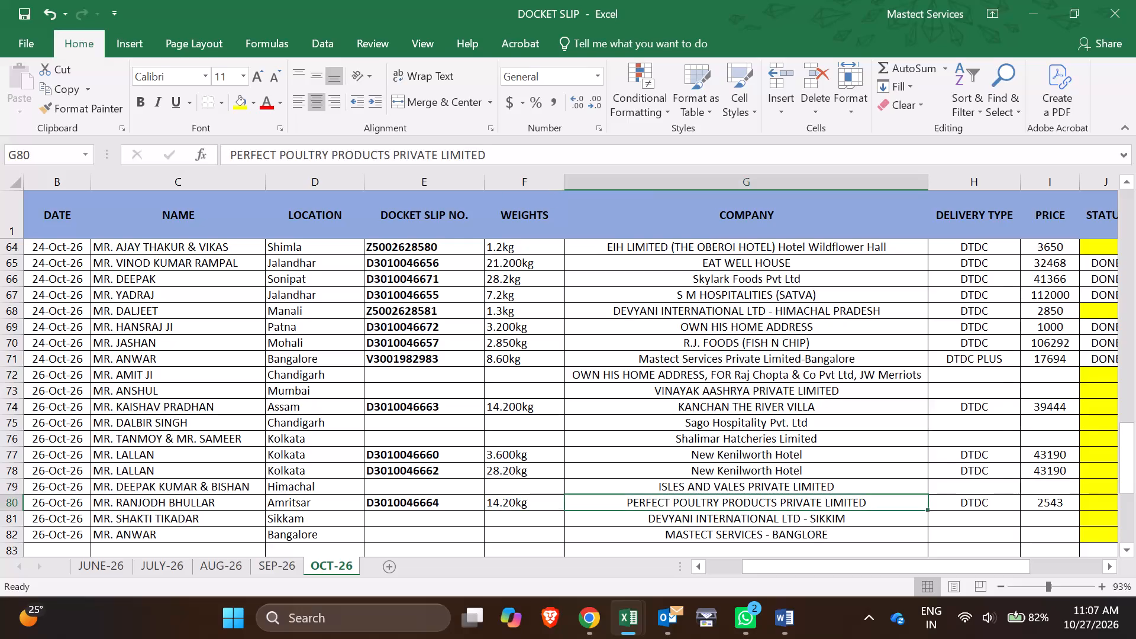
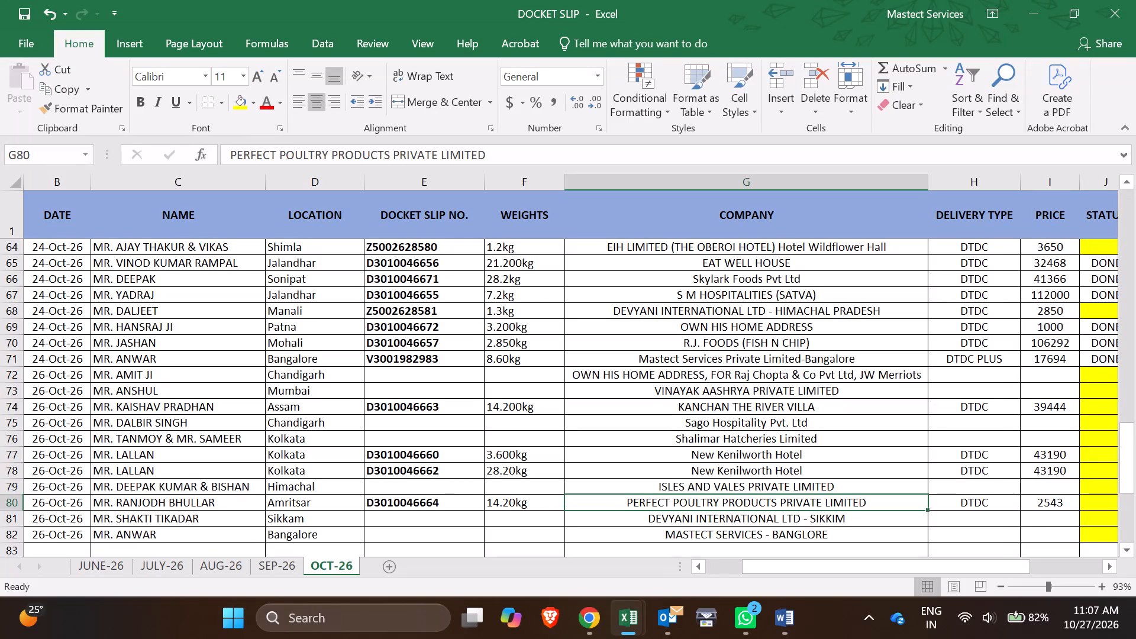
# Select the name cell of the 26-Oct-26 Mumbai entry for VINAYAK AASHRYA PRIVATE LIMITED.
pyautogui.click(178, 389)
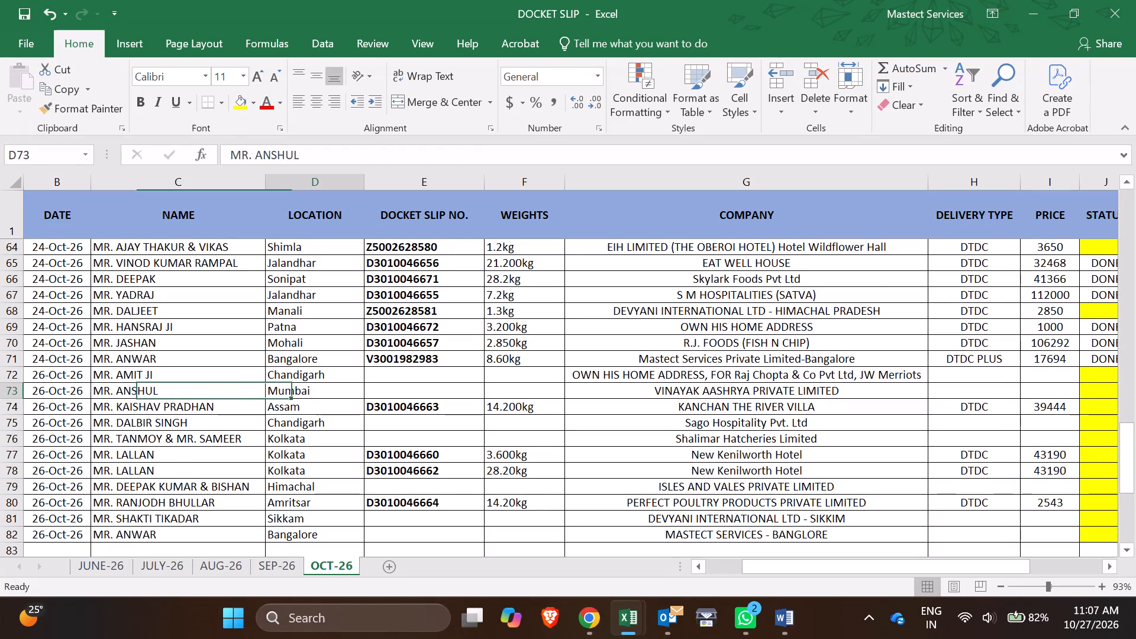
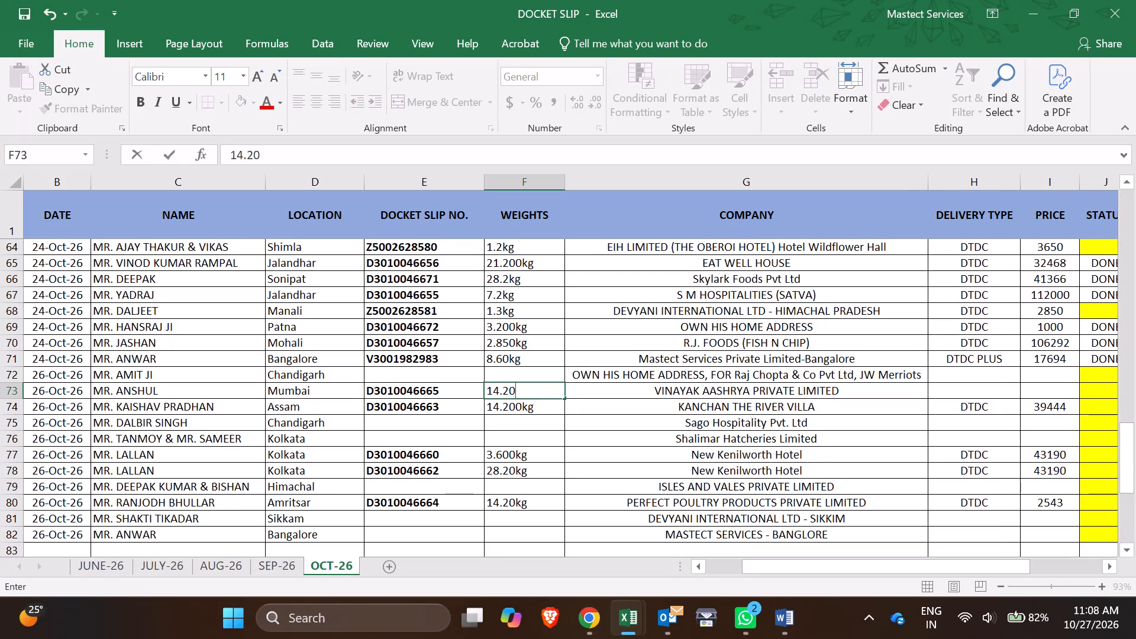
# Complete the weight of the 26-Oct-26 Mumbai entry for VINAYAK AASHRYA PRIVATE LIMITED as 14.20kg and move on to its company cell.
pyautogui.write('kg')
pyautogui.press('Return')
pyautogui.press('Up')
pyautogui.press('Right')
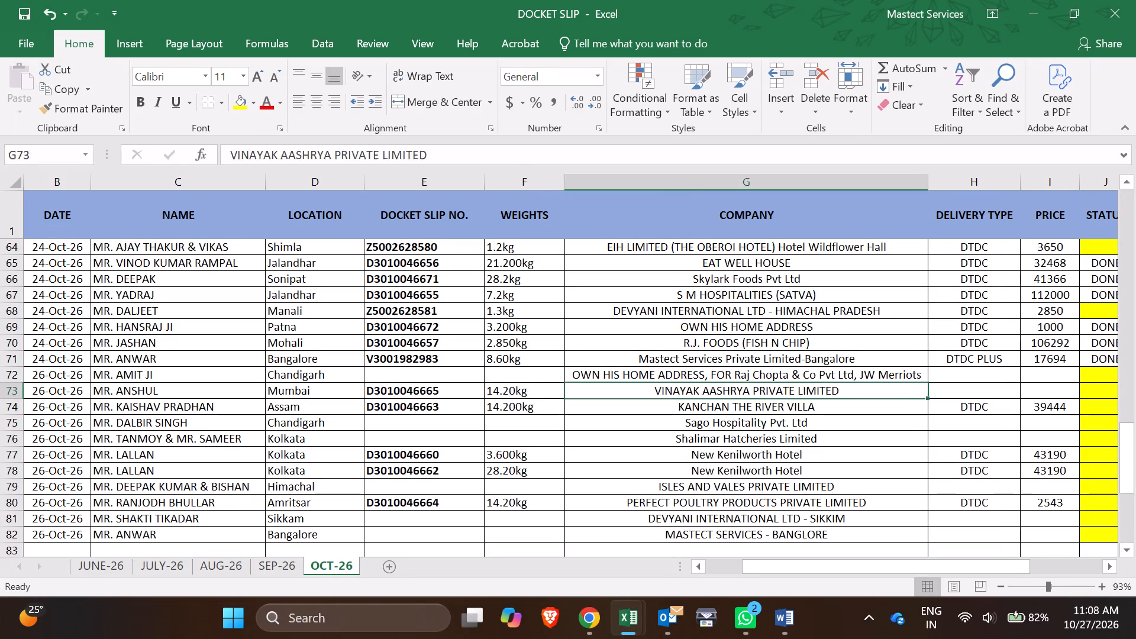
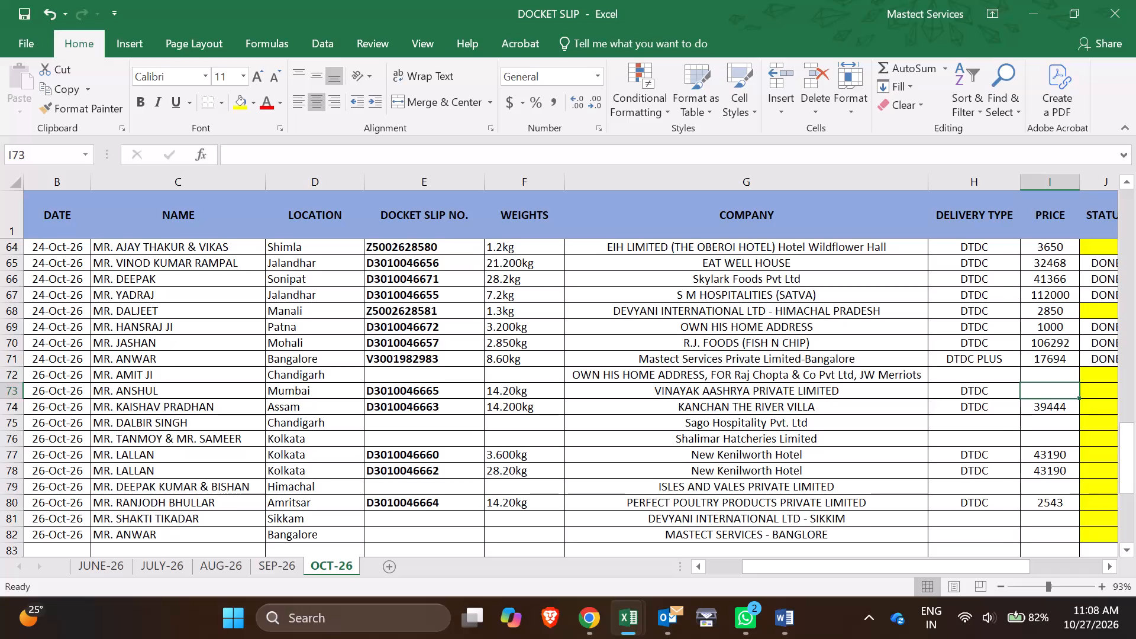
# Enter the price 22000 for the 26-Oct-26 Mumbai entry for VINAYAK AASHRYA PRIVATE LIMITED and save the workbook.
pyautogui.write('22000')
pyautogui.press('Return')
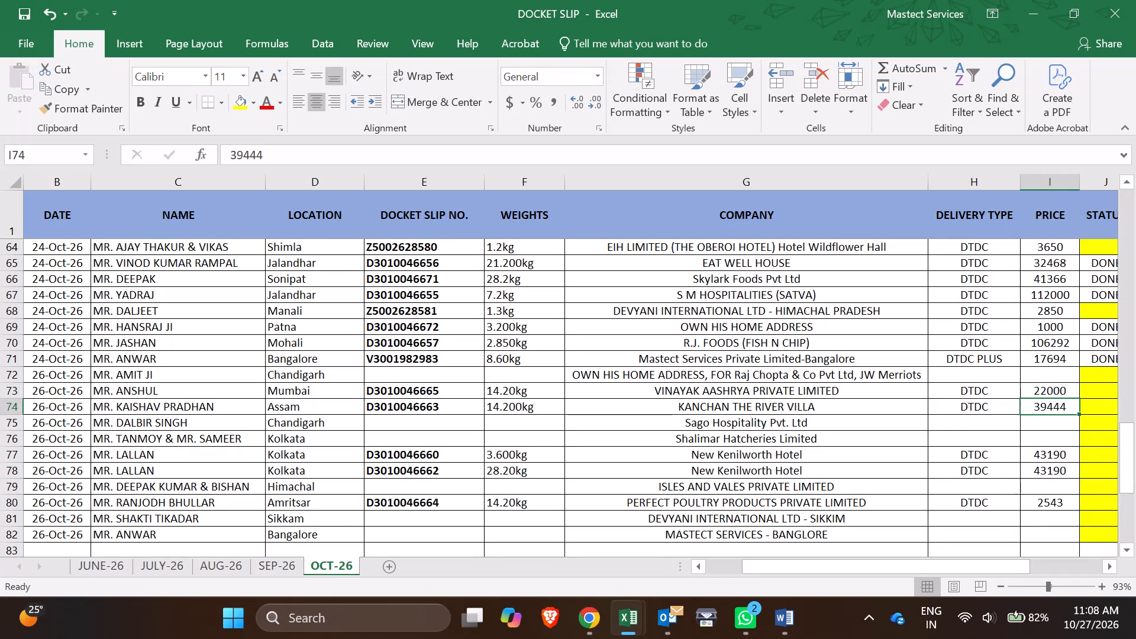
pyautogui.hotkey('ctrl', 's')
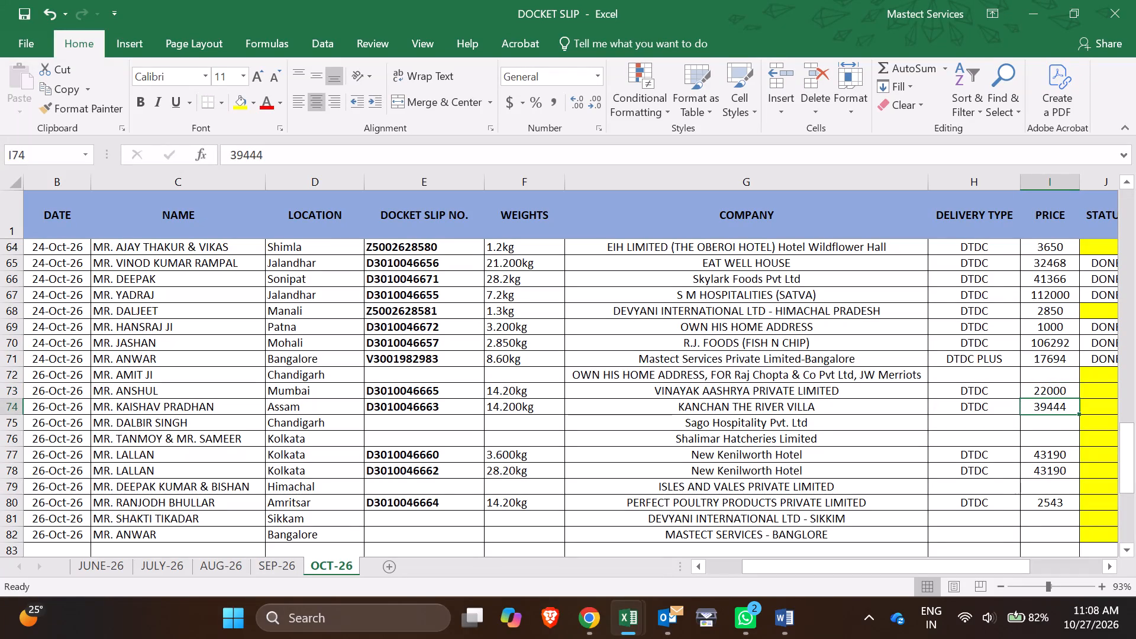
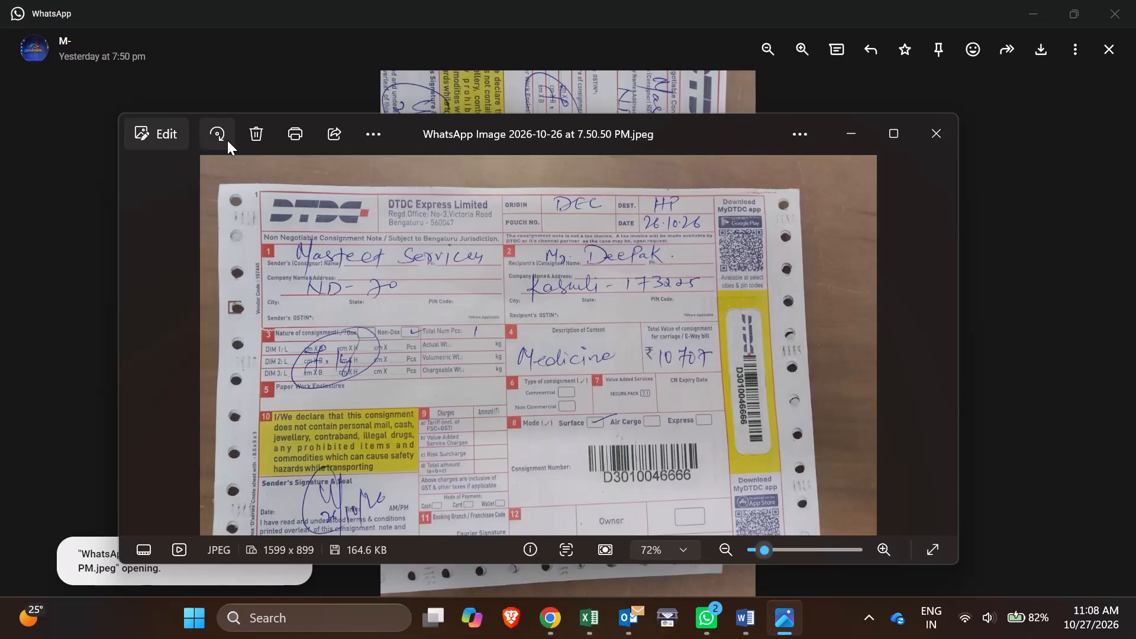
# Maximize the photo of the 26.10.26 DTDC docket slip for the Medicine consignment to examine its handwritten details.
pyautogui.click(902, 129)
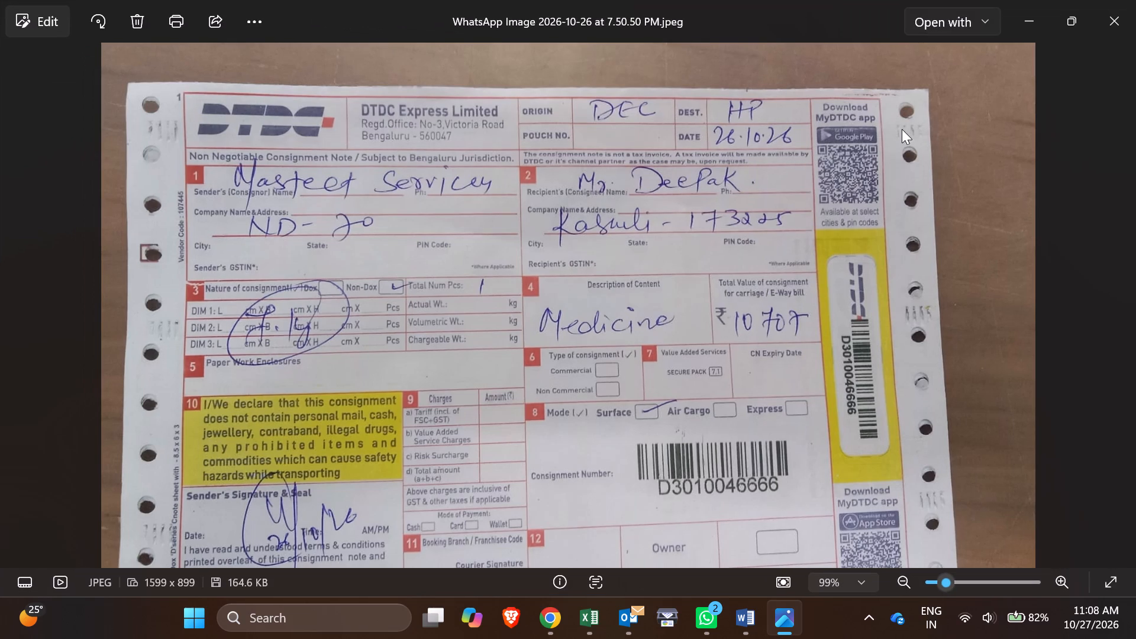
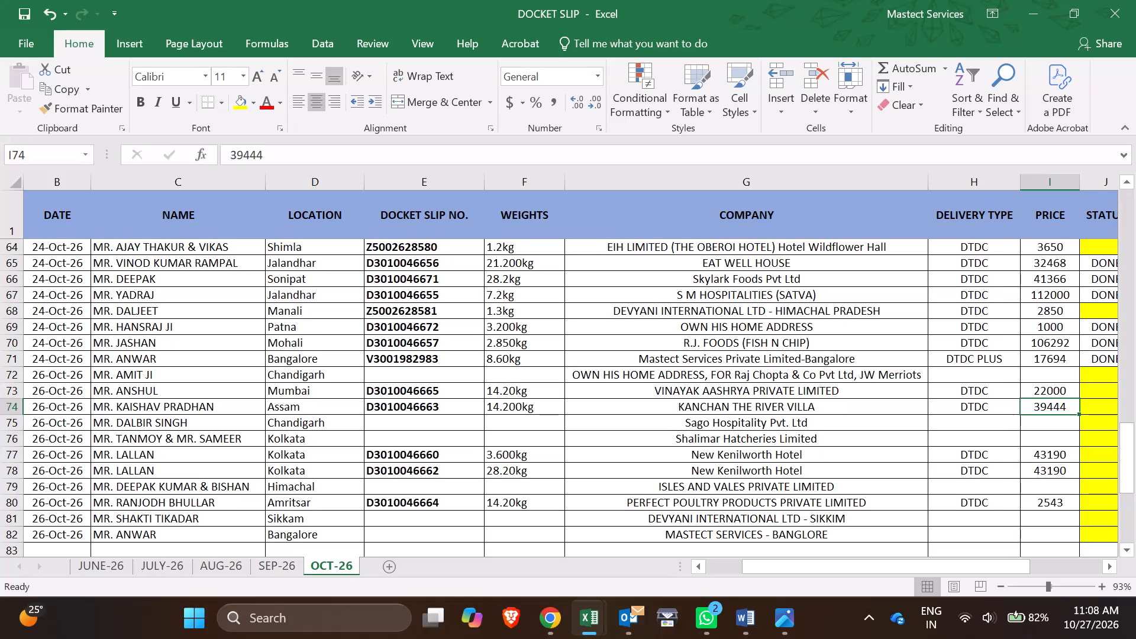
# Enter the docket slip number from the DTDC slip photo, starting with D30100, for the ISLES AND VALES PRIVATE LIMITED entry for Himachal.
pyautogui.click(392, 373)
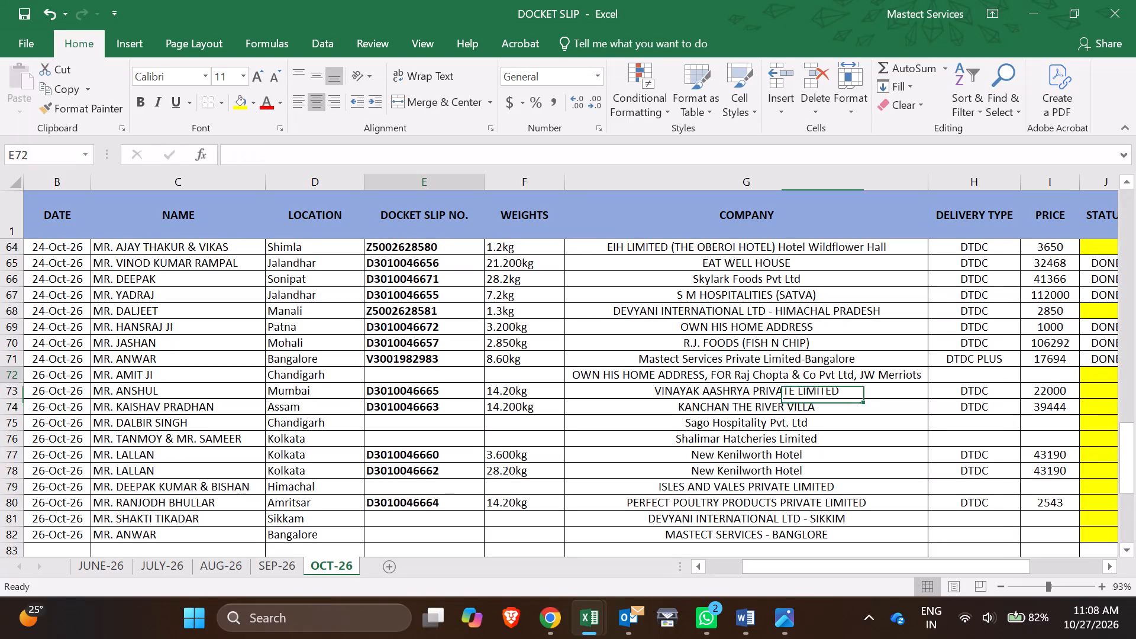
pyautogui.press('Down')
pyautogui.press('Down')
pyautogui.press('Down')
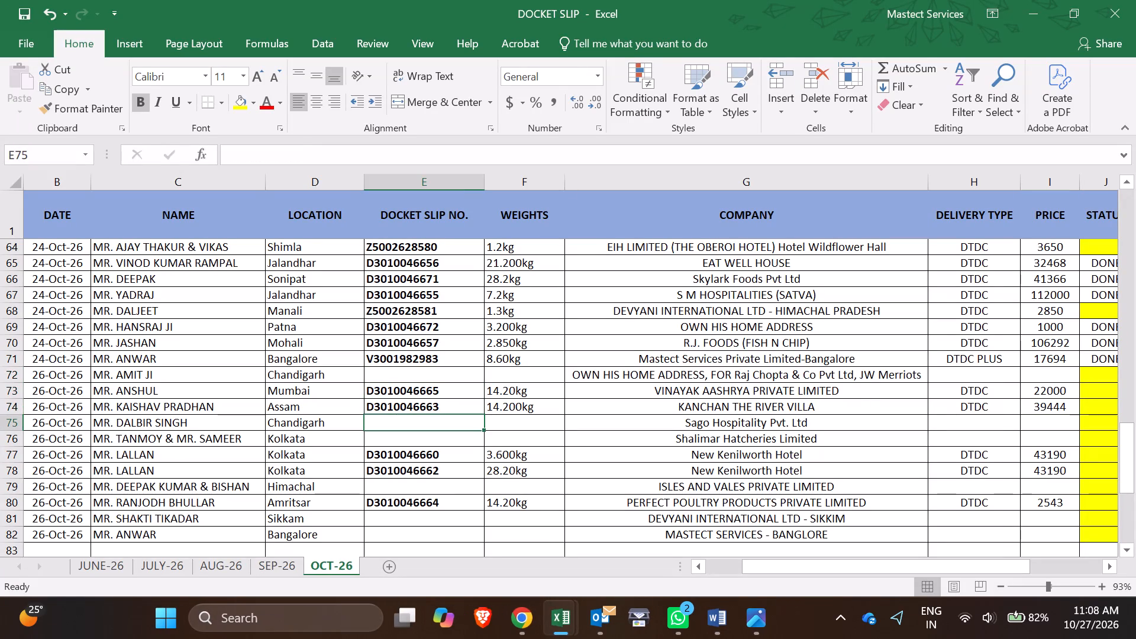
pyautogui.press('Down')
pyautogui.press('Down')
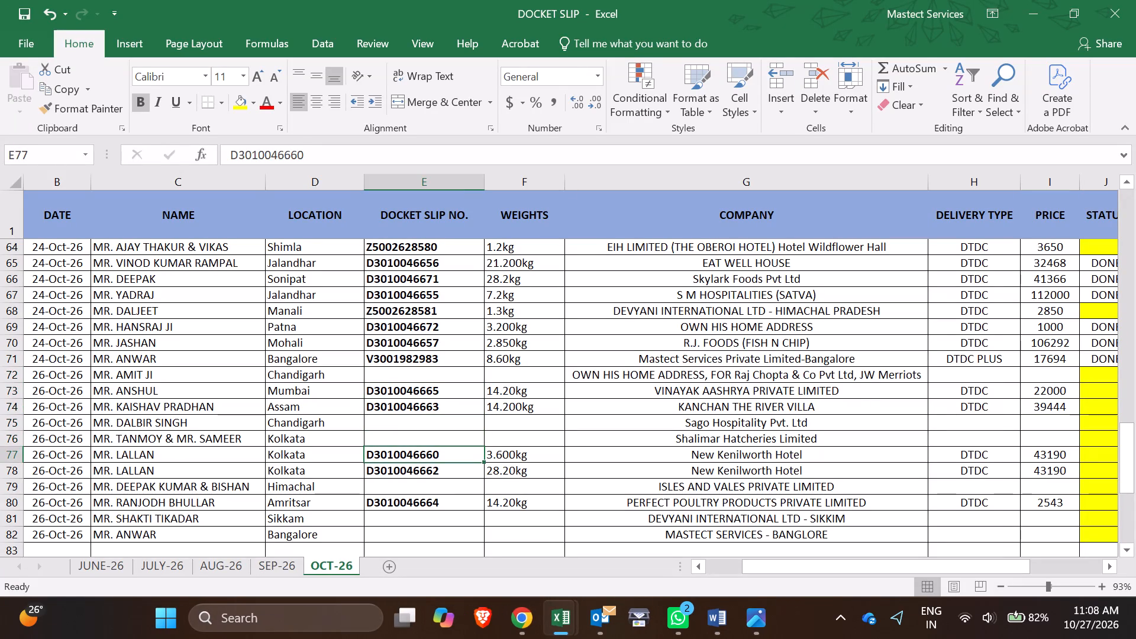
pyautogui.press('Down')
pyautogui.press('Down')
pyautogui.press('Left')
pyautogui.press('Left')
pyautogui.press('Right')
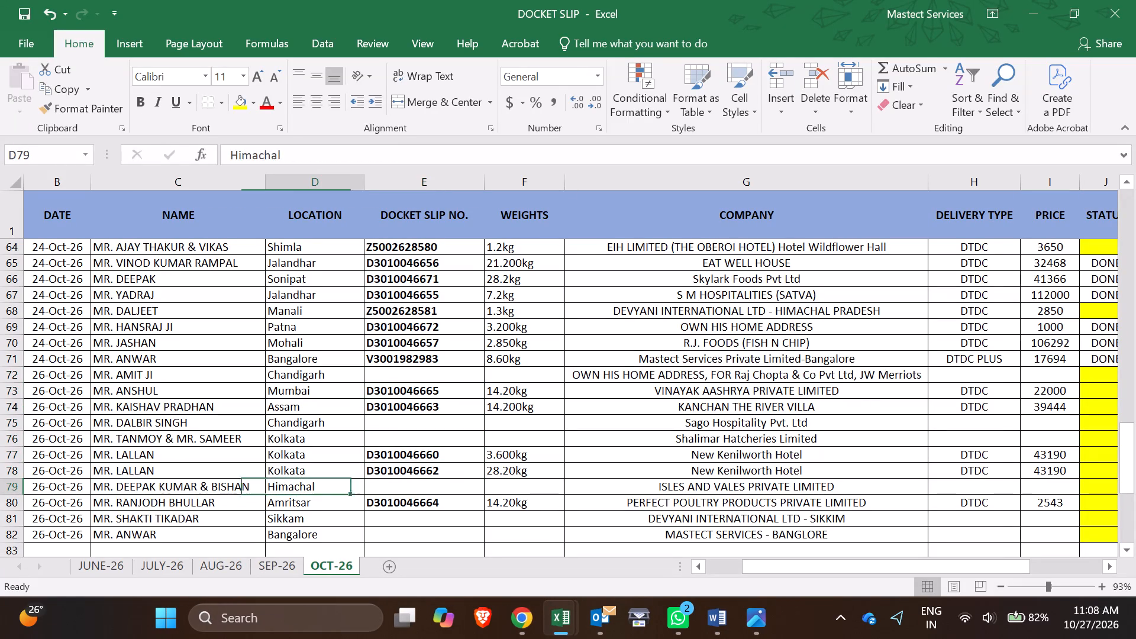
pyautogui.press('Right')
pyautogui.hotkey('alt', 'Tab')
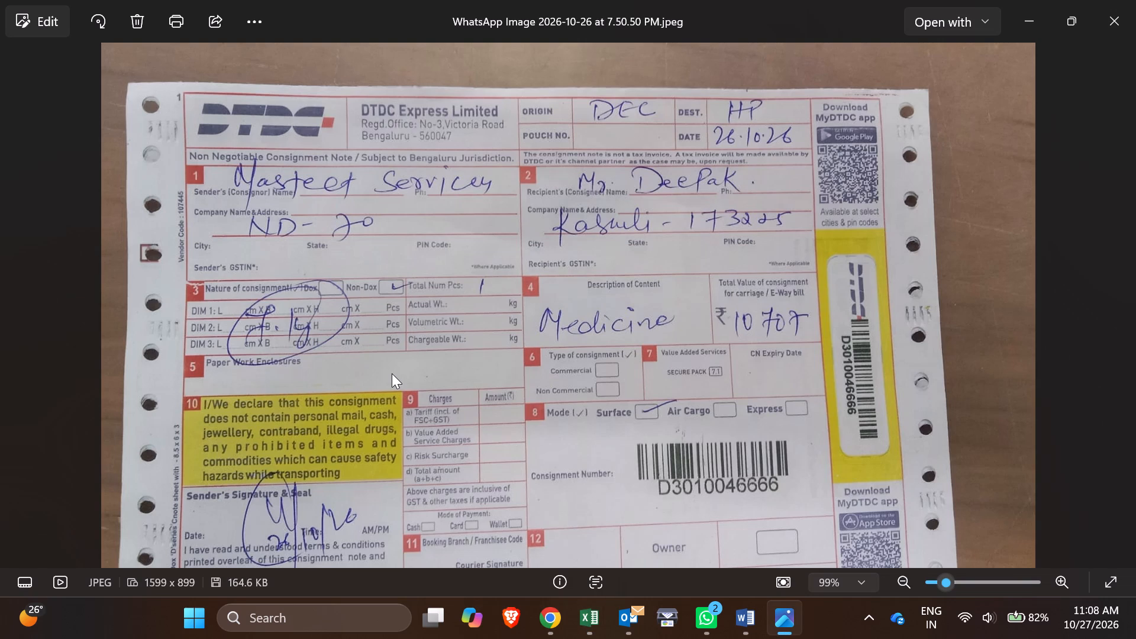
pyautogui.hotkey('alt', 'Tab')
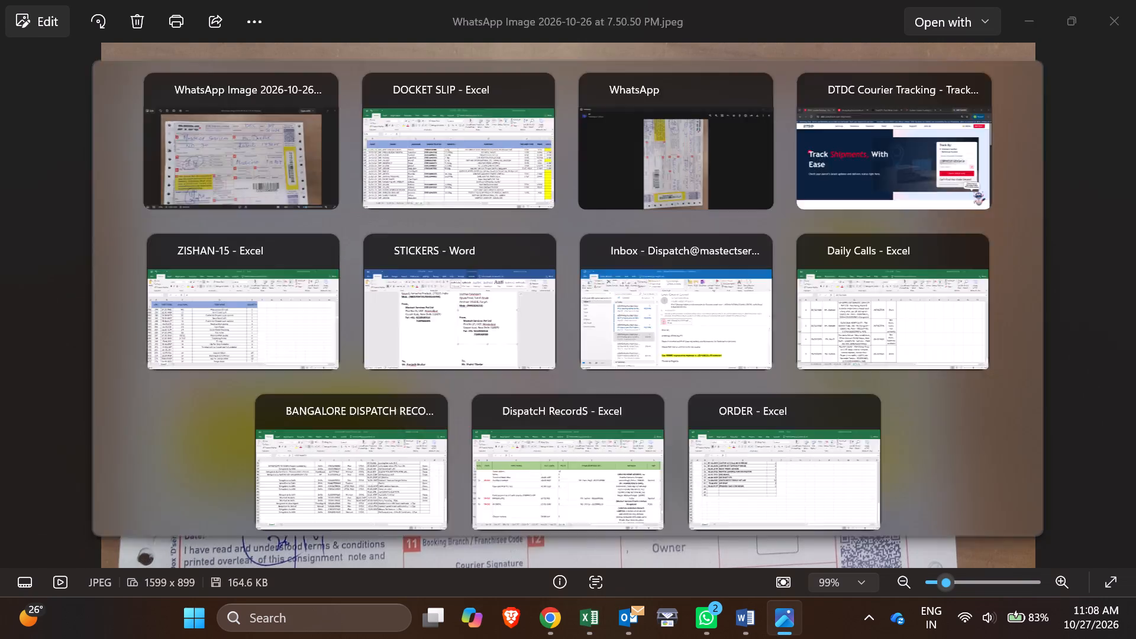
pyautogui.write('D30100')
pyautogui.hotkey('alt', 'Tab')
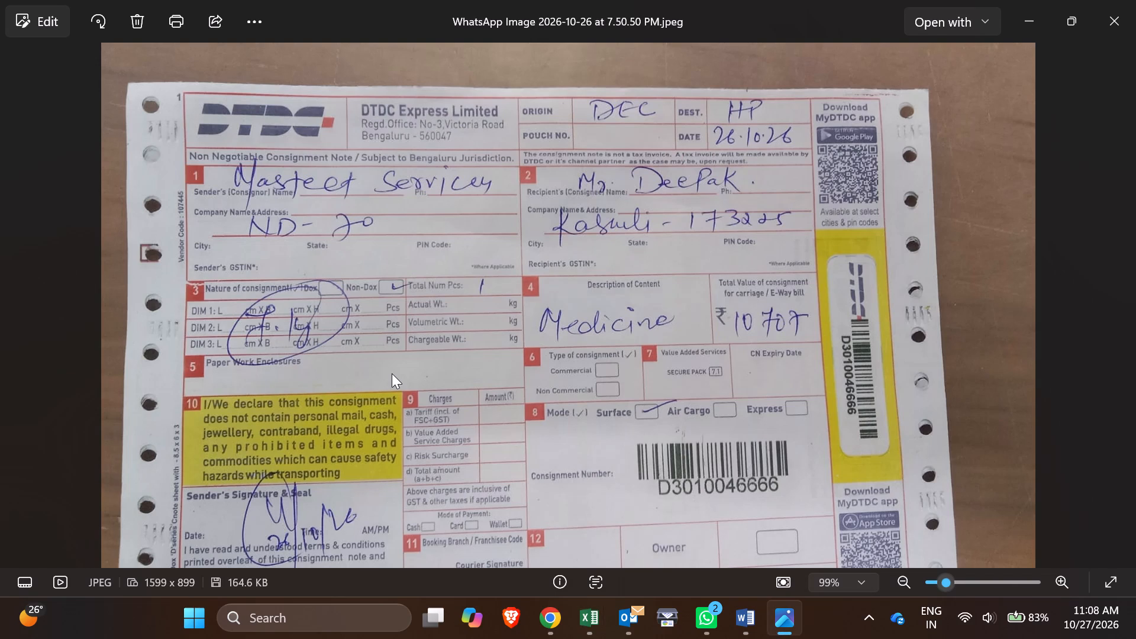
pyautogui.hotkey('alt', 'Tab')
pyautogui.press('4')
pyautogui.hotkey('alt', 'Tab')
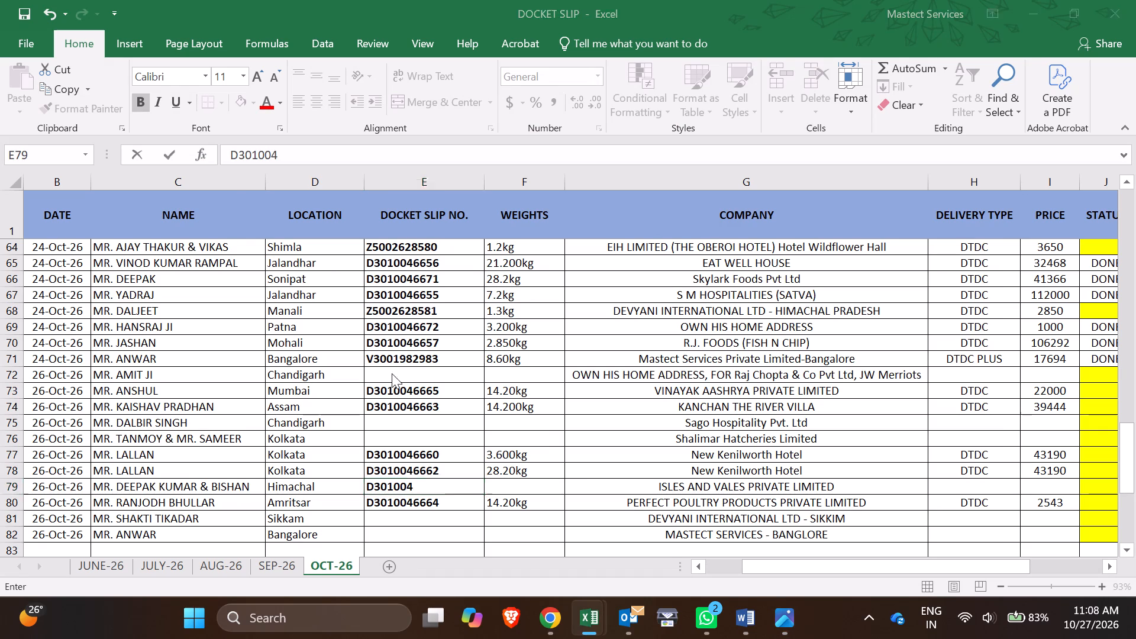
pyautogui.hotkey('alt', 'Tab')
pyautogui.write('6666')
pyautogui.press('Return')
pyautogui.press('Up')
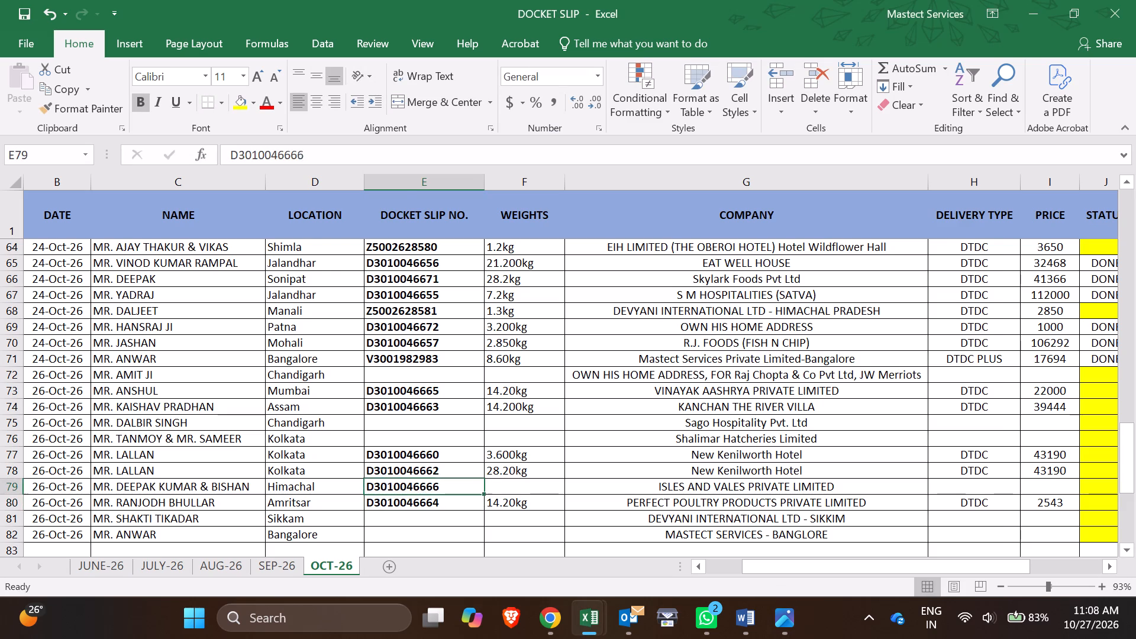
# Enter 7kg as the weight of the Himachal entry for ISLES AND VALES PRIVATE LIMITED and move on to its delivery type cell.
pyautogui.press('Right')
pyautogui.hotkey('alt', 'Tab')
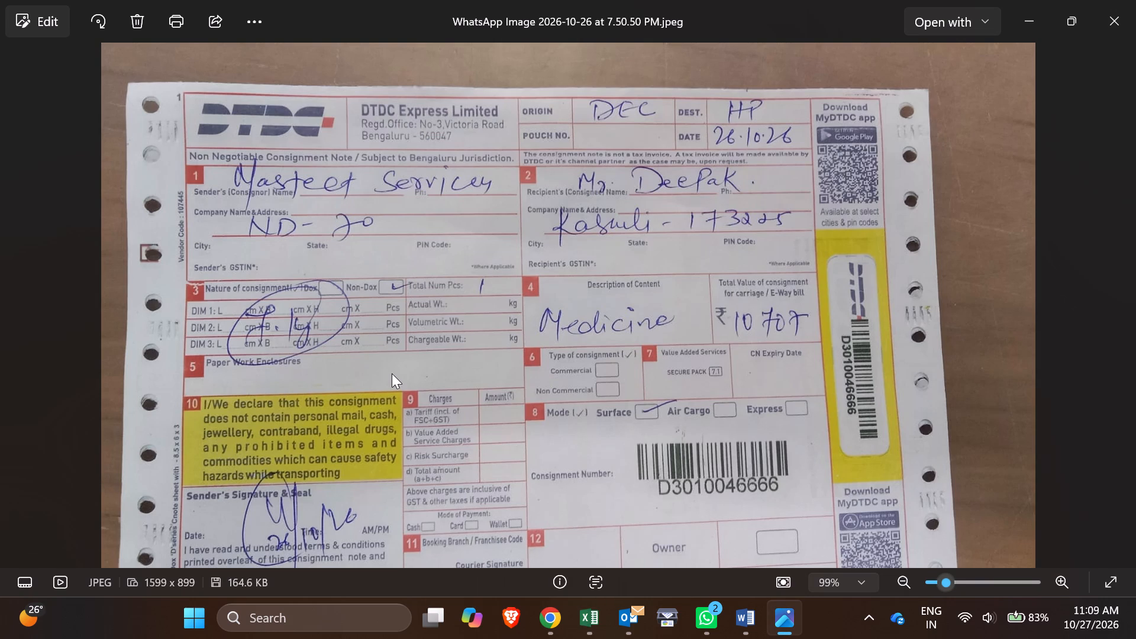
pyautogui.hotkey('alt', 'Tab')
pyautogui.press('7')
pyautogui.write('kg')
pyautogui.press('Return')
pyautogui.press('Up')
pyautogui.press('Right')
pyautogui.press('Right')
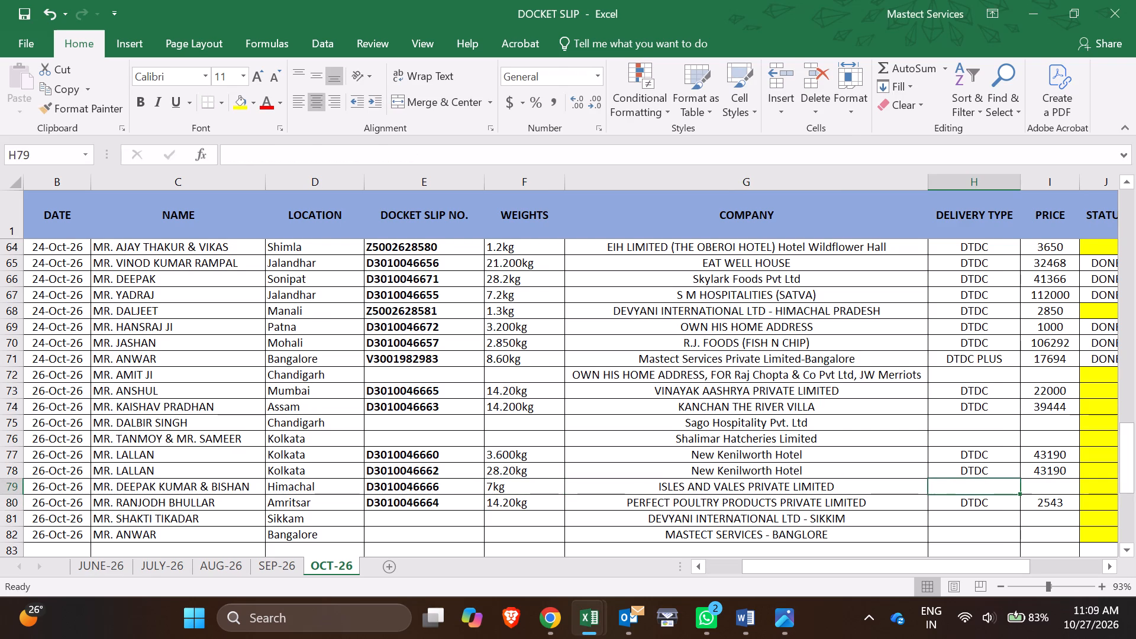
# Complete the Himachal entry for ISLES AND VALES PRIVATE LIMITED with delivery type DTDC and price 10707 from the slip photo, closing the photo when done.
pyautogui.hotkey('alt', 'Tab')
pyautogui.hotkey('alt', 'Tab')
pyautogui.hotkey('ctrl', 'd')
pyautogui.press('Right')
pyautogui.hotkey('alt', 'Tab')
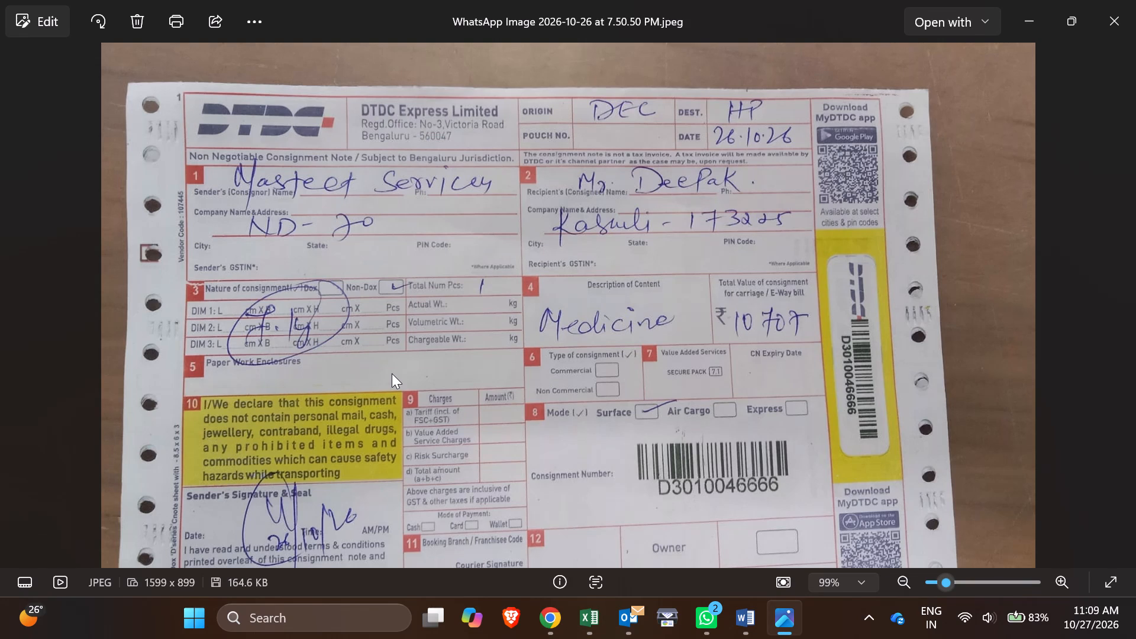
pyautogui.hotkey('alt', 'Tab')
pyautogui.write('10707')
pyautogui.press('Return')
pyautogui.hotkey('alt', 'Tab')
pyautogui.click(1135, 0)
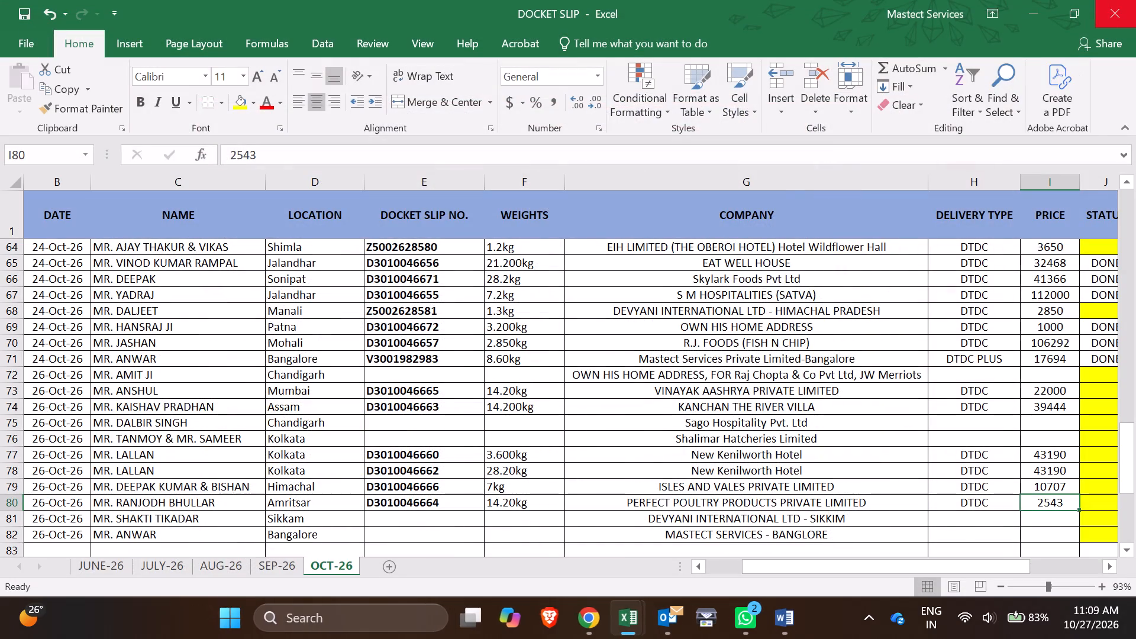
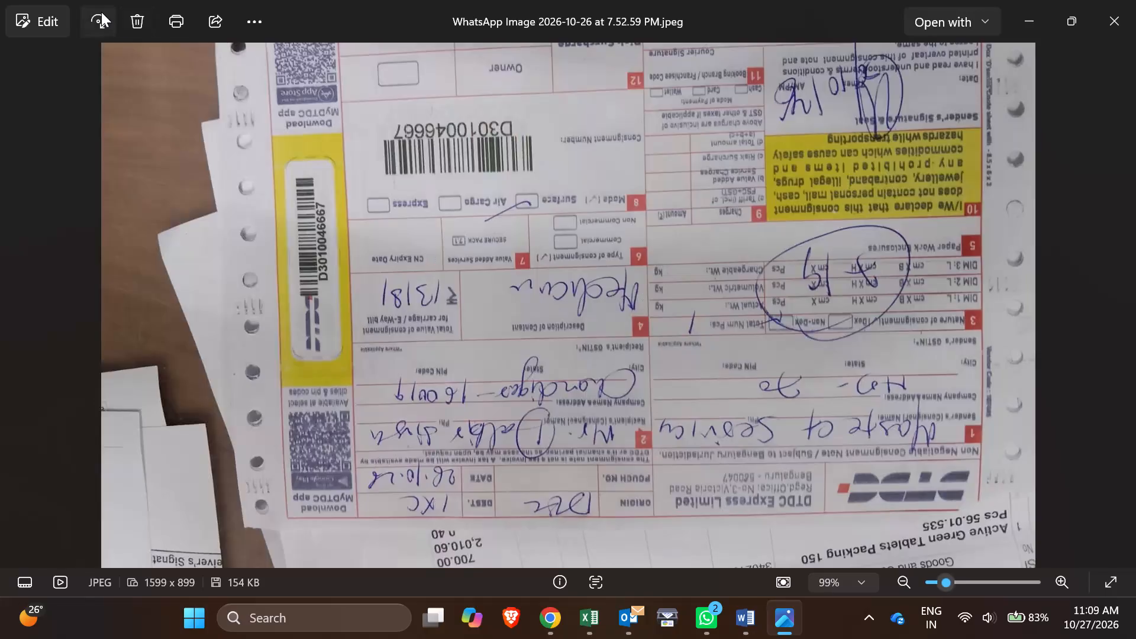
# Rotate the Chandigarh slip photo upright and, in Excel, select the docket slip number cell of the 26-Oct-26 entry for Sago Hospitality Pvt. Ltd.
pyautogui.click(101, 12)
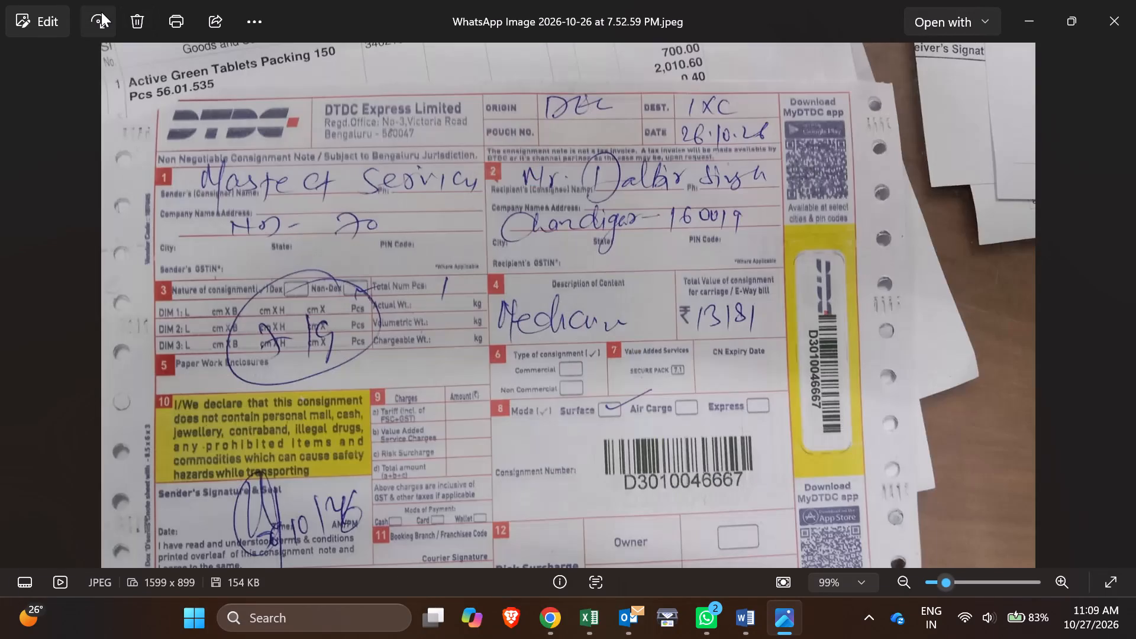
pyautogui.hotkey('alt', 'Tab')
pyautogui.hotkey('alt', 'Right')
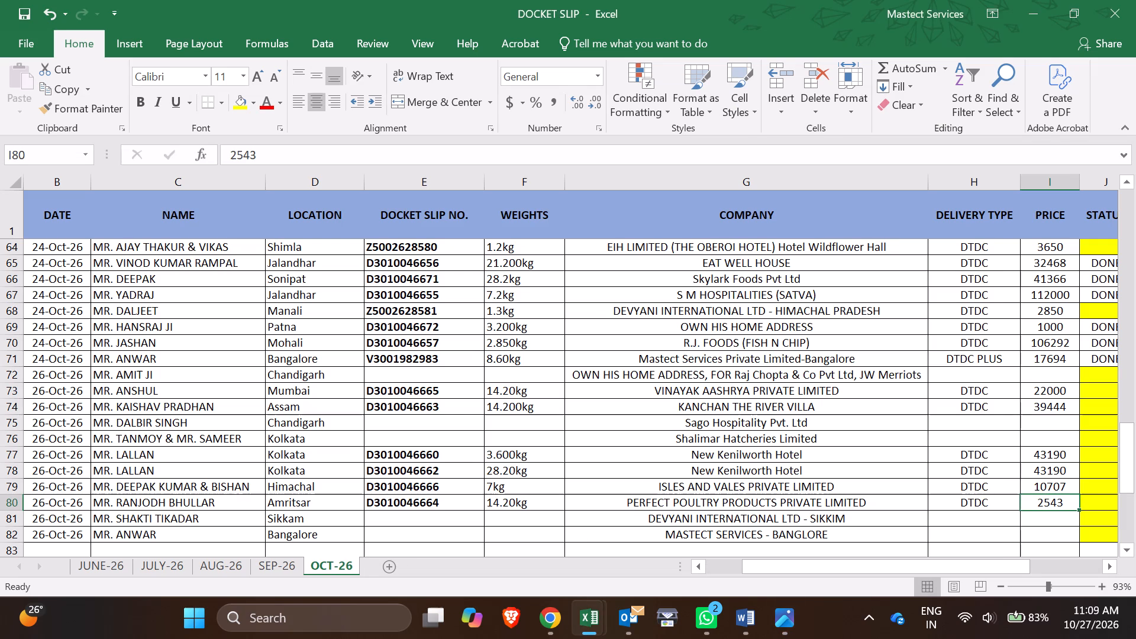
pyautogui.click(165, 421)
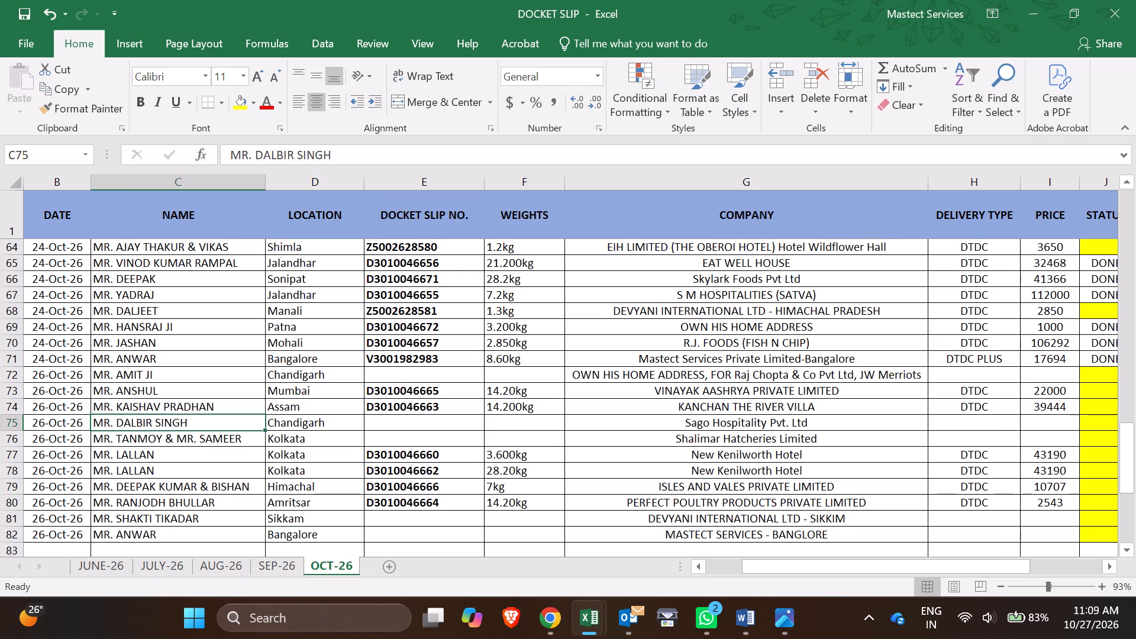
pyautogui.press('Right')
pyautogui.press('Right')
pyautogui.hotkey('alt', 'Tab')
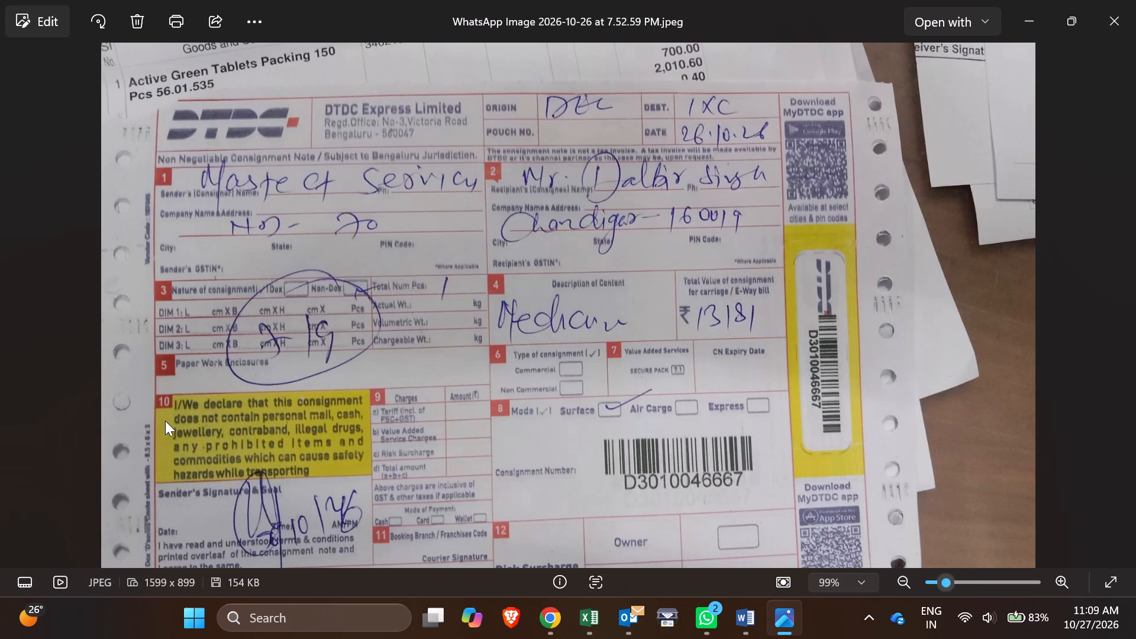
pyautogui.hotkey('alt', 'Tab')
pyautogui.press('d')
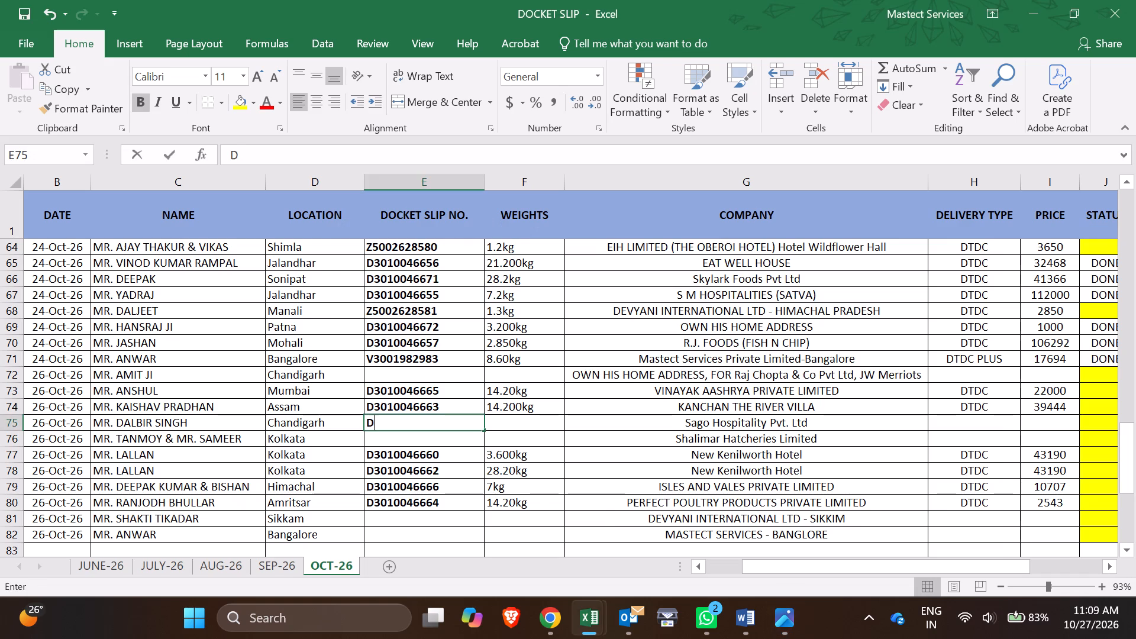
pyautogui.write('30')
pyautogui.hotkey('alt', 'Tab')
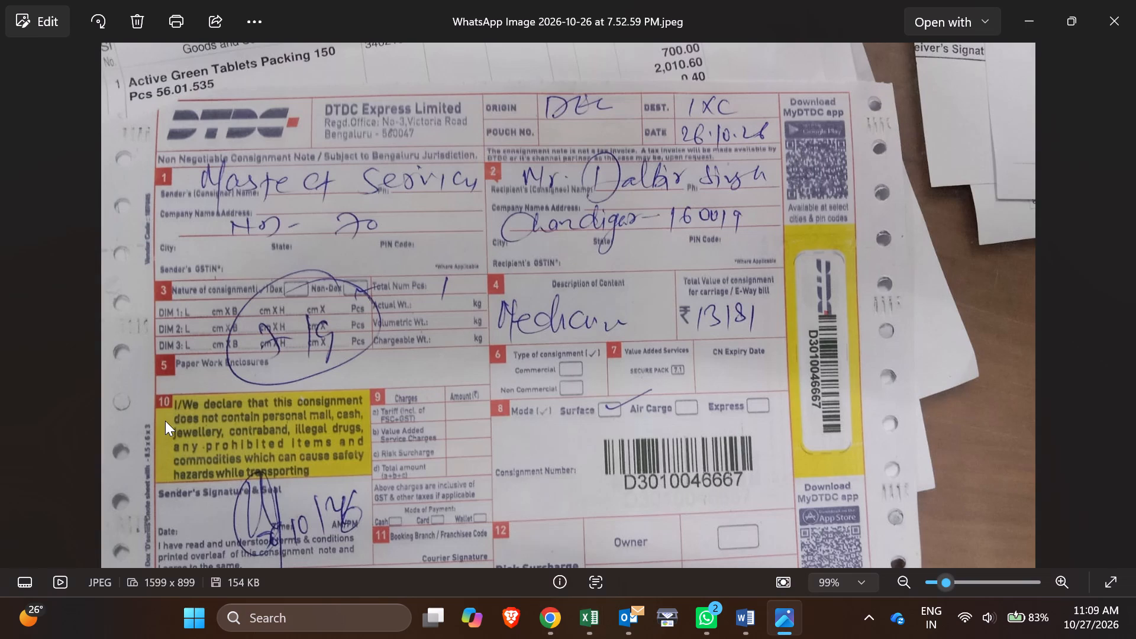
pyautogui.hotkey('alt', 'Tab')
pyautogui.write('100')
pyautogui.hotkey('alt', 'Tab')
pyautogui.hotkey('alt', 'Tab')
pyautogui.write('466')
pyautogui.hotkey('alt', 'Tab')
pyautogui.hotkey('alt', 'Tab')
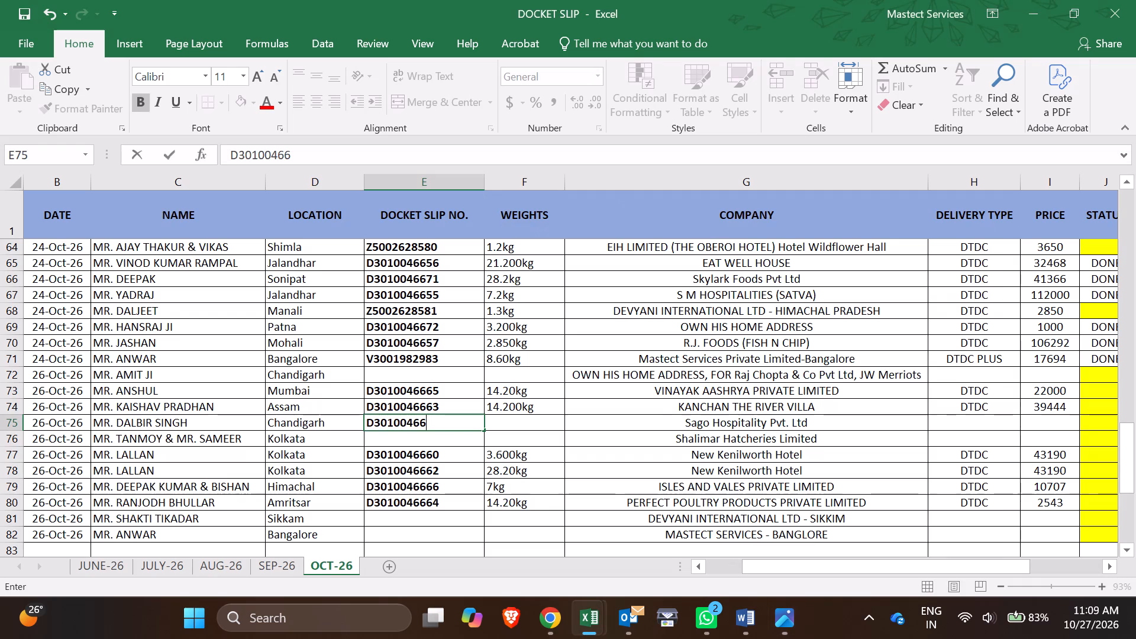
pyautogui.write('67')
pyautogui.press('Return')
# Enter 7kg as the weight of the Chandigarh entry for Sago Hospitality Pvt. Ltd, as written on the slip photo.
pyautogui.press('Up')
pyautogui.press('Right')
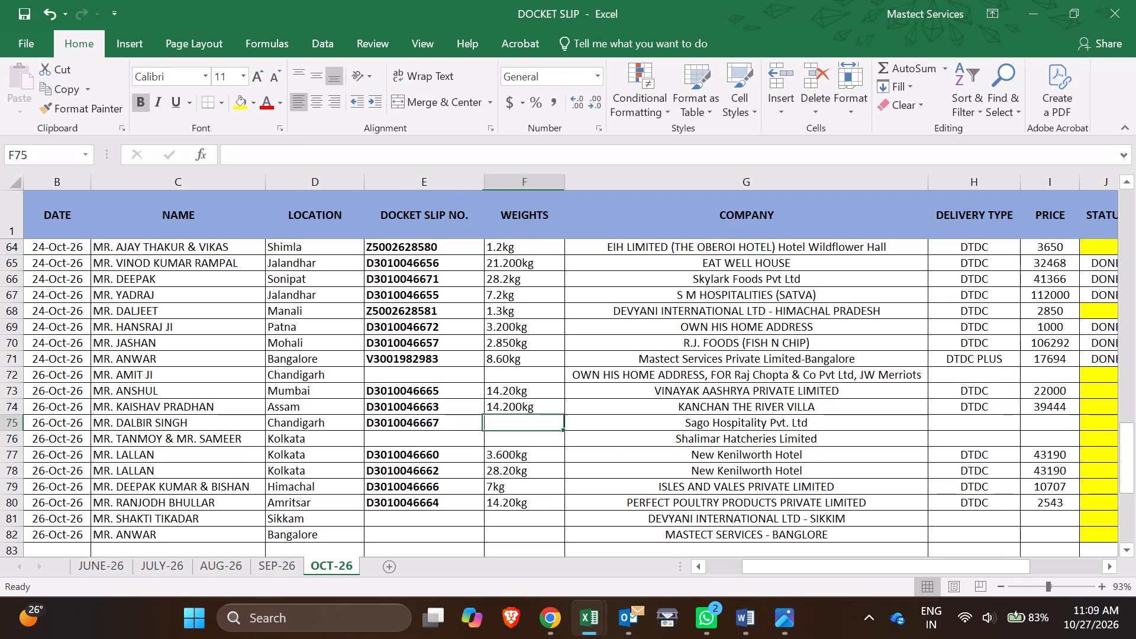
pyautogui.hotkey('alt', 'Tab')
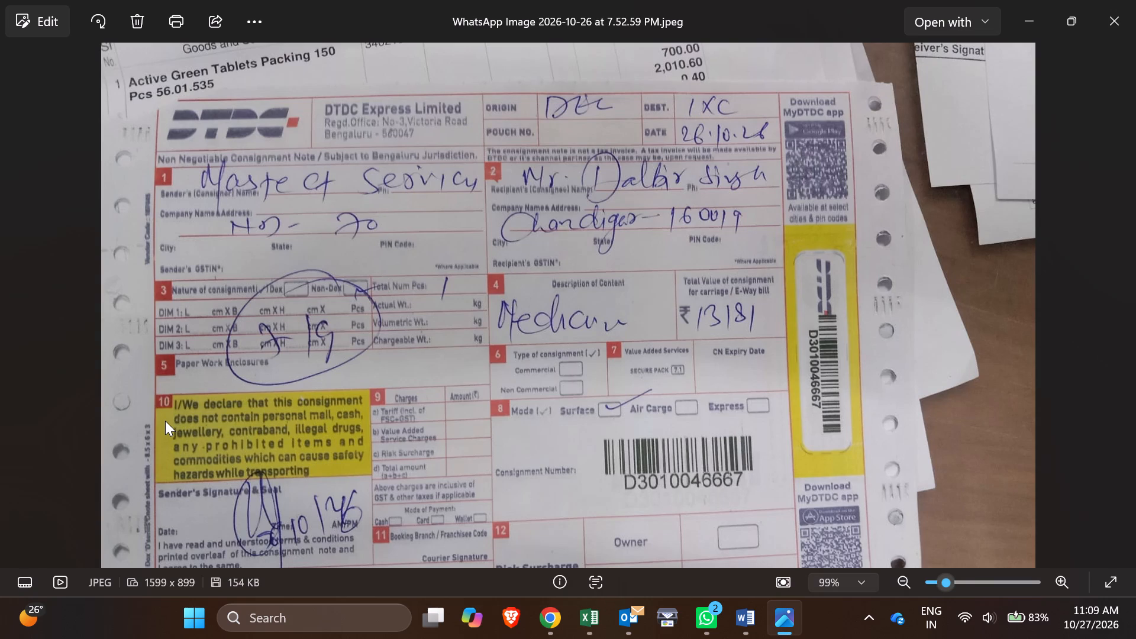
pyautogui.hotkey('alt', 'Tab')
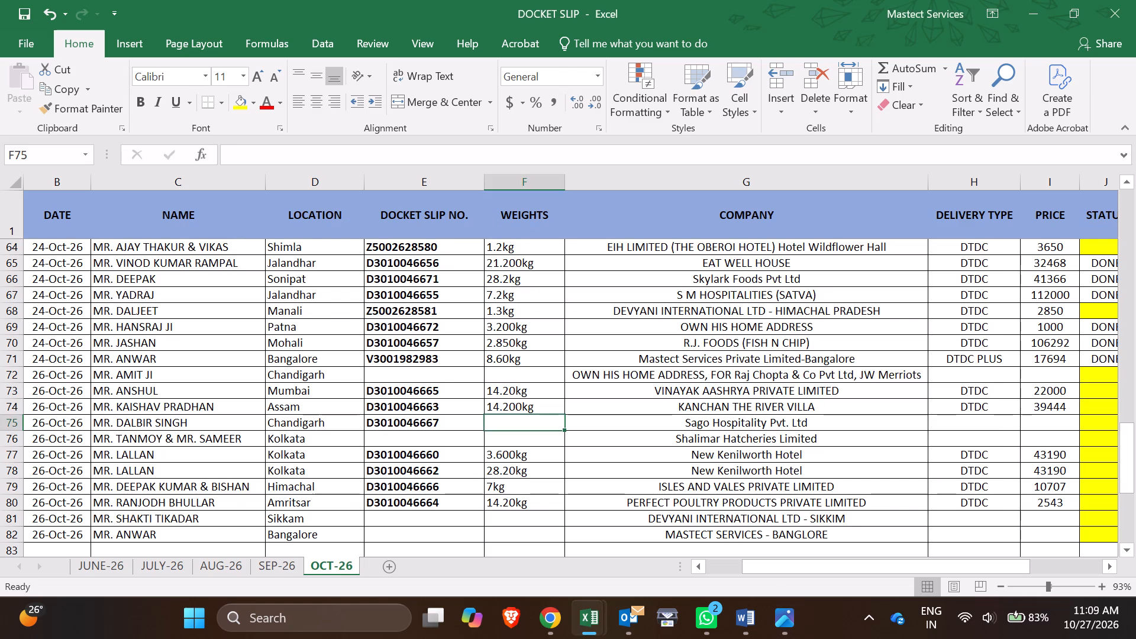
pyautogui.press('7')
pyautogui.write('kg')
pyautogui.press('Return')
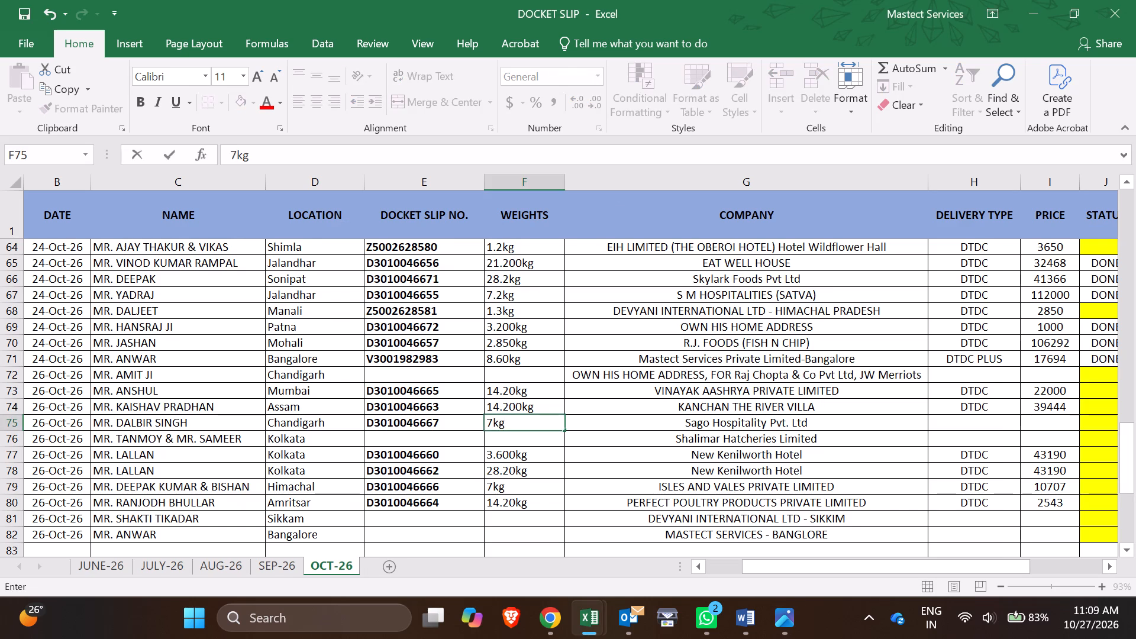
# Fill the delivery type of the Sago Hospitality Pvt. Ltd entry with DTDC, copied from the row above.
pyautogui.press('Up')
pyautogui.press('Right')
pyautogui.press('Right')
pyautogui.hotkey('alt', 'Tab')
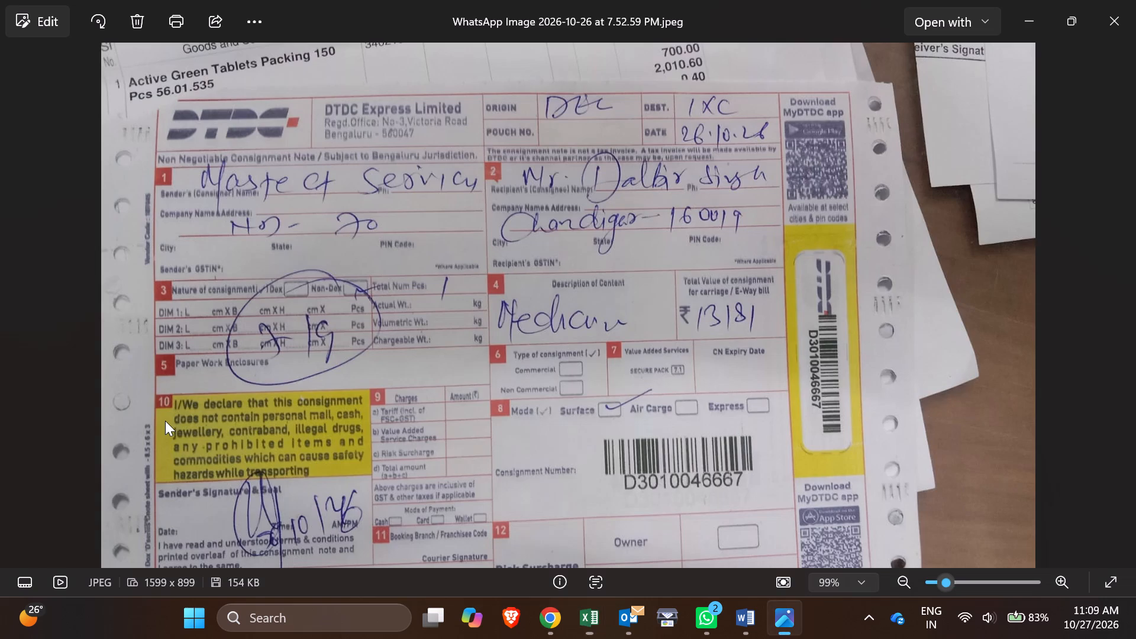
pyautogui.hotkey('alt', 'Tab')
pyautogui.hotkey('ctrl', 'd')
# Enter 13181 as the price of the Sago Hospitality Pvt. Ltd entry, following the consignment value on the slip photo.
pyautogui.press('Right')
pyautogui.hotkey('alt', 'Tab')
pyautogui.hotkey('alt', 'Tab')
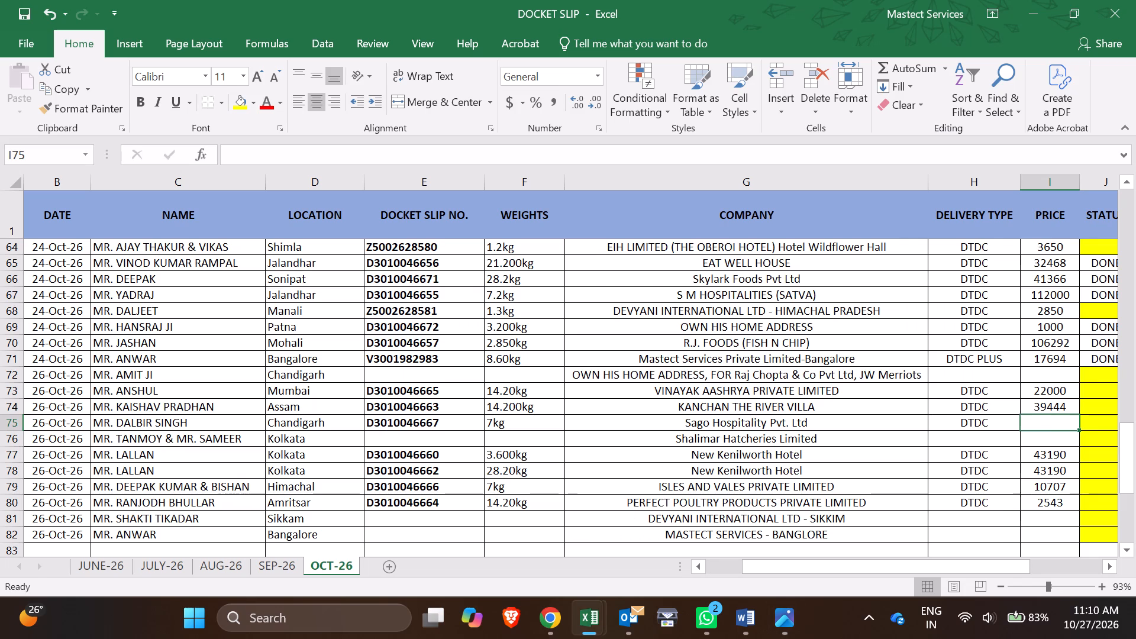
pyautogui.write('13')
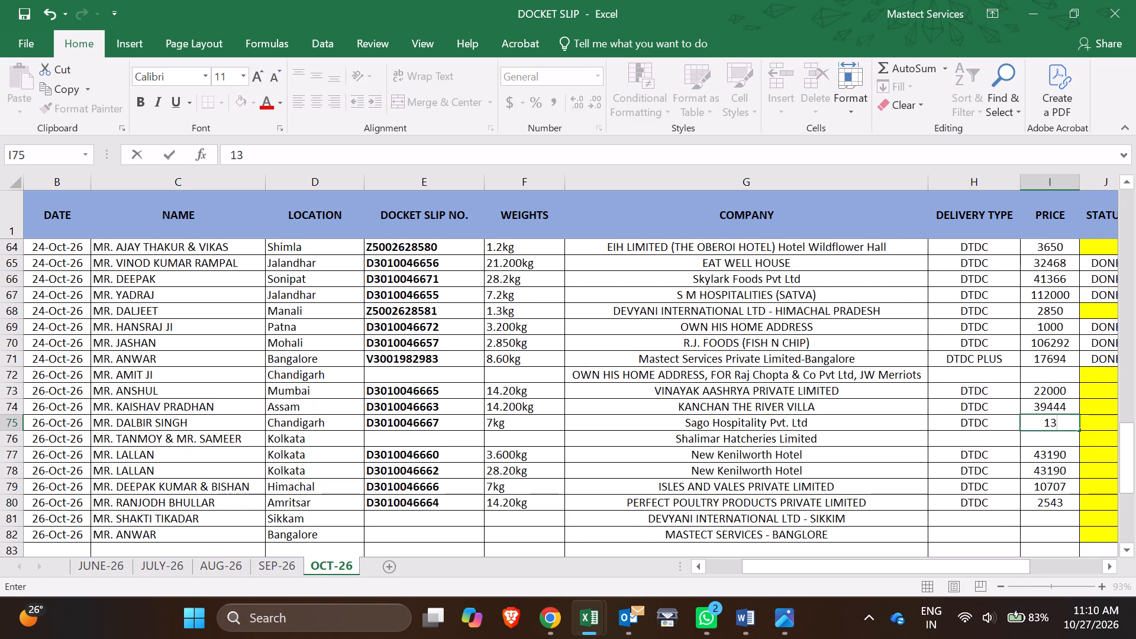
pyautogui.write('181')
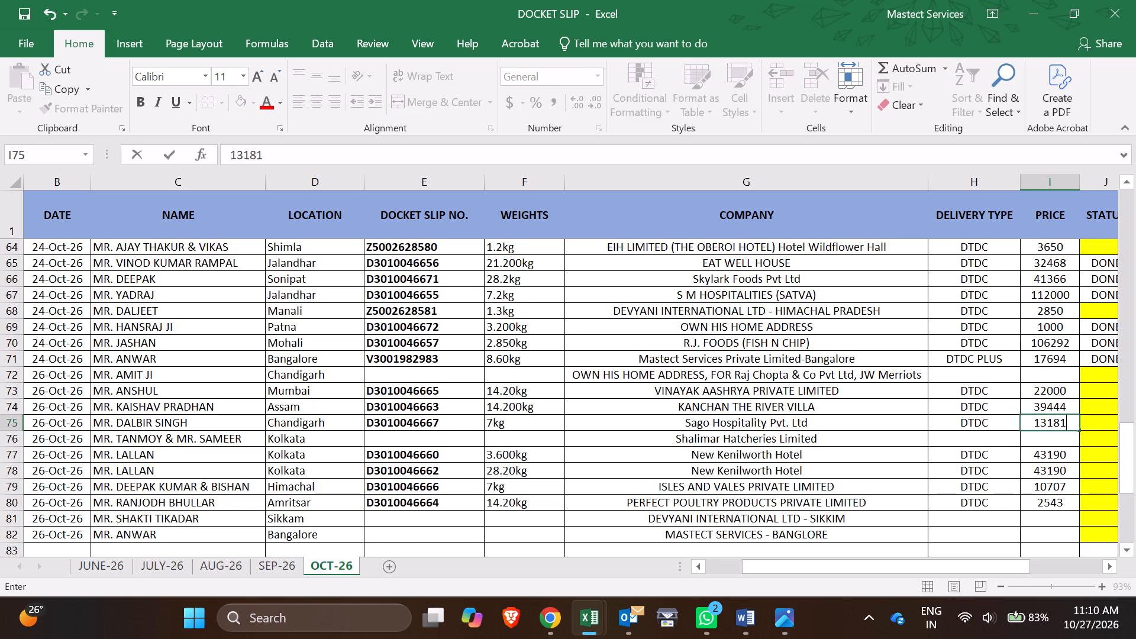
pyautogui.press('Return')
# Return to the docket slip number cell of the Sago Hospitality Pvt. Ltd entry and save the DOCKET SLIP workbook.
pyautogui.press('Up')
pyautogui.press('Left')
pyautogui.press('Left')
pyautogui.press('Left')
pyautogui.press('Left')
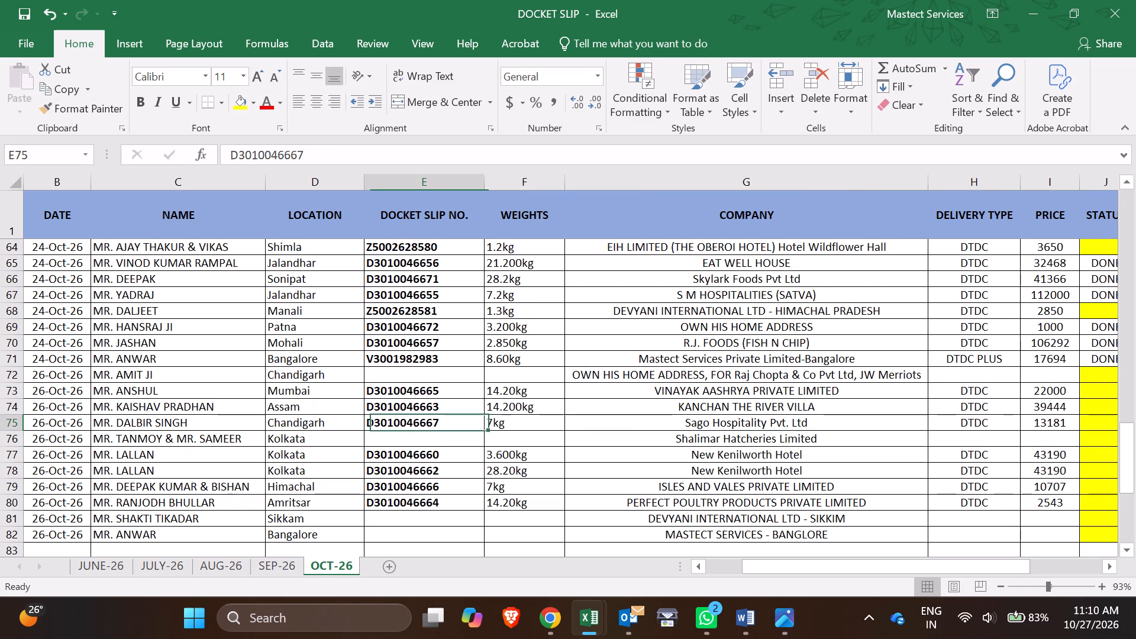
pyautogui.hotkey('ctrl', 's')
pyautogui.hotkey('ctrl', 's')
# Switch to the Photos app and close the photo of the Chandigarh DTDC slip.
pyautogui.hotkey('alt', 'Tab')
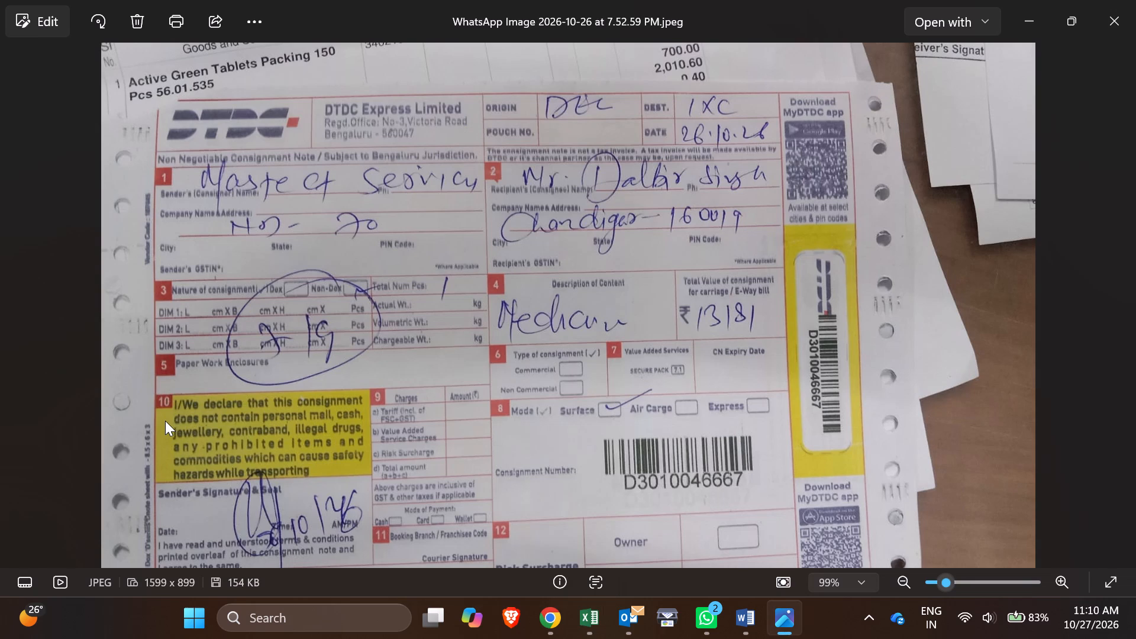
pyautogui.click(1135, 0)
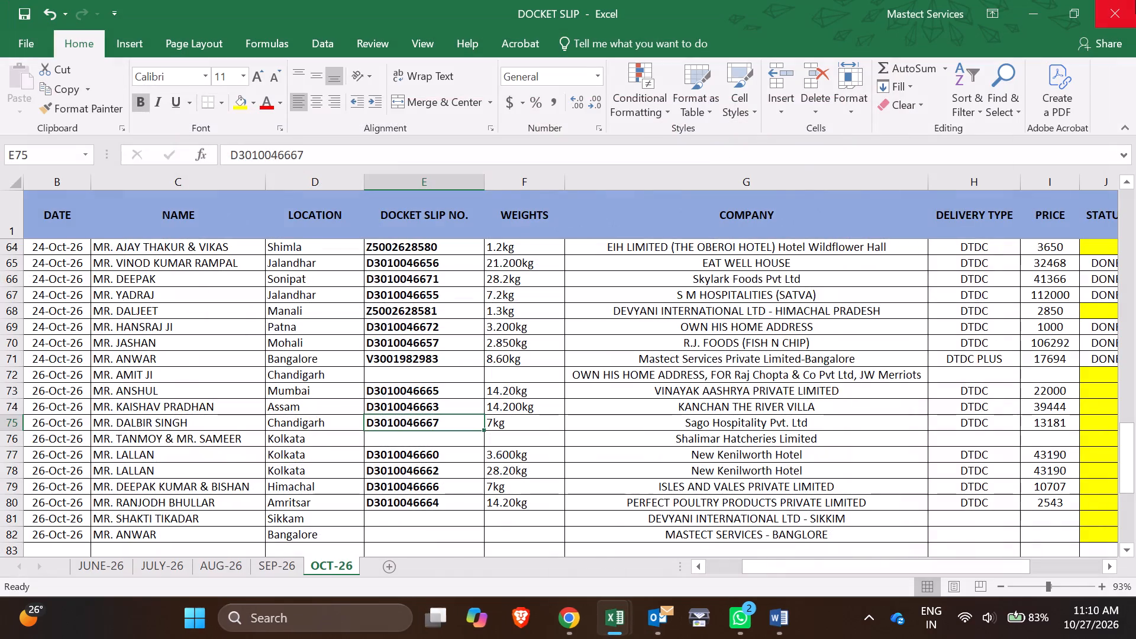
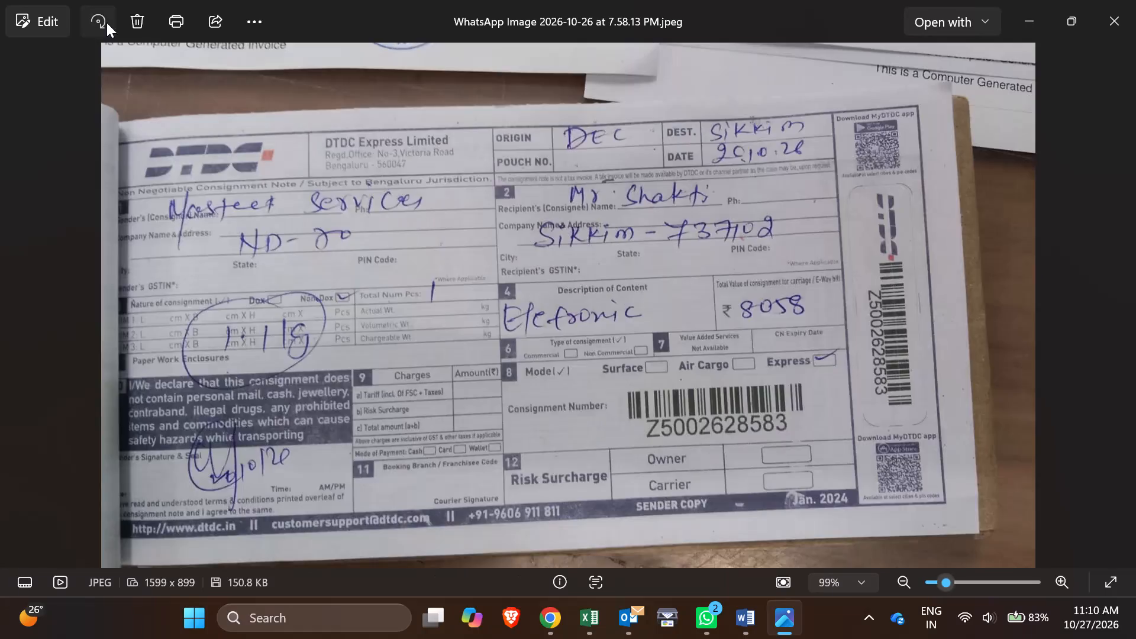
# Rotate the photo of the Sikkim DTDC slip until it reads upright.
pyautogui.tripleClick(106, 22)
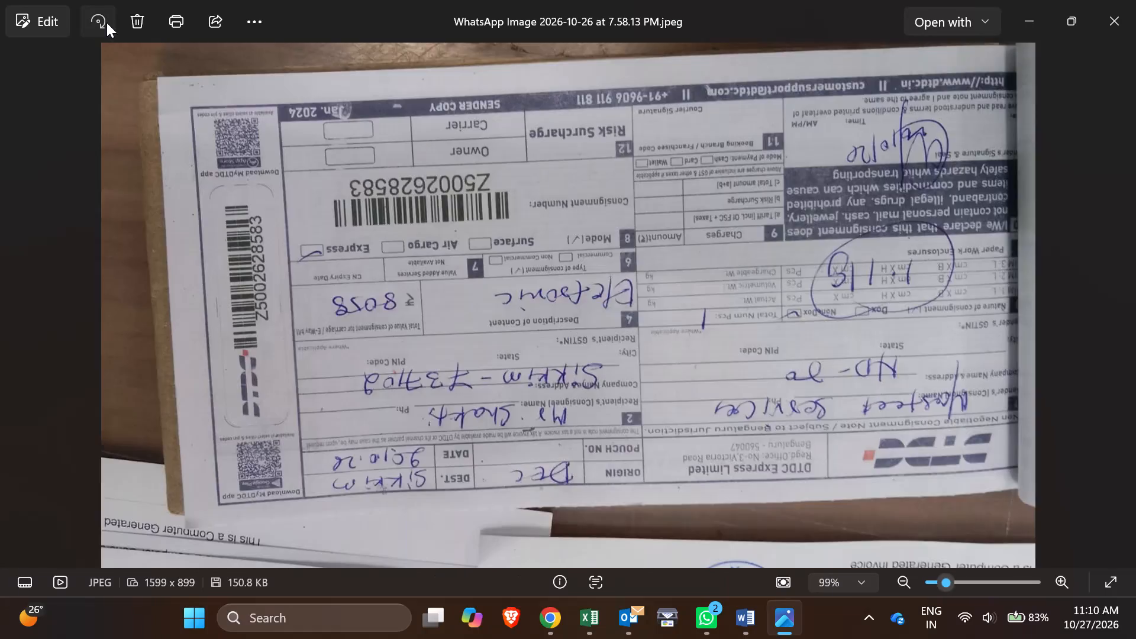
pyautogui.hotkey('alt', 'Tab')
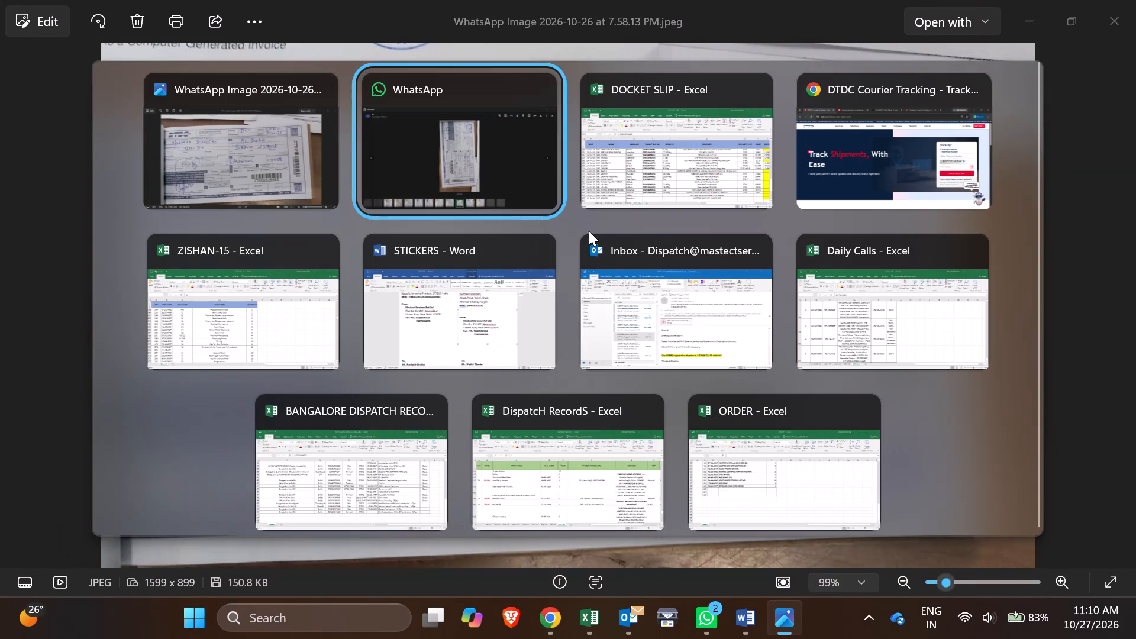
pyautogui.hotkey('alt', 'Right')
pyautogui.press('Down')
pyautogui.press('Down')
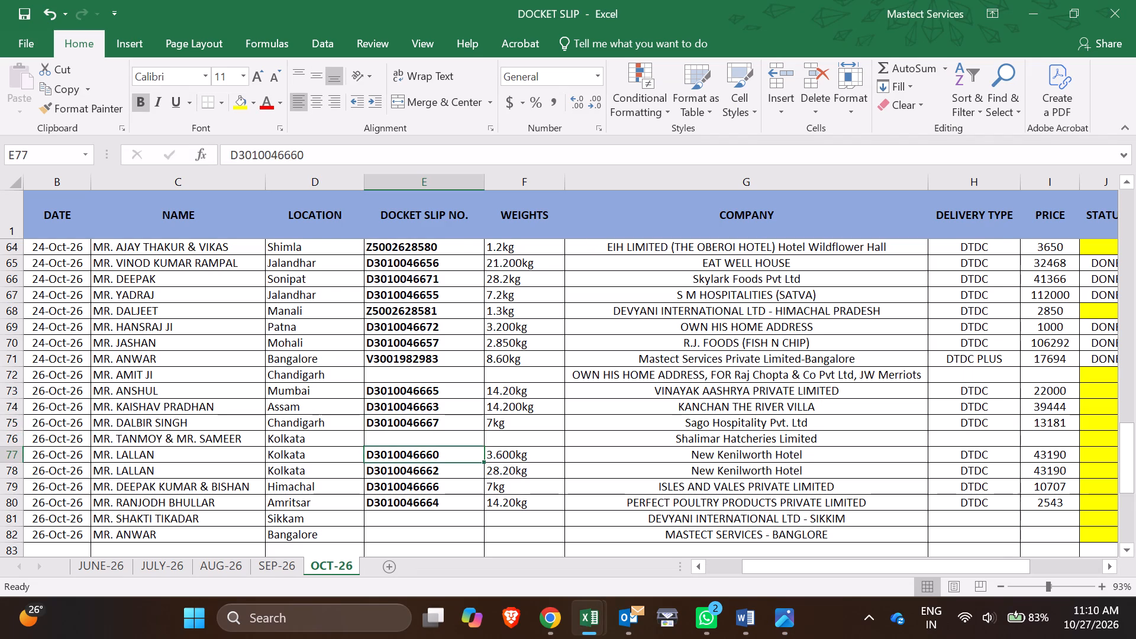
pyautogui.press('Down')
pyautogui.press('Down')
pyautogui.press('Down')
pyautogui.press('Down')
pyautogui.hotkey('alt', 'Tab')
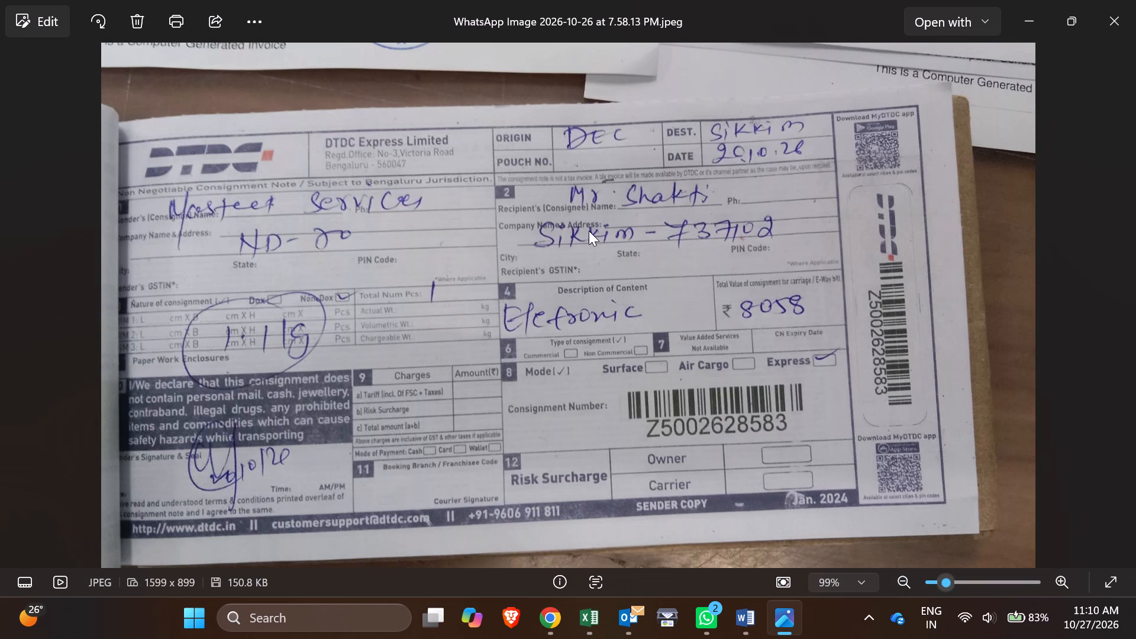
pyautogui.hotkey('alt', 'Tab')
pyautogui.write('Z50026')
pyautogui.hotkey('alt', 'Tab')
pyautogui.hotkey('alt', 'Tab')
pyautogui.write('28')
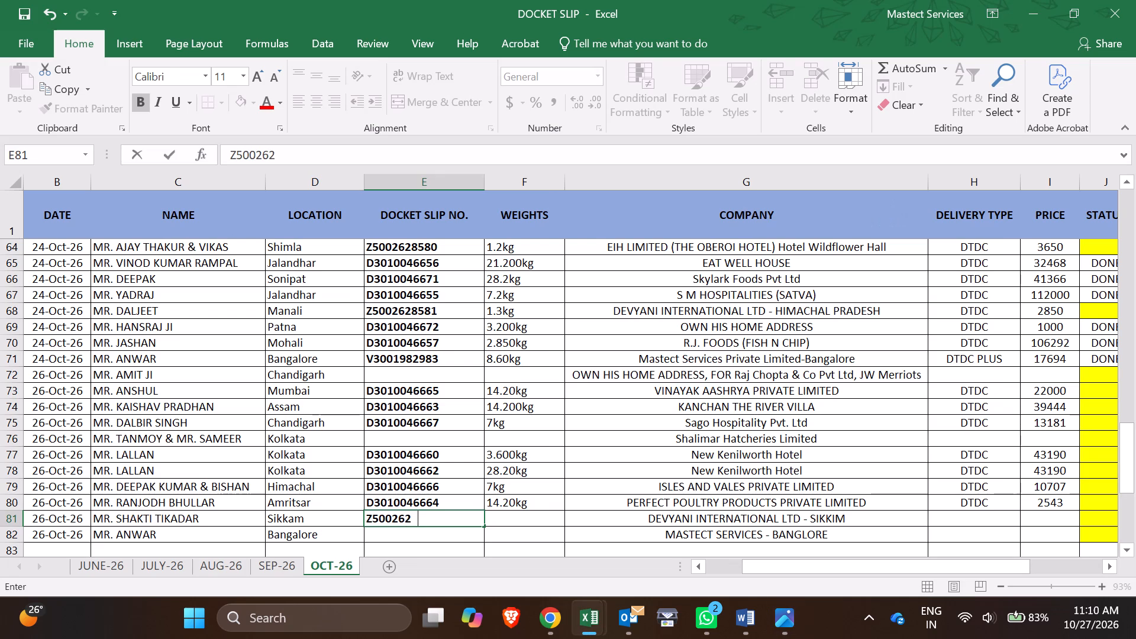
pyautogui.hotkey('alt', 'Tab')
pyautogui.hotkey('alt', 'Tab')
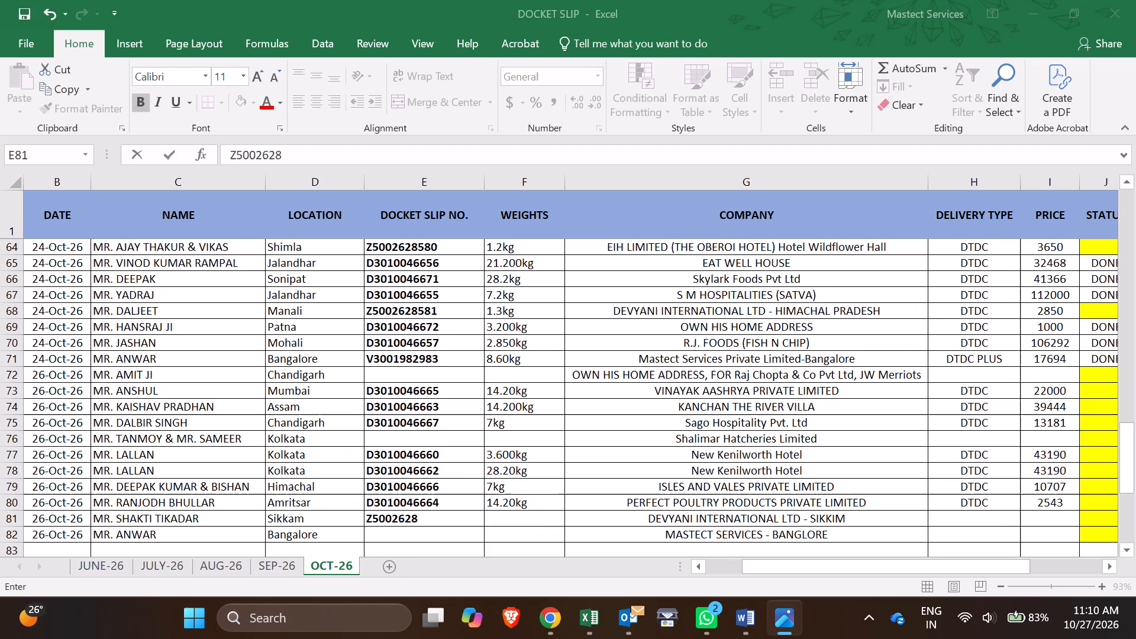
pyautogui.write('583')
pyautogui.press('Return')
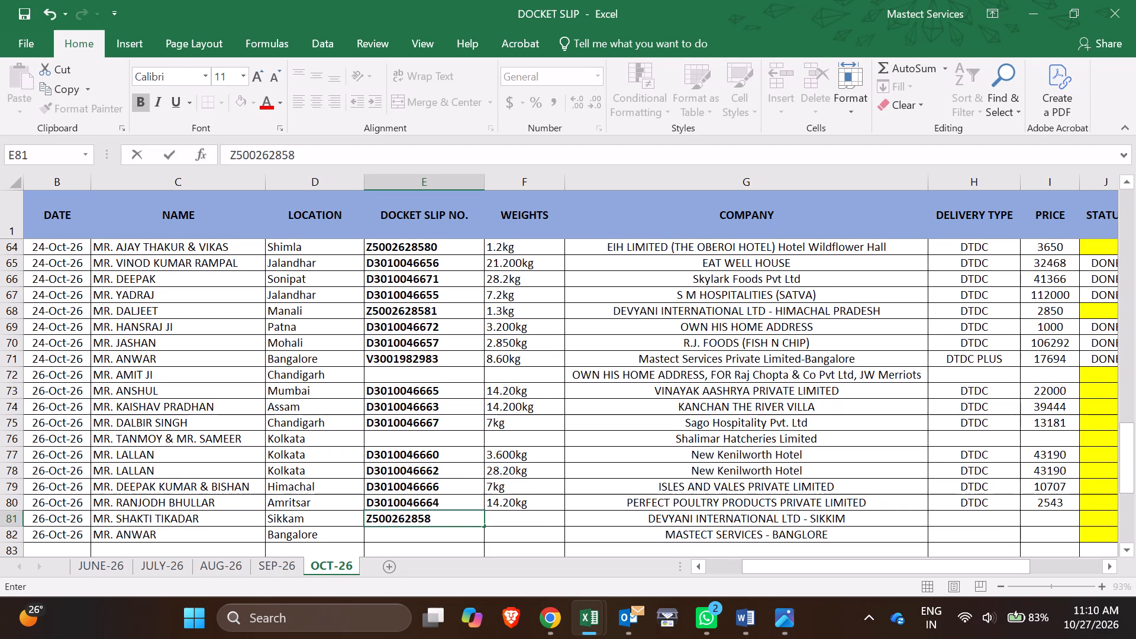
# Enter 1.1kg as the weight of the DEVYANI INTERNATIONAL LTD - SIKKIM entry, following the slip photo.
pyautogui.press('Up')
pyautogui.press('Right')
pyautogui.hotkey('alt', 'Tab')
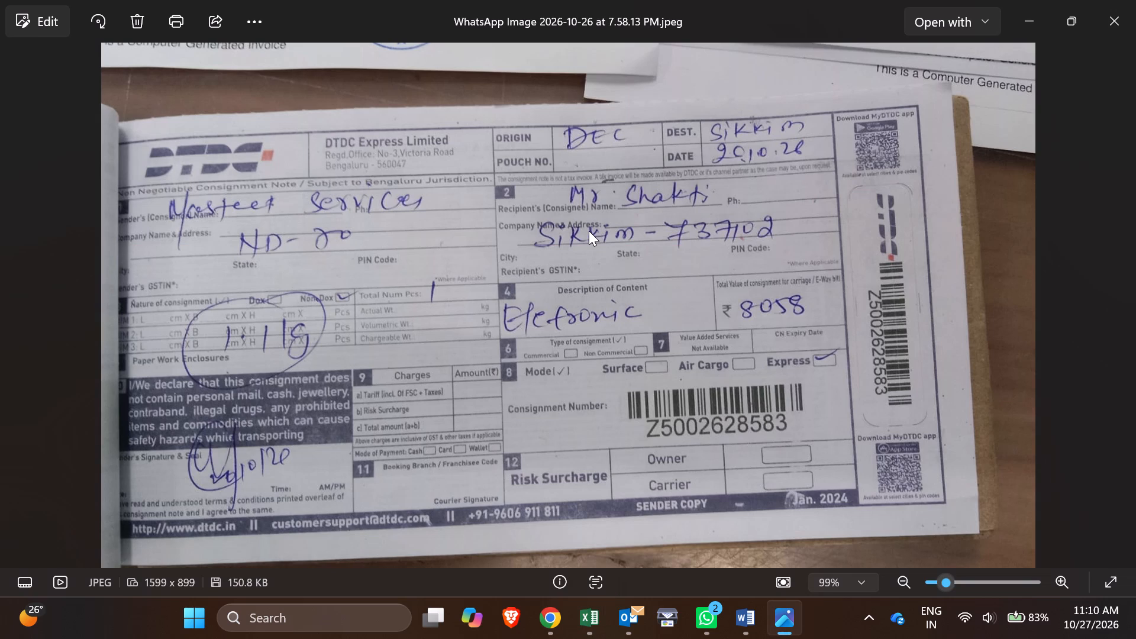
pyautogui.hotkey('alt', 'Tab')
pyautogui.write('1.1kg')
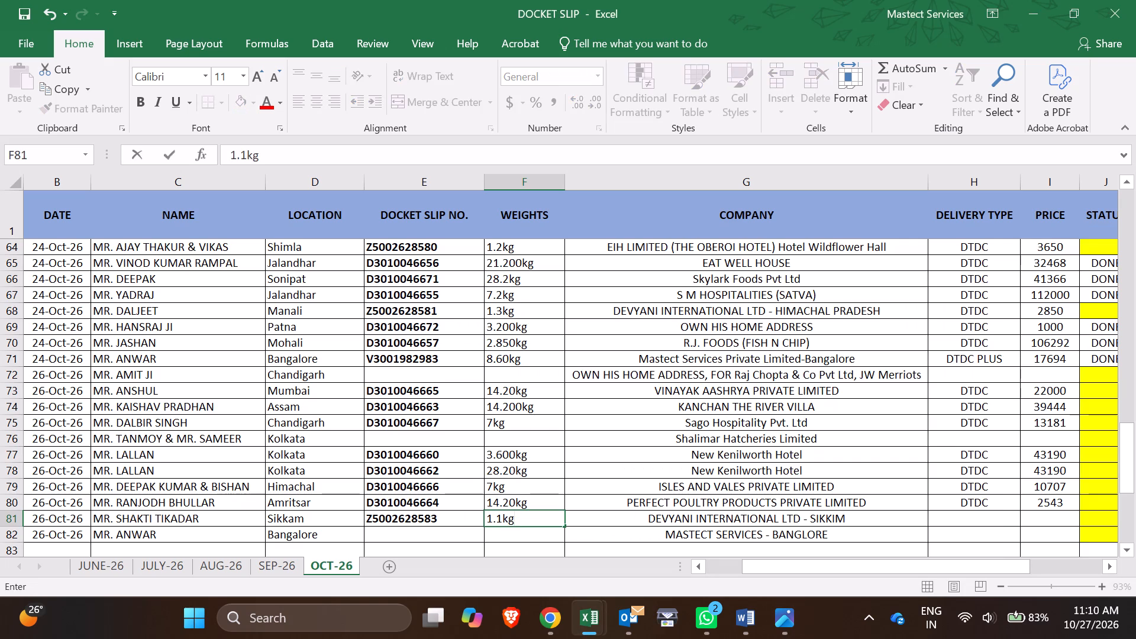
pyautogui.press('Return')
# Fill the delivery type of the DEVYANI INTERNATIONAL LTD - SIKKIM entry with DTDC, copied from the row above.
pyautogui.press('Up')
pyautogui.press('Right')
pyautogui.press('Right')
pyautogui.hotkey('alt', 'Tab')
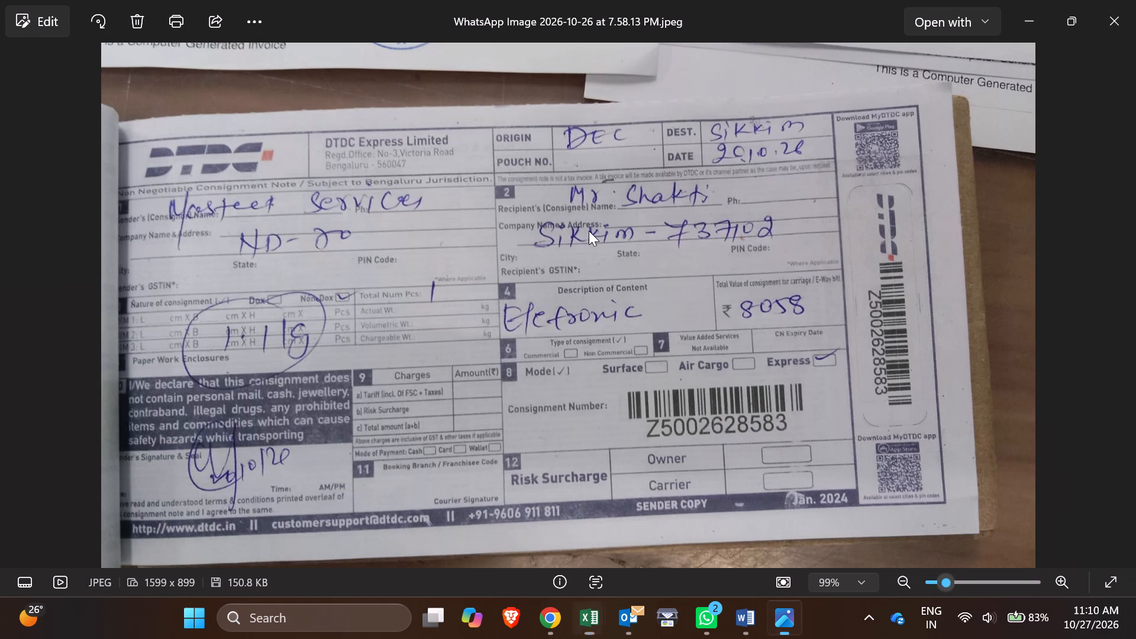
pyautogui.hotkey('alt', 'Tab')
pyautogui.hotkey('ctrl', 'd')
# Enter 8085 as the price of the DEVYANI INTERNATIONAL LTD - SIKKIM entry and save the DOCKET SLIP workbook.
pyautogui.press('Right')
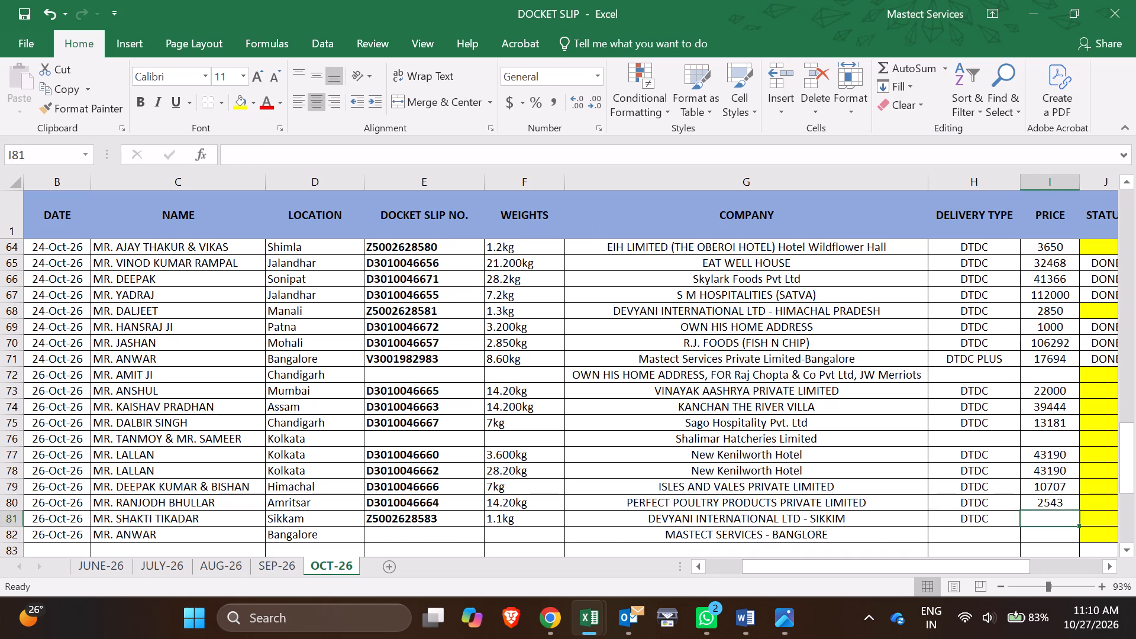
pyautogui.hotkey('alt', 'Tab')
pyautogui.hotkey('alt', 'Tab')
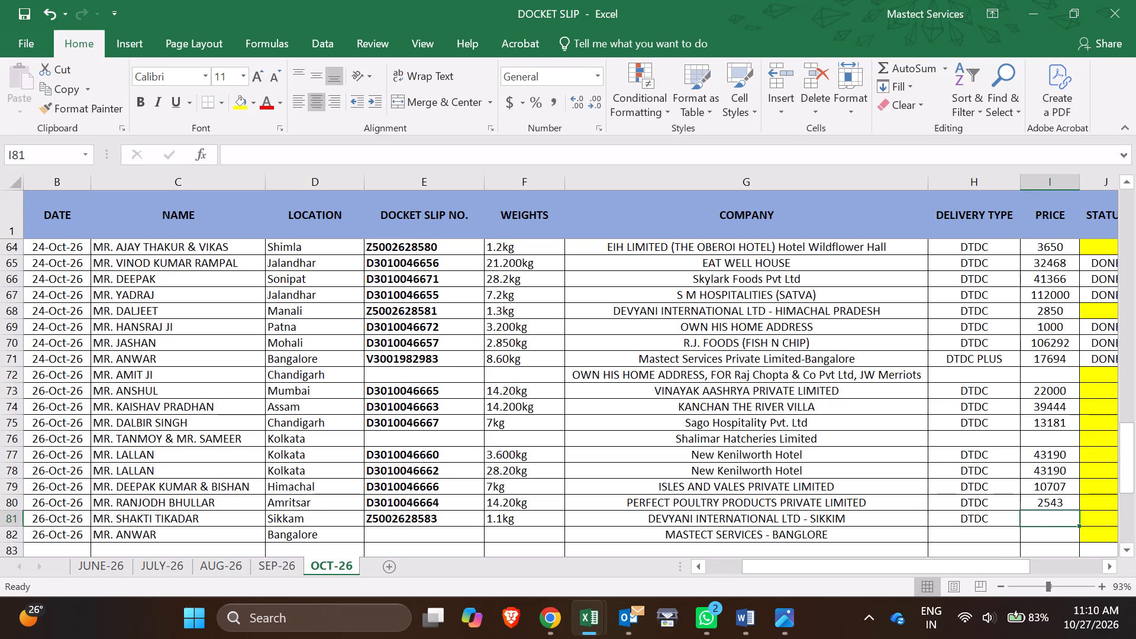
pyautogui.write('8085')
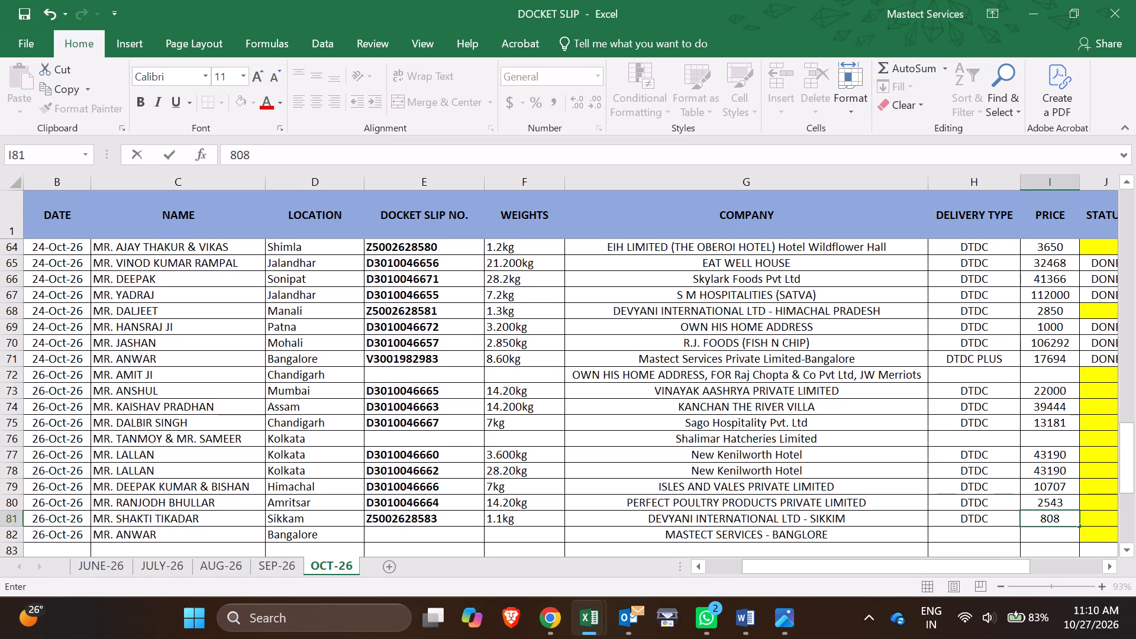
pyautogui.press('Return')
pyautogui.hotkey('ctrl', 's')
# Switch to the Photos app and close the photo of the Sikkim DTDC slip.
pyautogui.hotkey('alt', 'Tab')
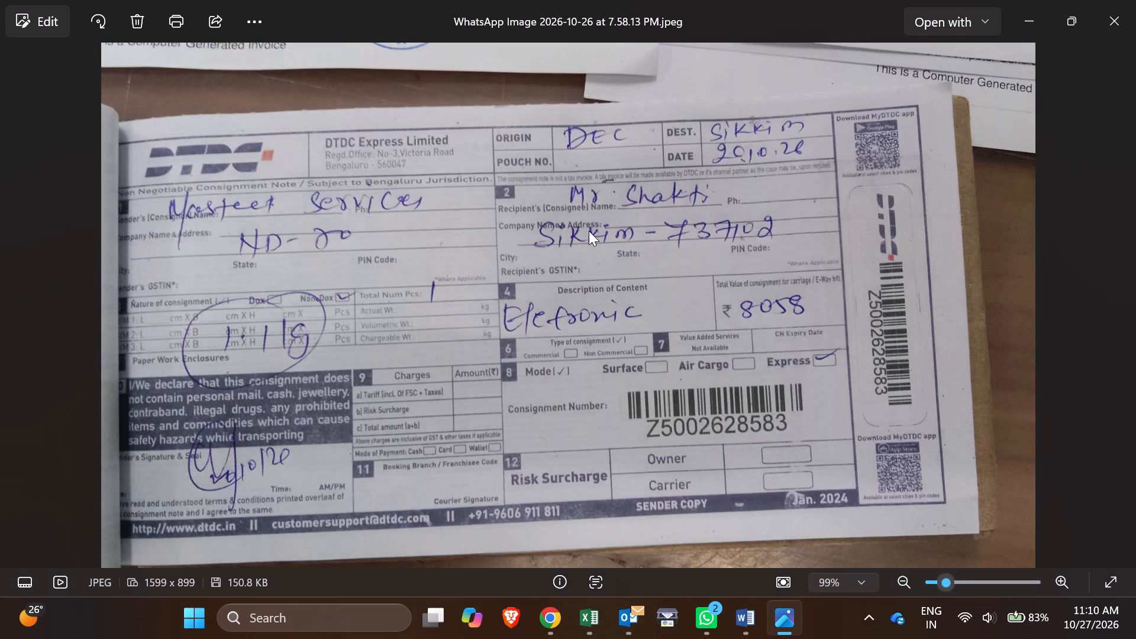
pyautogui.click(1135, 0)
# Switch to WhatsApp, where the courier slip photos are open.
pyautogui.hotkey('alt', 'Tab')
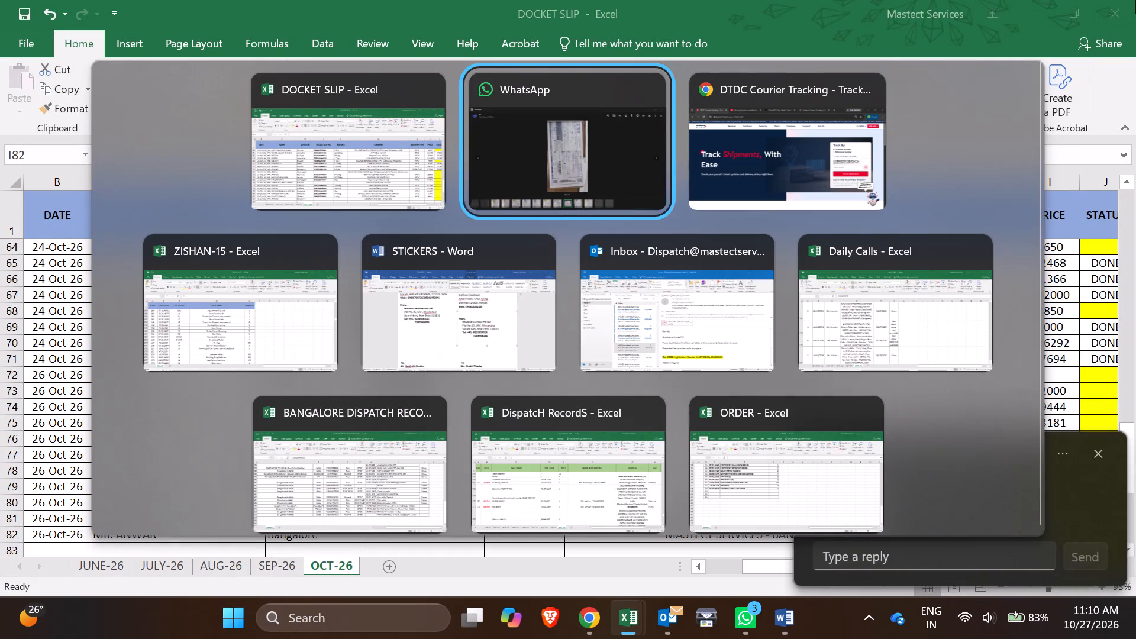
pyautogui.hotkey('alt', 'Tab')
pyautogui.hotkey('alt', 'Left')
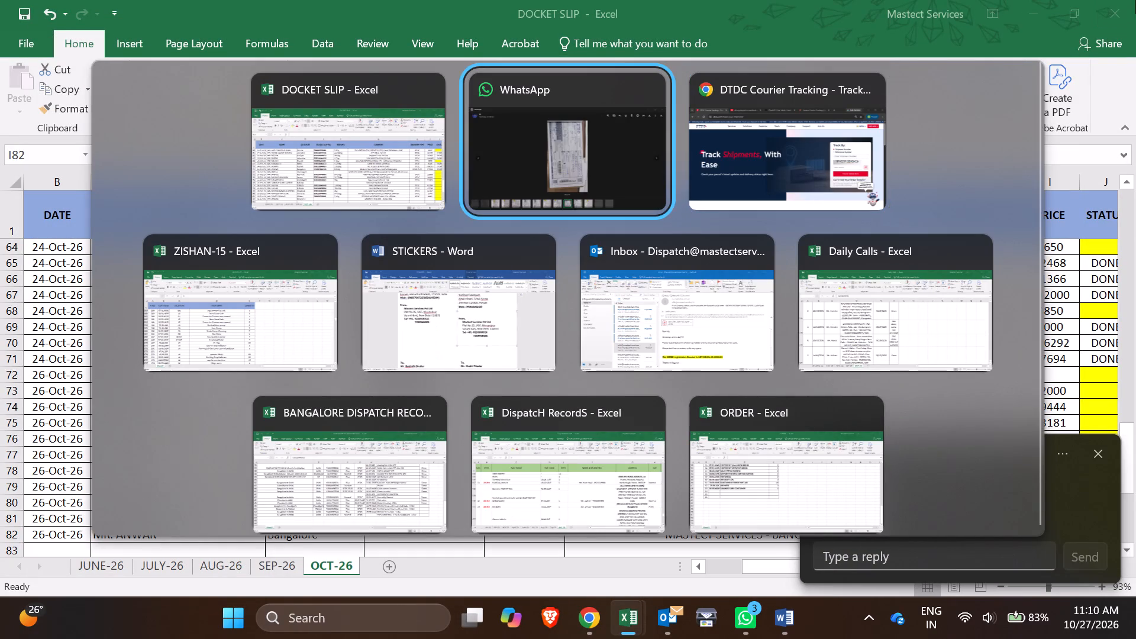
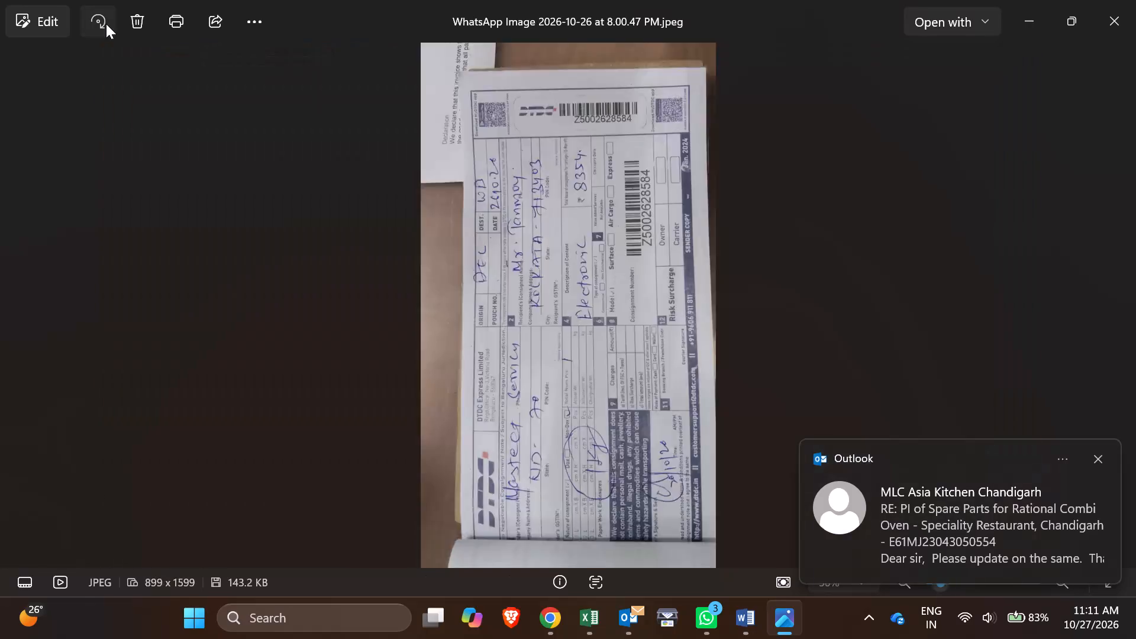
# Rotate the photo of the Kolkata DTDC slip until its text reads upright.
pyautogui.click(106, 24)
pyautogui.tripleClick(106, 24)
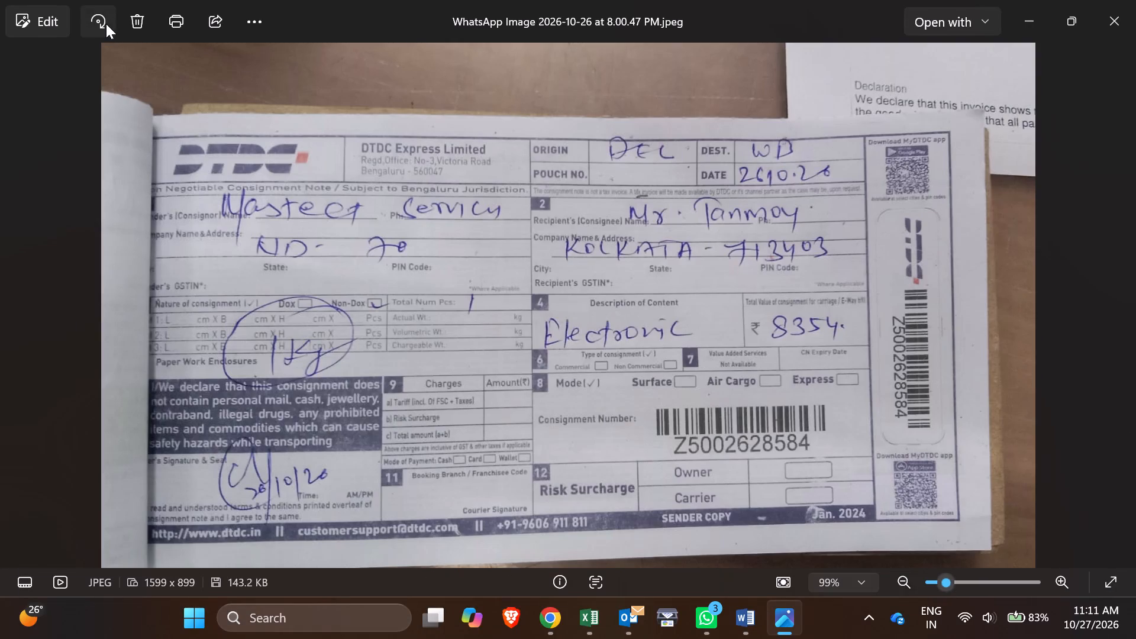
pyautogui.hotkey('alt', 'Tab')
pyautogui.hotkey('alt', 'Right')
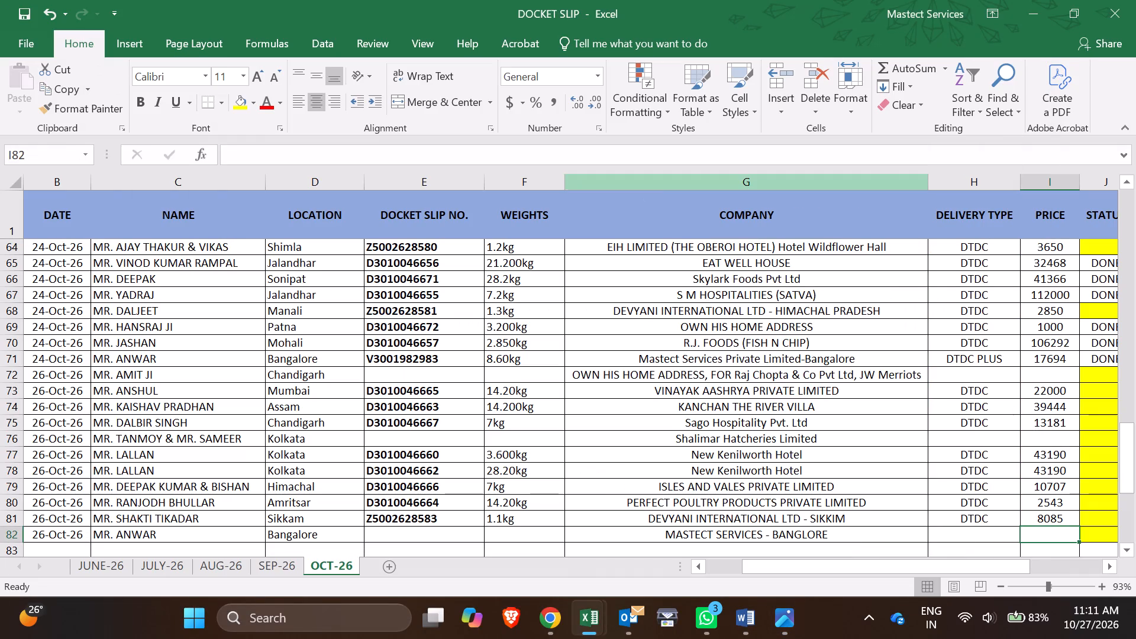
pyautogui.click(412, 437)
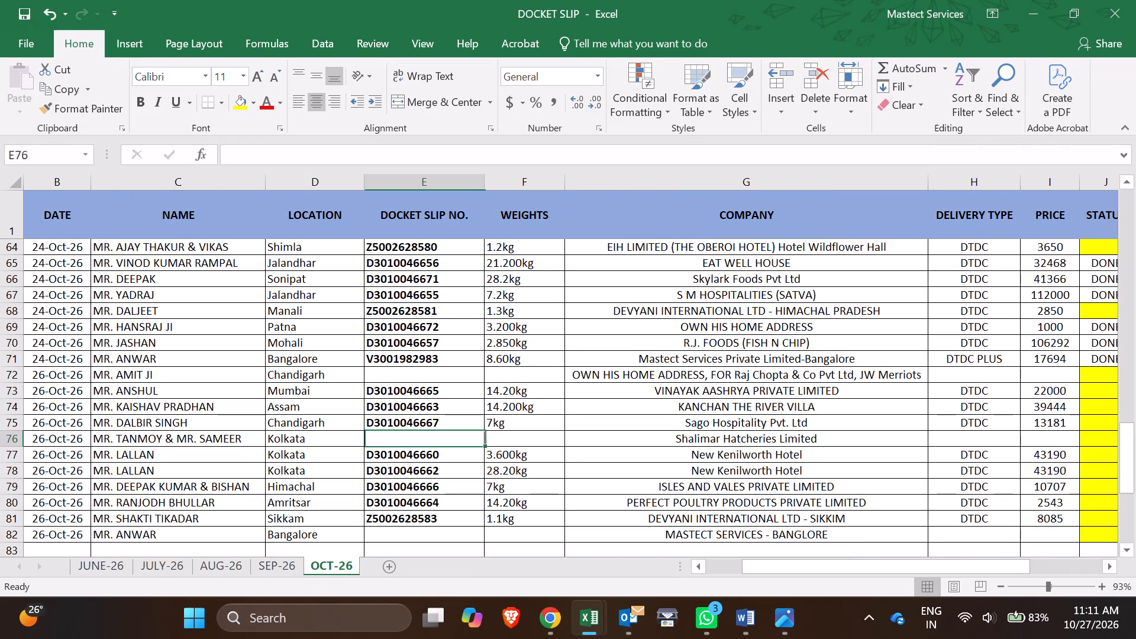
pyautogui.hotkey('alt', 'Tab')
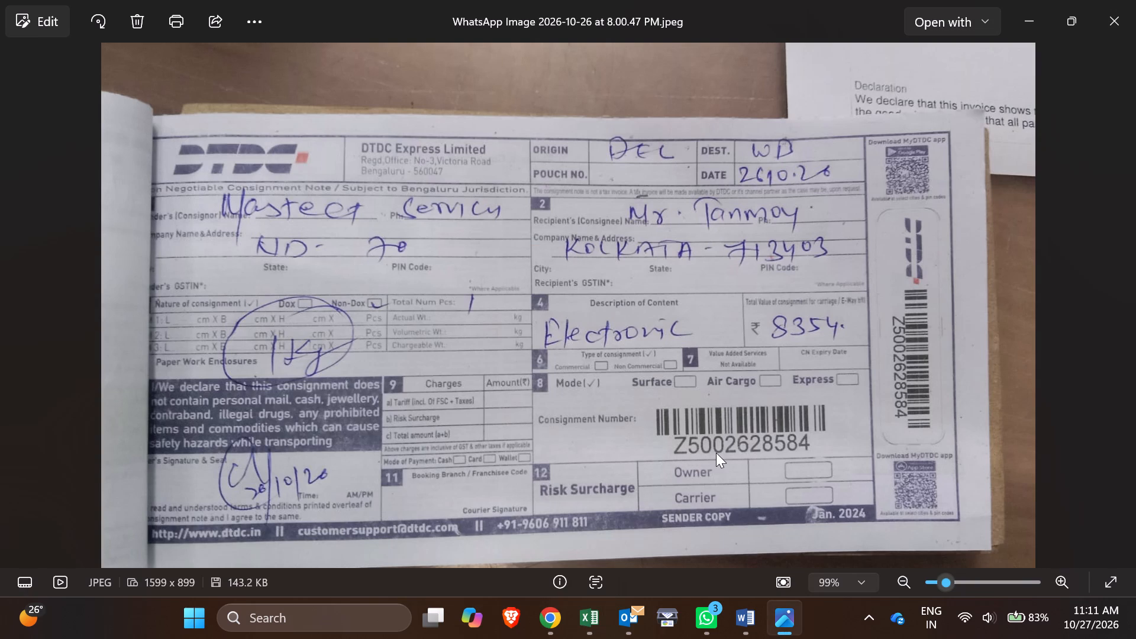
pyautogui.hotkey('alt', 'Tab')
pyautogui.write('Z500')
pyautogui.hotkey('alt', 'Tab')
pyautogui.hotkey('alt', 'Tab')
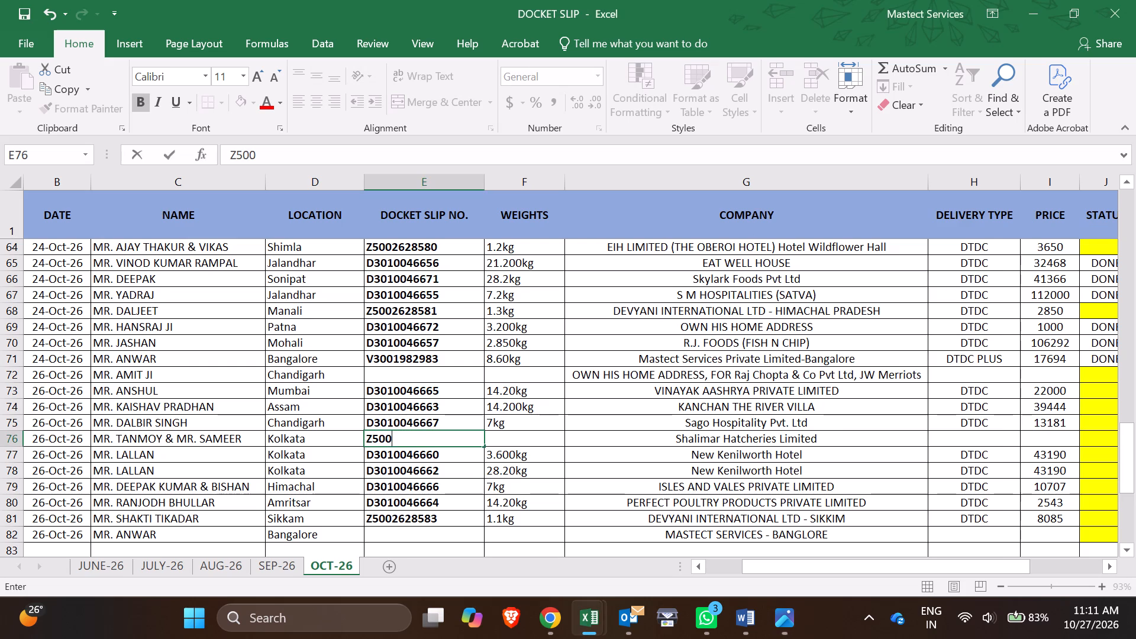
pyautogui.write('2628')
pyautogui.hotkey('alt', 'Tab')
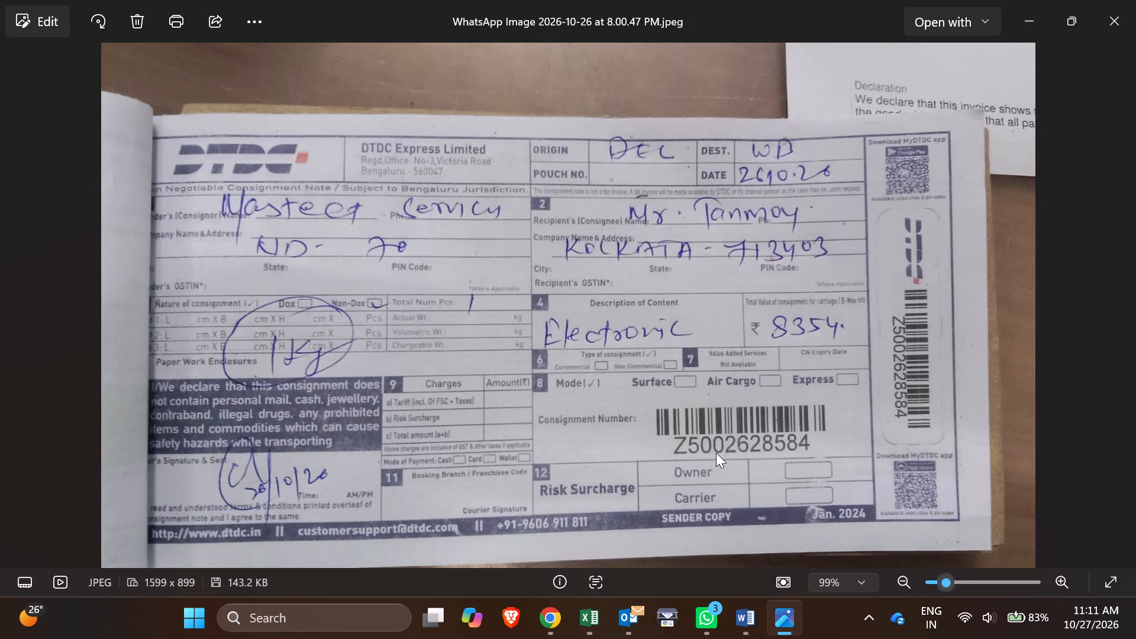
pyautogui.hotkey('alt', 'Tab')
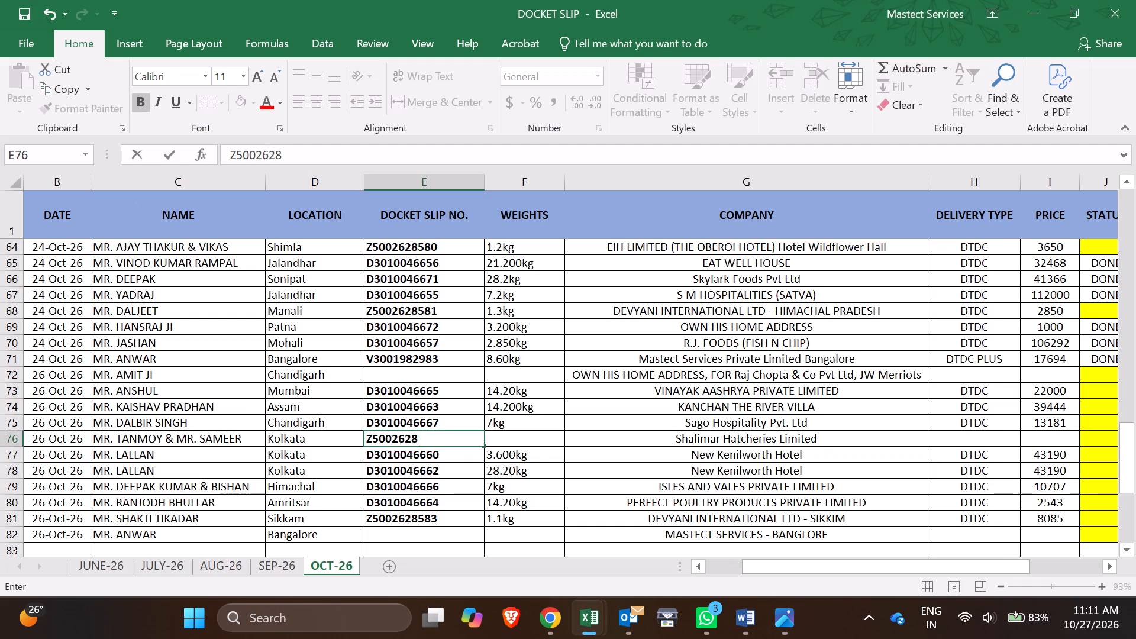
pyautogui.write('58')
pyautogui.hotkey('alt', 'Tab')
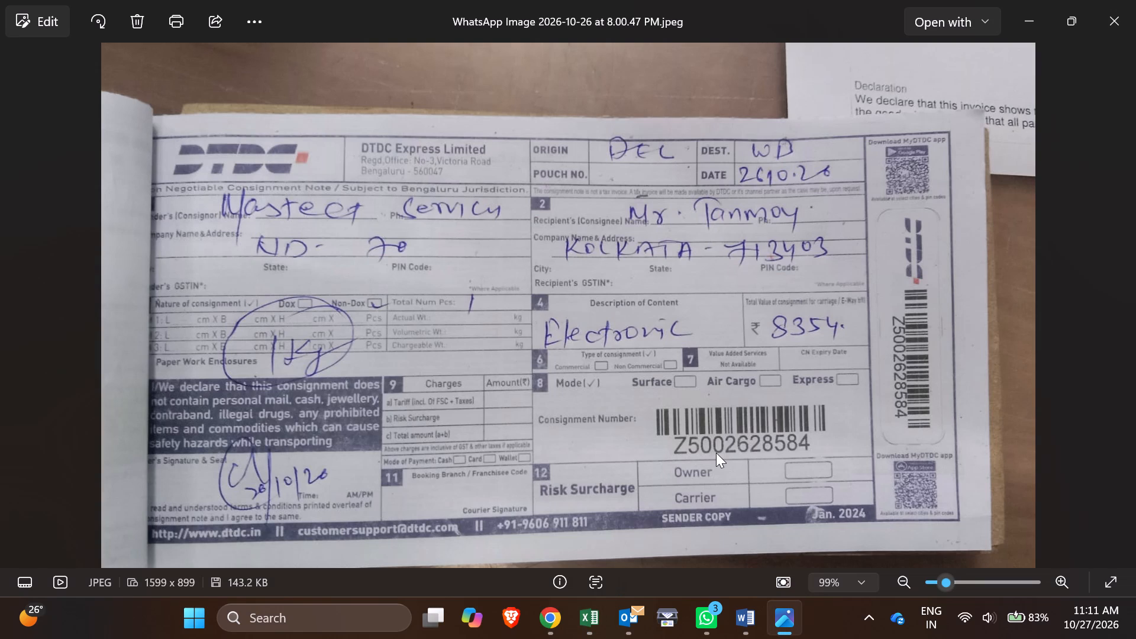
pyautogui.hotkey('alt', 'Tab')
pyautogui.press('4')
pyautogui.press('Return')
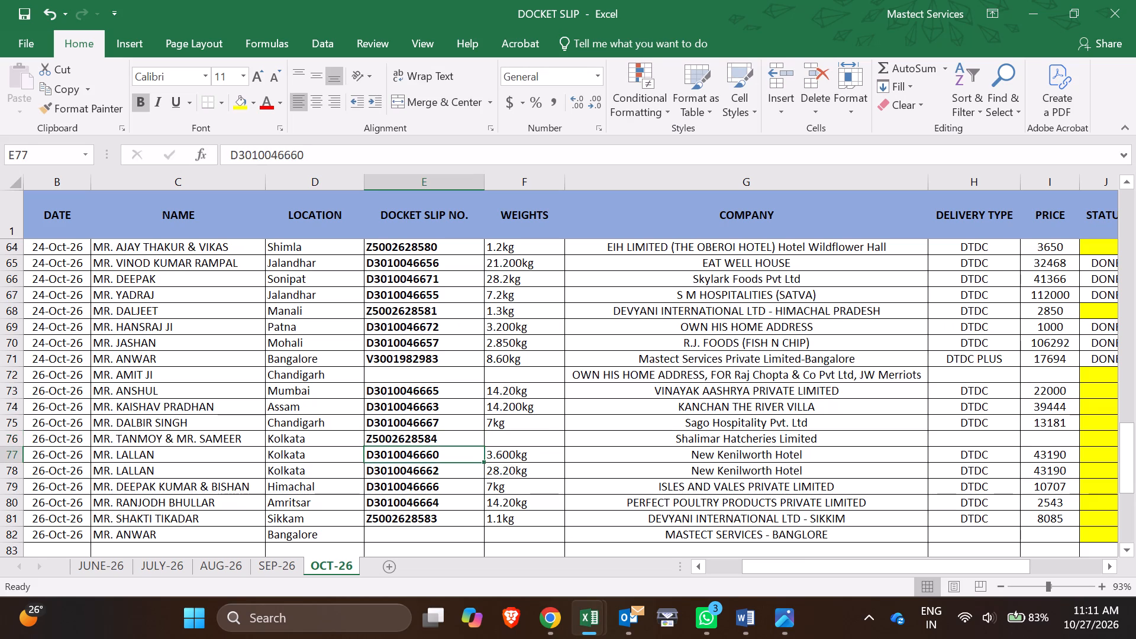
# Enter 1kg as the weight of the Shalimar Hatcheries Limited entry, as written on the slip.
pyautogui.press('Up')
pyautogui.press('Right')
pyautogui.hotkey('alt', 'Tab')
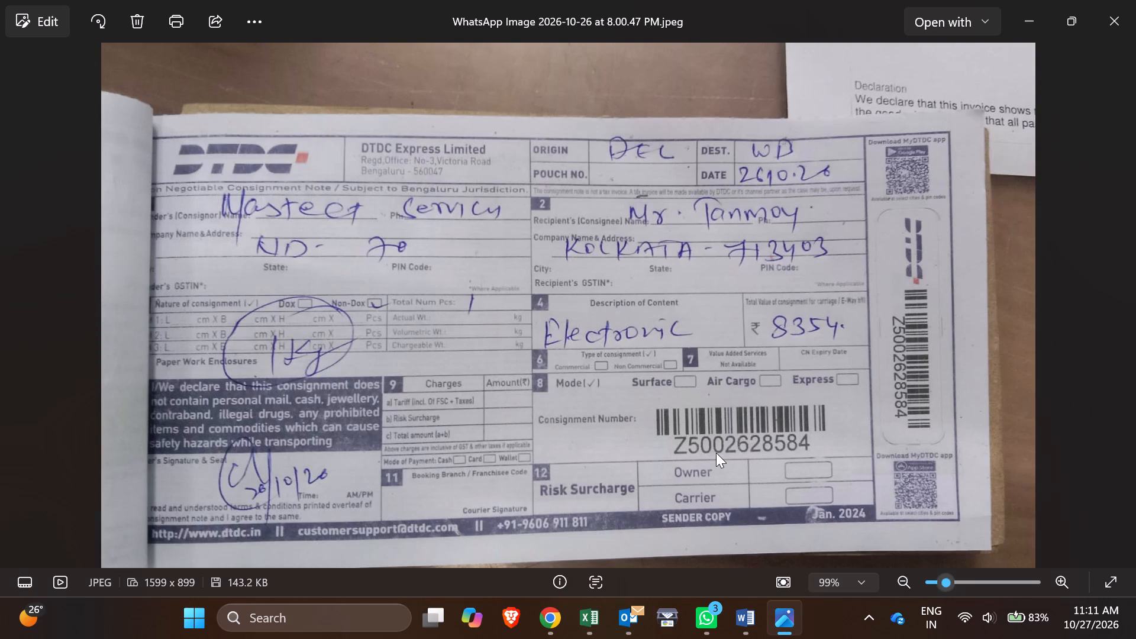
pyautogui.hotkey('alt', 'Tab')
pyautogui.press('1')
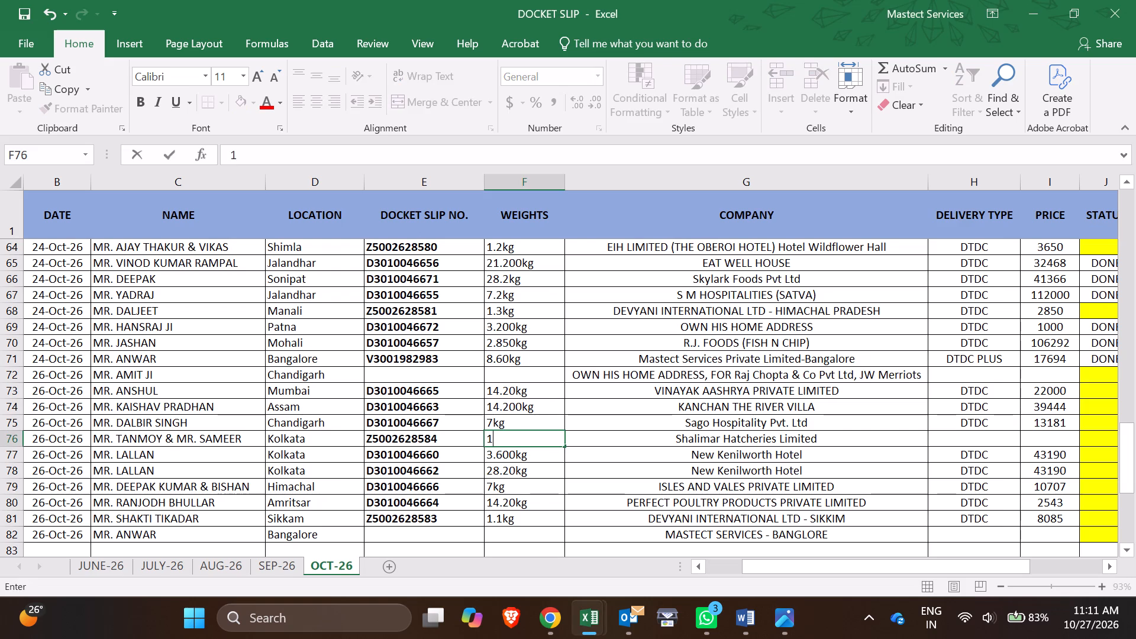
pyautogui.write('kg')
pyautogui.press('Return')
# Fill the delivery type of the Shalimar Hatcheries Limited entry with DTDC, copied from the row above.
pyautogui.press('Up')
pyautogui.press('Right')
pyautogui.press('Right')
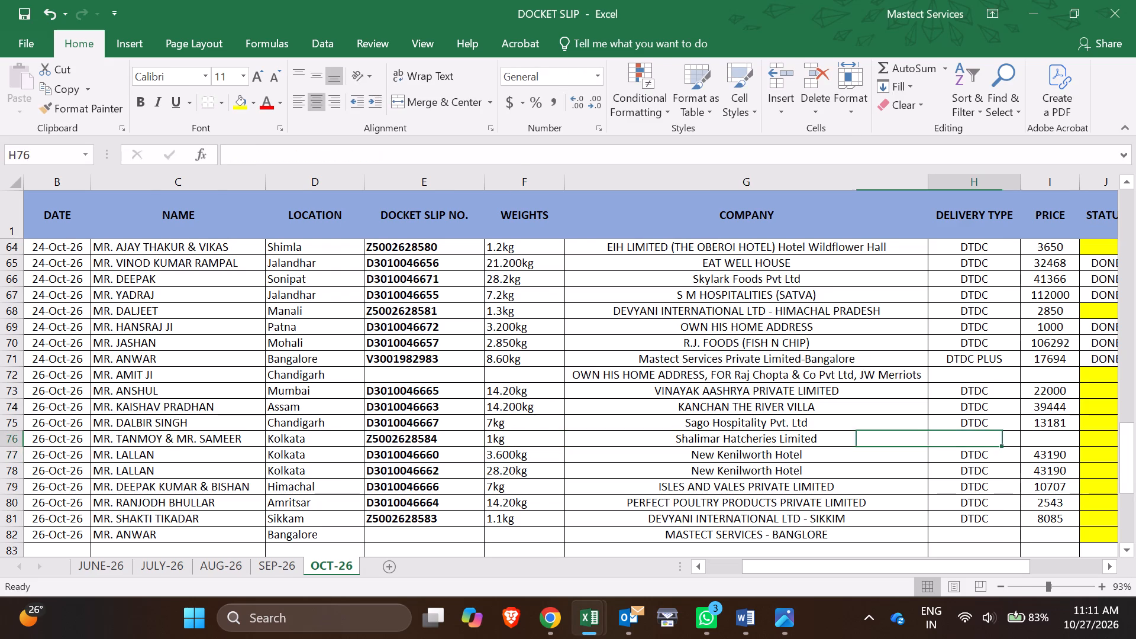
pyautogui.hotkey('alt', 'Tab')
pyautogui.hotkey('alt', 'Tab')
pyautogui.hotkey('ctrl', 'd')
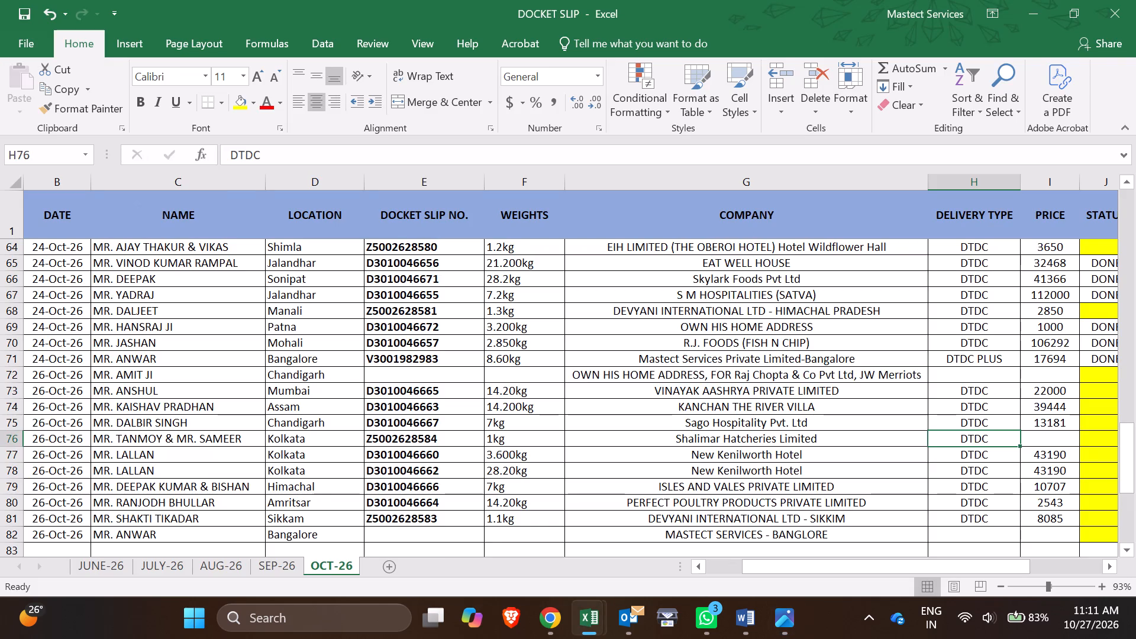
# Save the DOCKET SLIP workbook and enter 8354 as the price of the Shalimar Hatcheries Limited entry.
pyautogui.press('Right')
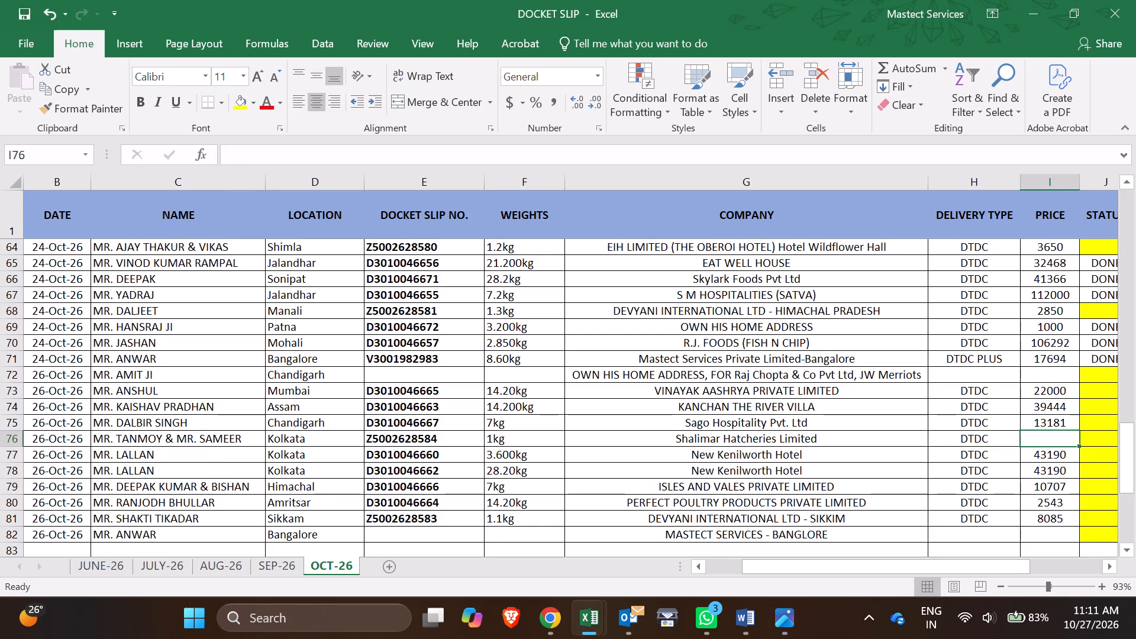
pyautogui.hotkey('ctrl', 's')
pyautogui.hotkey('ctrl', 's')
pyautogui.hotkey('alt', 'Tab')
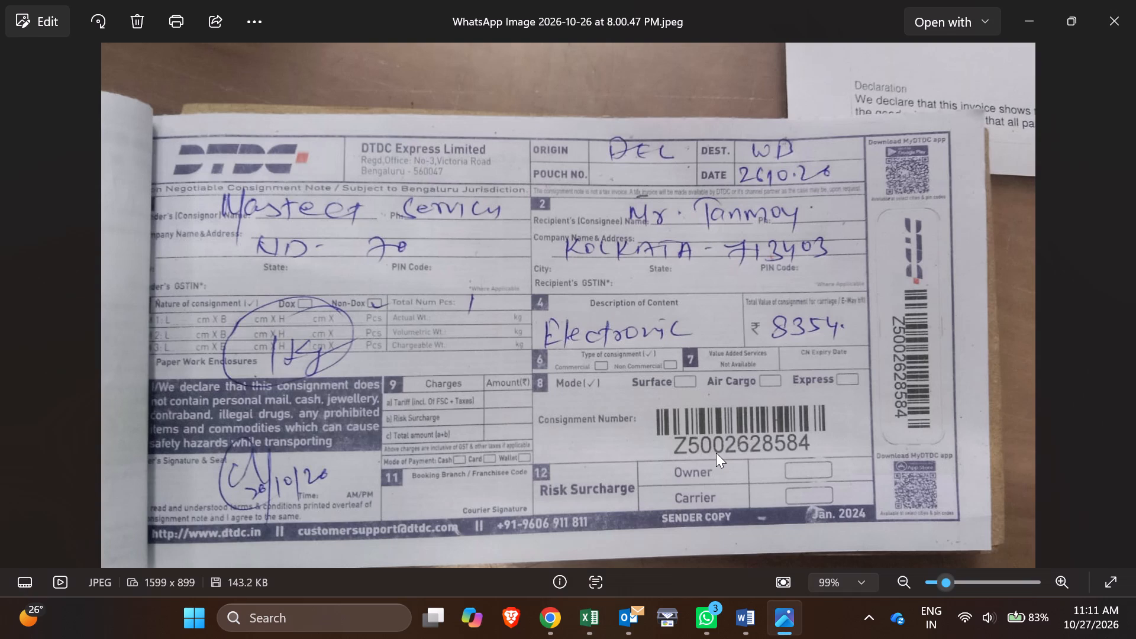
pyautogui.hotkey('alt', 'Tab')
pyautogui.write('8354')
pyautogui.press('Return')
# Check the Shalimar Hatcheries Limited entry against the slip photo and look across its row from the mail column back to the name.
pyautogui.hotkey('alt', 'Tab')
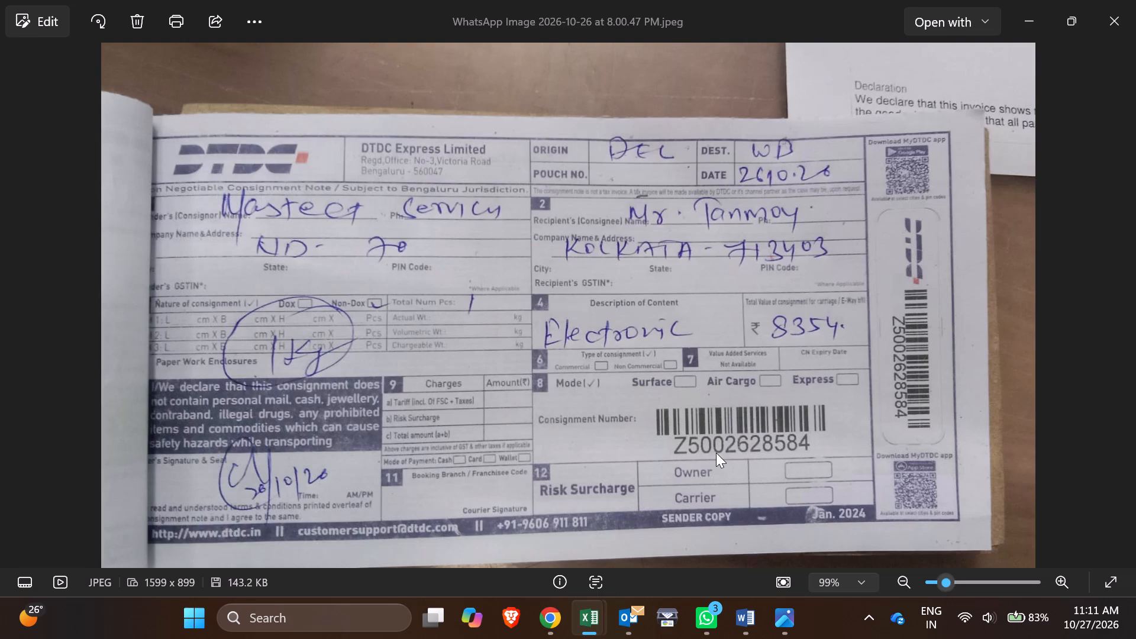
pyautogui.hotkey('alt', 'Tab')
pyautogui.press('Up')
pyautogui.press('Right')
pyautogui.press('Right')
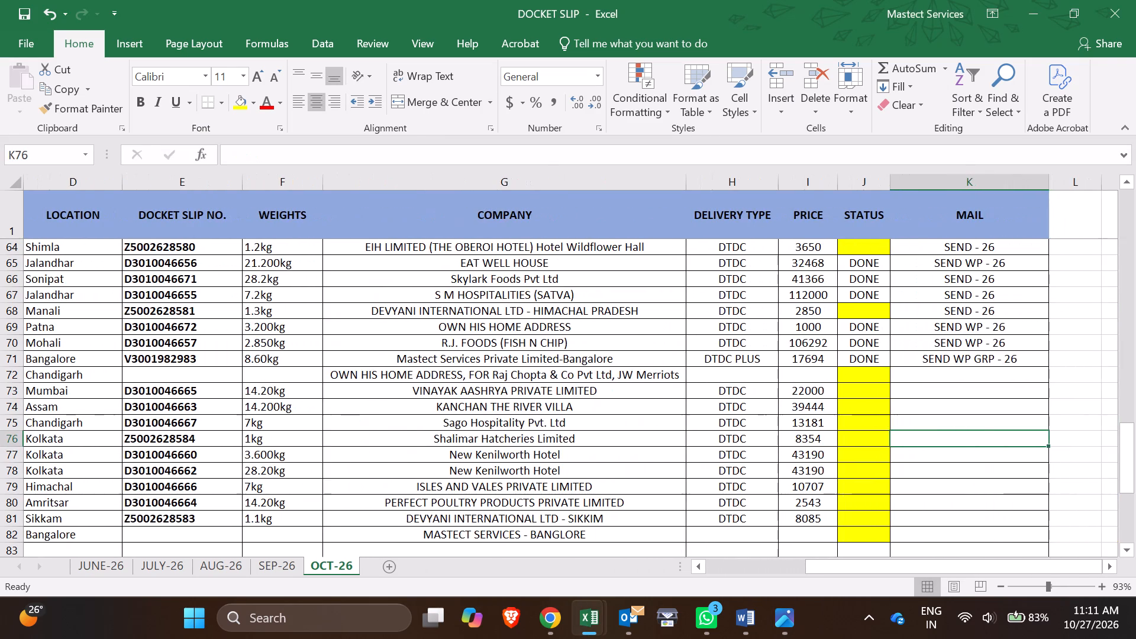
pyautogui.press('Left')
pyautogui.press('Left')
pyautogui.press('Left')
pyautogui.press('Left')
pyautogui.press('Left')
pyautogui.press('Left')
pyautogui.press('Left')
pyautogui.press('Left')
# Close the Kolkata DTDC slip photo in Photos and switch to WhatsApp, where the courier slip photos are open.
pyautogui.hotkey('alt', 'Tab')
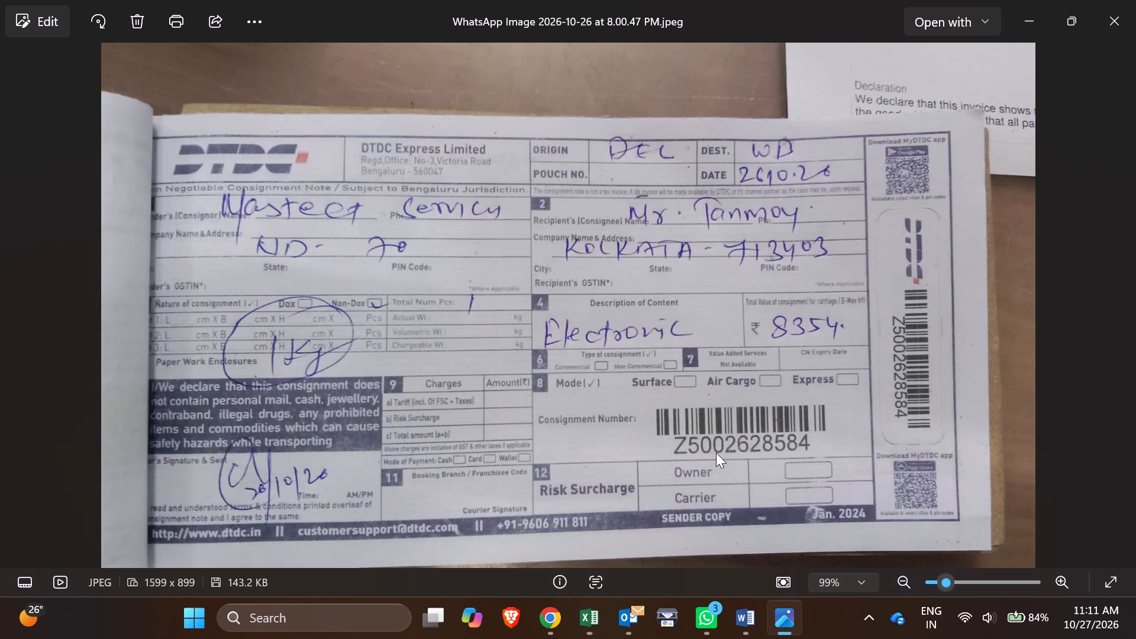
pyautogui.click(1135, 0)
pyautogui.hotkey('alt', 'Tab')
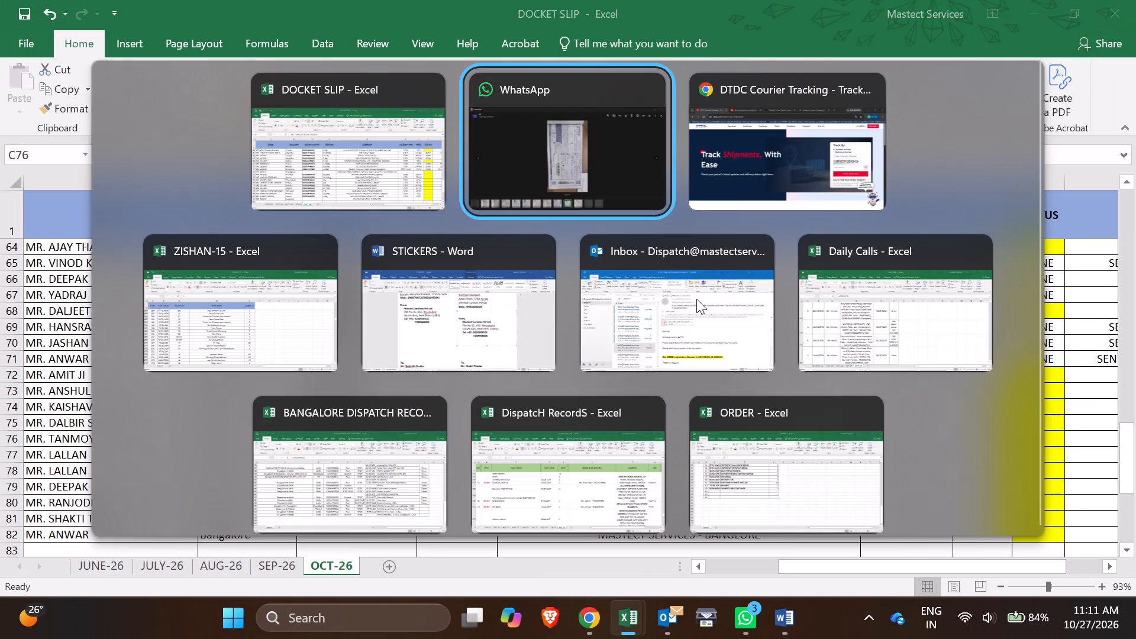
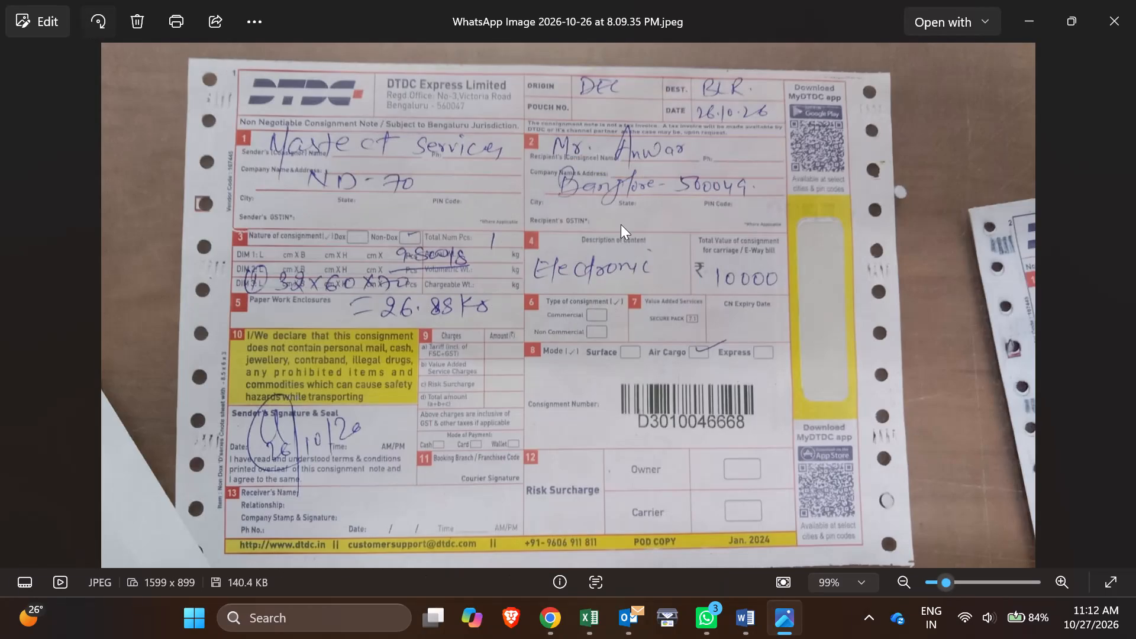
# Compare the Bangalore DTDC slip photo with the OCT-26 sheet of DOCKET SLIP to find its matching 26-Oct-26 entry.
pyautogui.hotkey('alt', 'Tab')
pyautogui.hotkey('alt', 'Right')
pyautogui.hotkey('alt', 'Tab')
pyautogui.hotkey('alt', 'Tab')
pyautogui.hotkey('alt', 'Tab')
pyautogui.hotkey('alt', 'Tab')
pyautogui.hscroll(1, 384, 463)
pyautogui.hotkey('alt', 'Tab')
pyautogui.hotkey('alt', 'Tab')
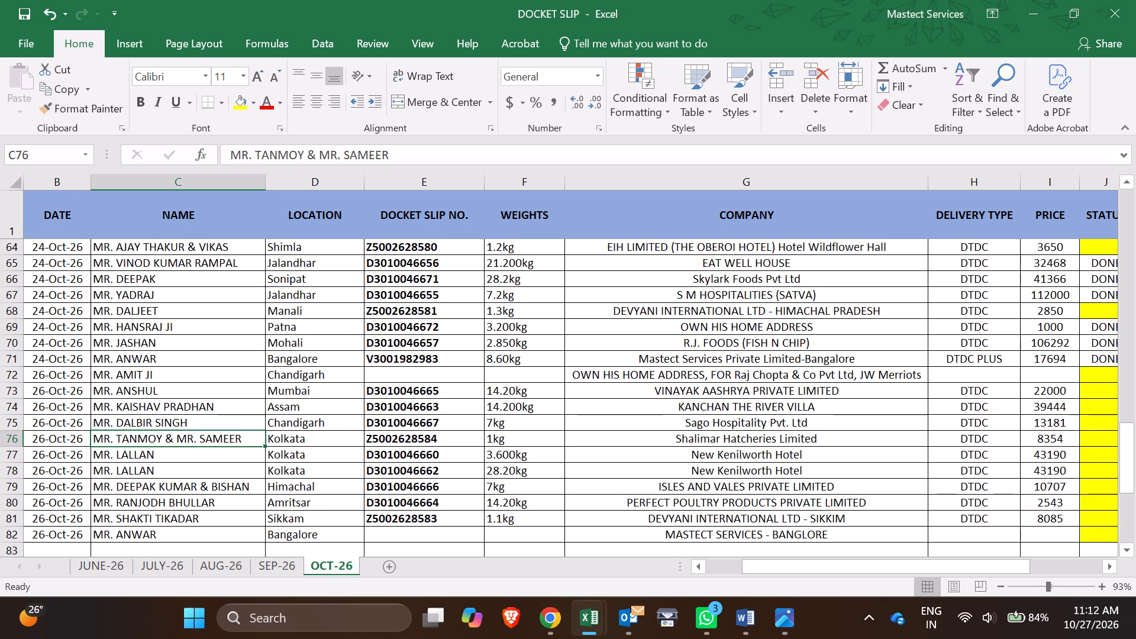
pyautogui.click(196, 532)
pyautogui.press('Right')
pyautogui.press('Right')
pyautogui.hotkey('alt', 'Tab')
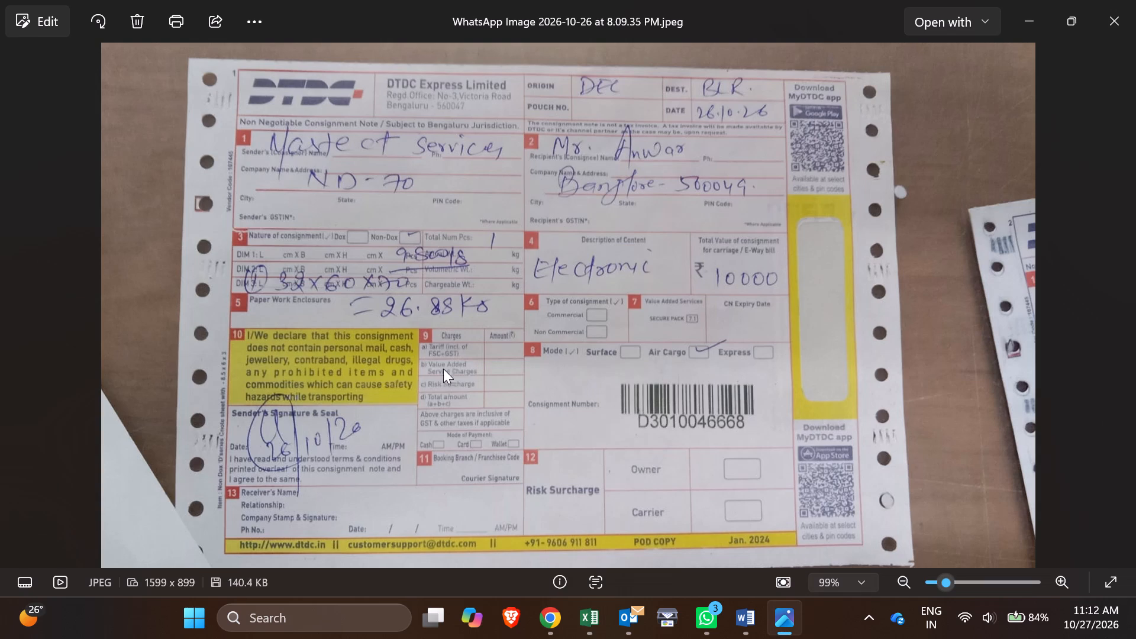
pyautogui.hotkey('alt', 'Tab')
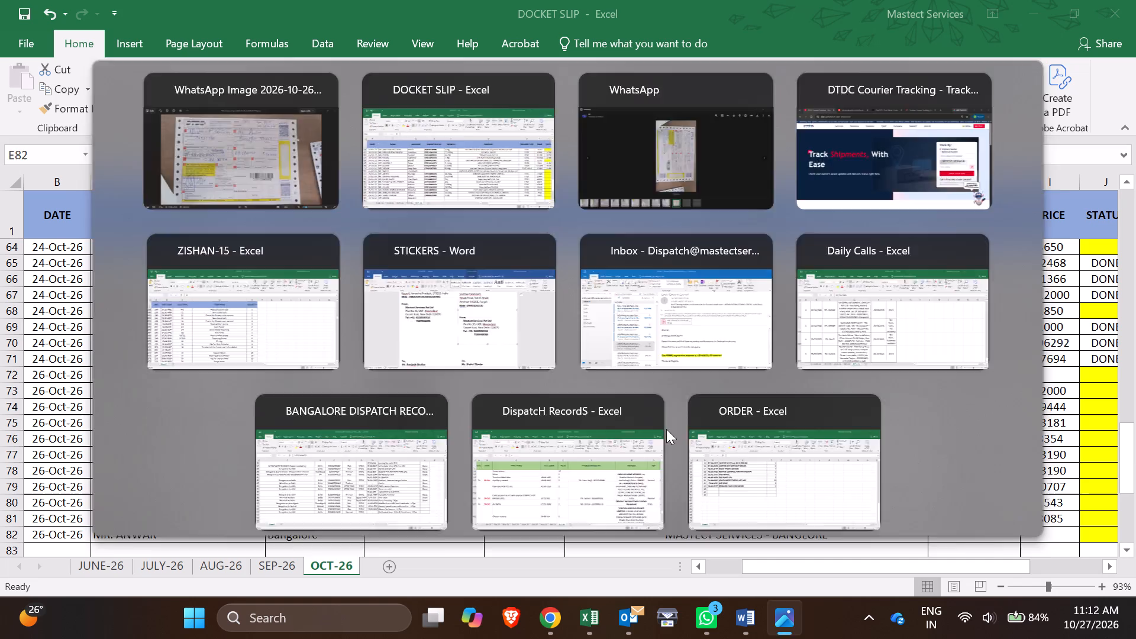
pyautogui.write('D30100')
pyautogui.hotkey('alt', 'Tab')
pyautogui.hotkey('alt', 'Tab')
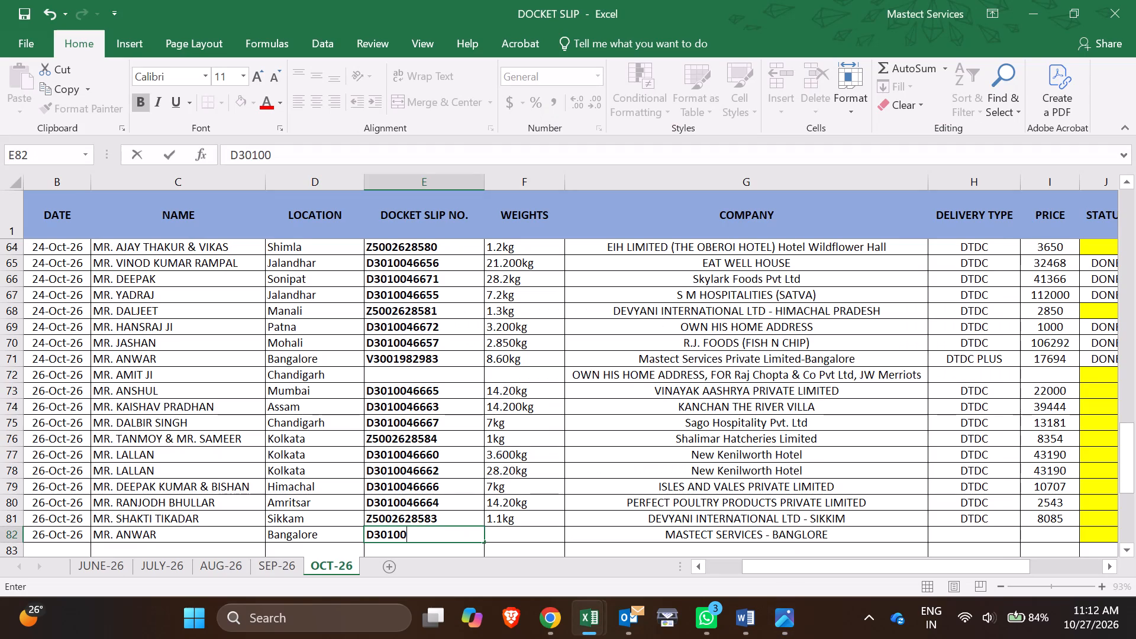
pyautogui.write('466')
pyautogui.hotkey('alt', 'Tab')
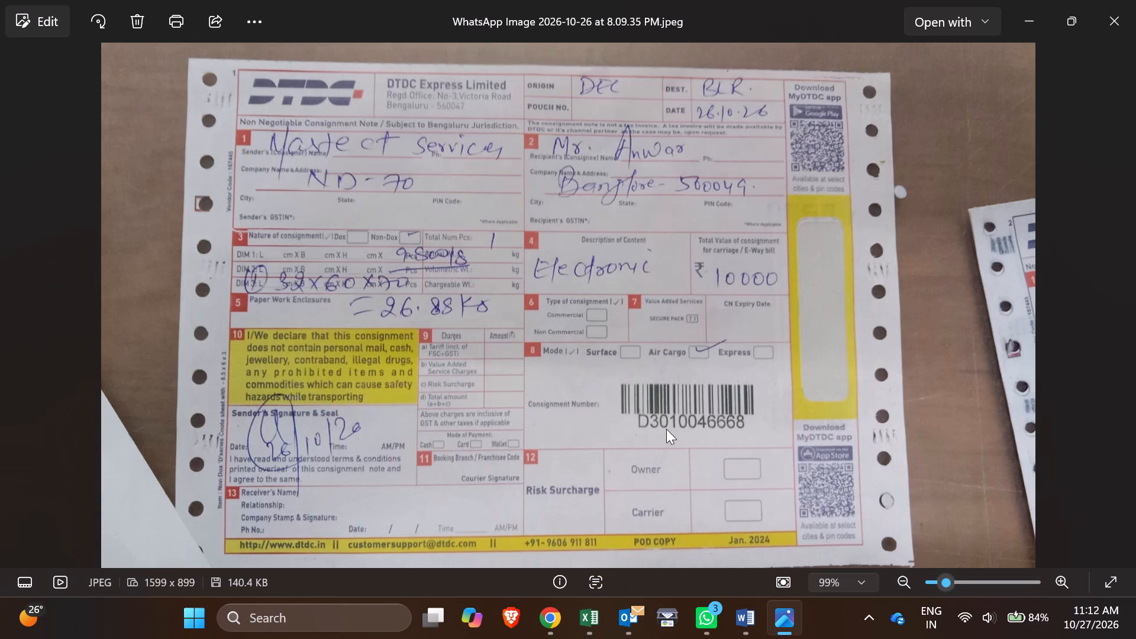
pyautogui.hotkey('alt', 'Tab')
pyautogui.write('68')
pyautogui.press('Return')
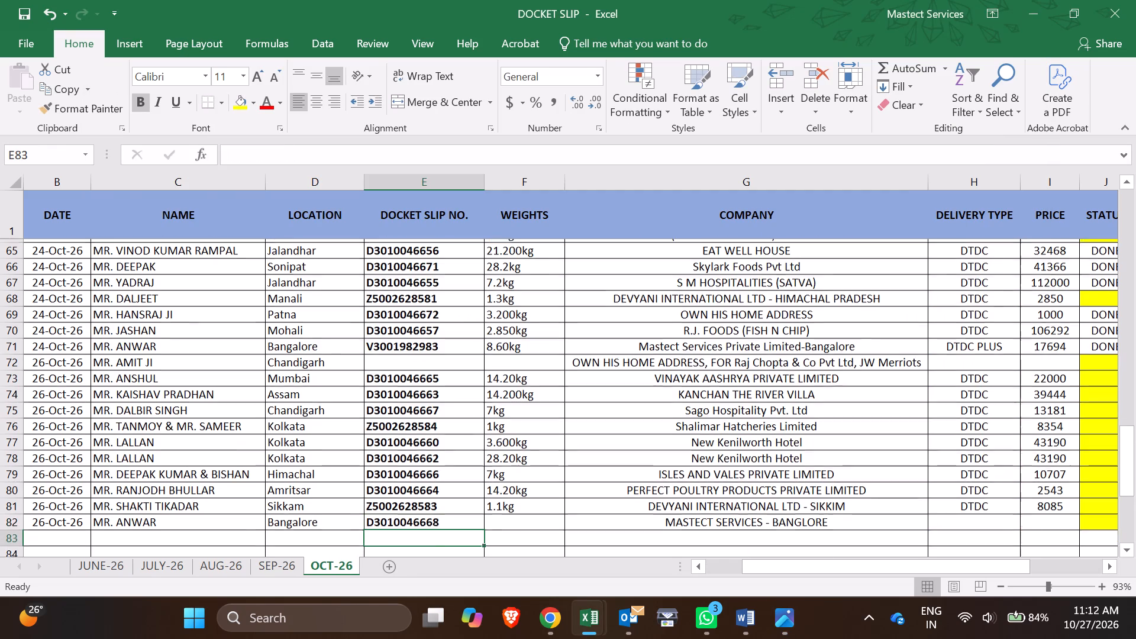
# Enter 26.88kg from the slip photo as the weight of the MASTECT SERVICES - BANGLORE entry.
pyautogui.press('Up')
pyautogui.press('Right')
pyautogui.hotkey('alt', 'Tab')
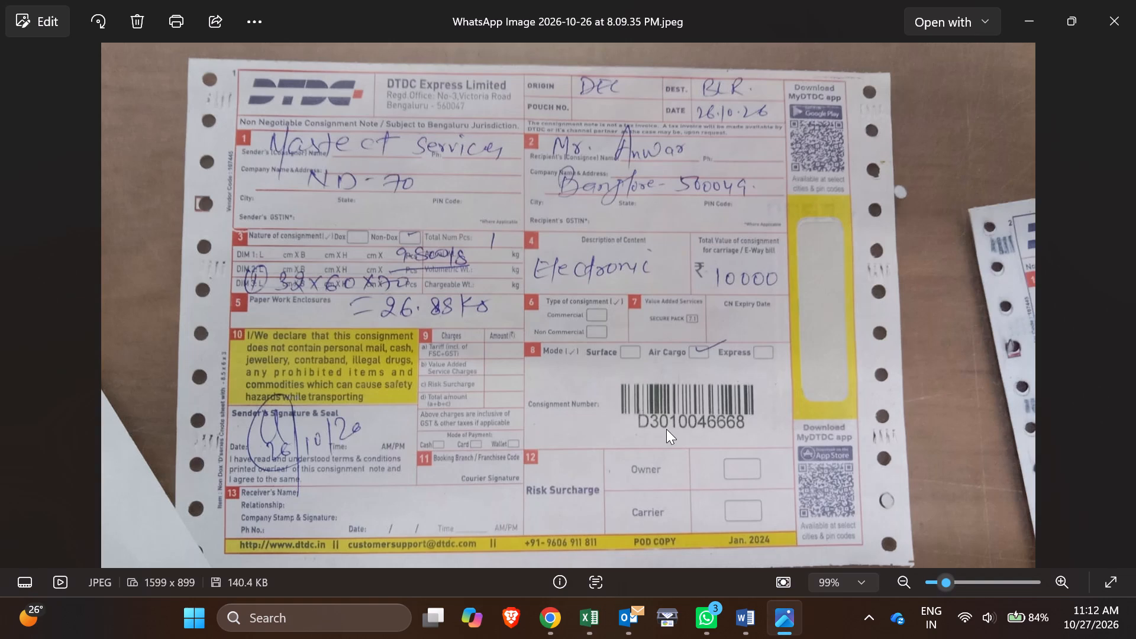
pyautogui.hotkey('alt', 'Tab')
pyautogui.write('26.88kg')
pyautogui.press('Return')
# Dismiss the WhatsApp notification and fill the MASTECT SERVICES - BANGLORE entry's delivery type with DTDC, copied from the row above.
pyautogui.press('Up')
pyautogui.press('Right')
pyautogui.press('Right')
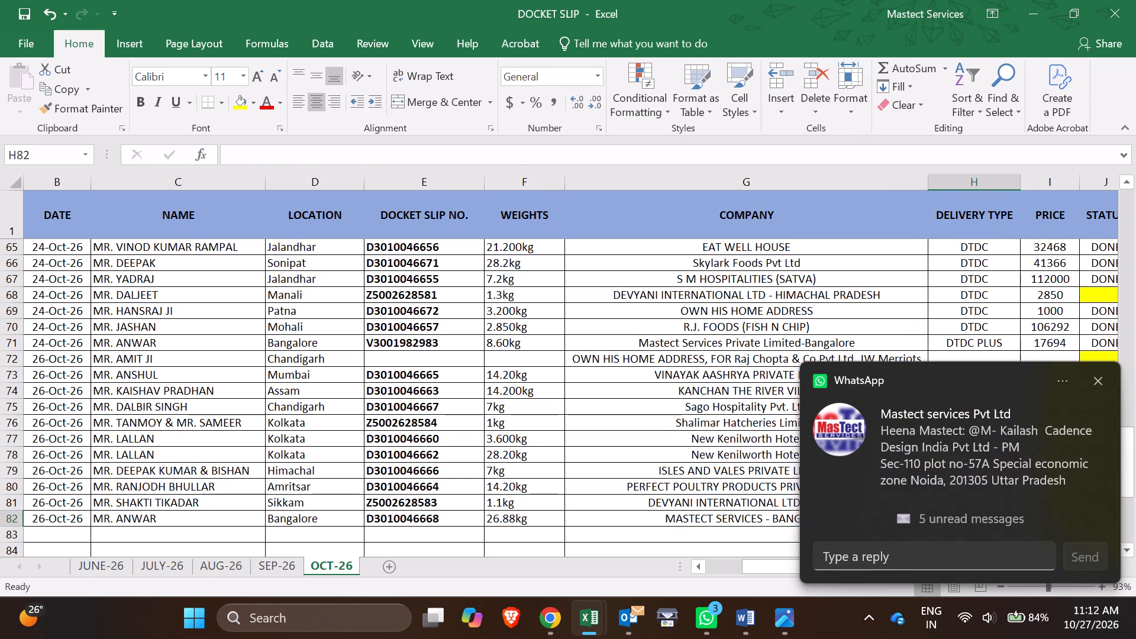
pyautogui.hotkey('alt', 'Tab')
pyautogui.click(1098, 382)
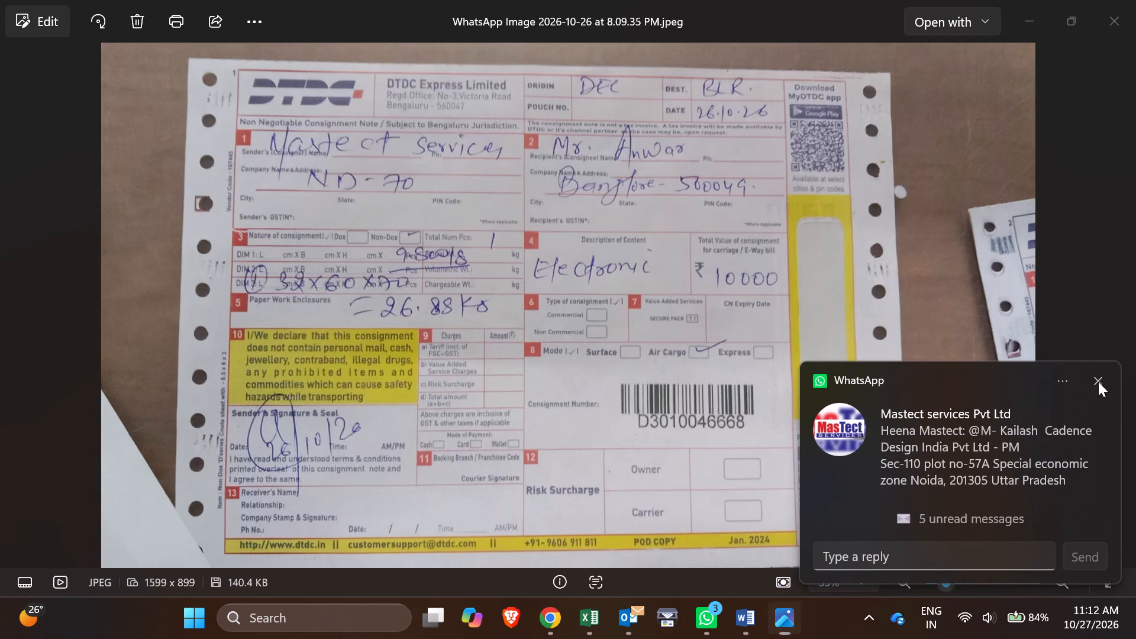
pyautogui.hotkey('alt', 'Tab')
pyautogui.hotkey('alt', 'Tab')
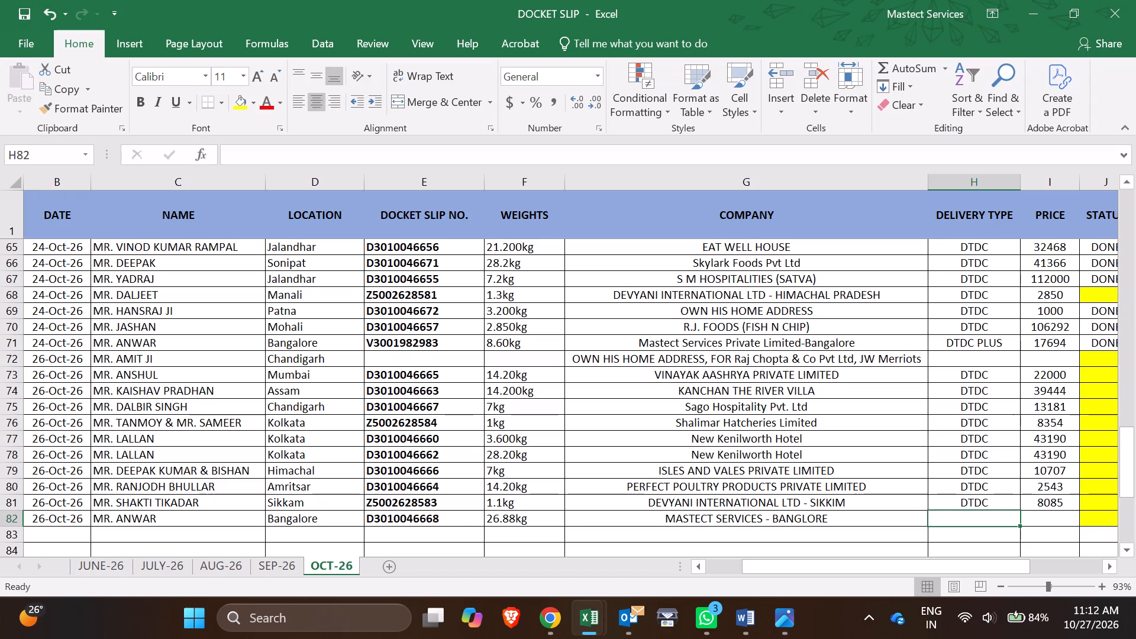
pyautogui.hotkey('alt', 'Tab')
pyautogui.hotkey('alt', 'Tab')
pyautogui.hotkey('ctrl', 'd')
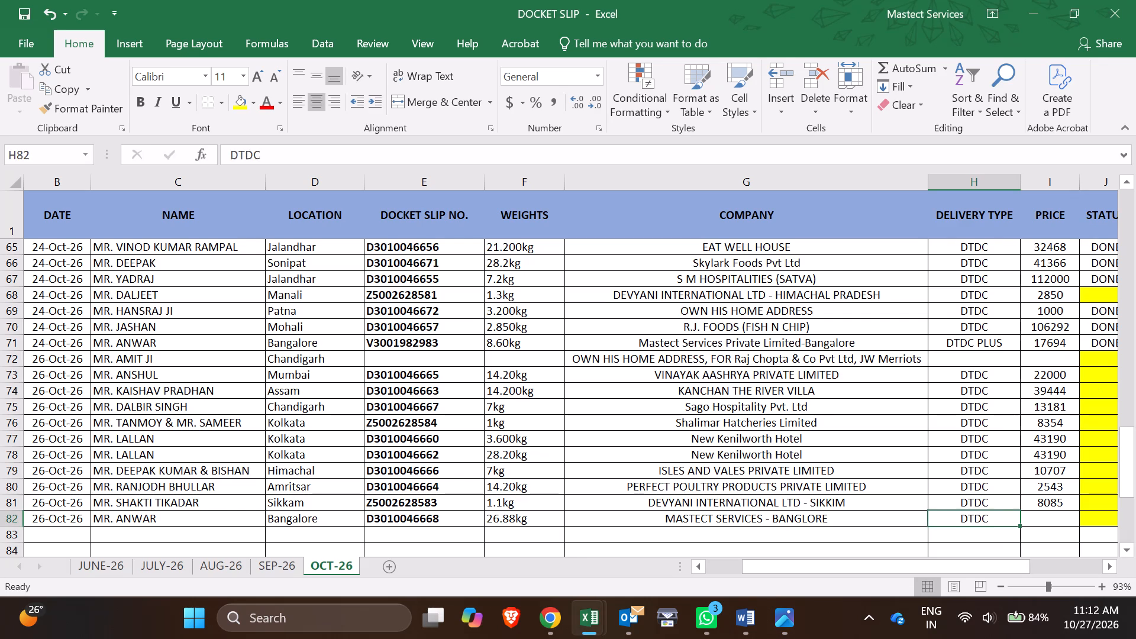
# Fill in the price of the MASTECT SERVICES - BANGLORE entry from the declared value on its slip photo.
pyautogui.press('Right')
pyautogui.hotkey('alt', 'Tab')
pyautogui.hotkey('alt', 'Tab')
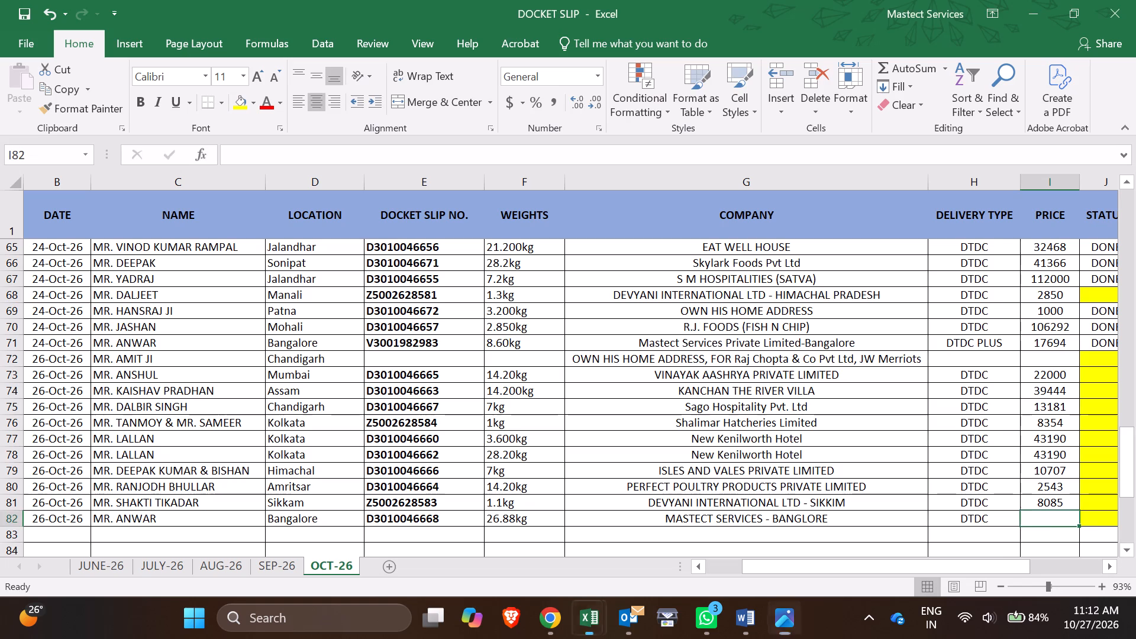
# Enter 10000 as the price of the 26-Oct-26 MASTECT SERVICES - BANGLORE entry and save the DOCKET SLIP workbook.
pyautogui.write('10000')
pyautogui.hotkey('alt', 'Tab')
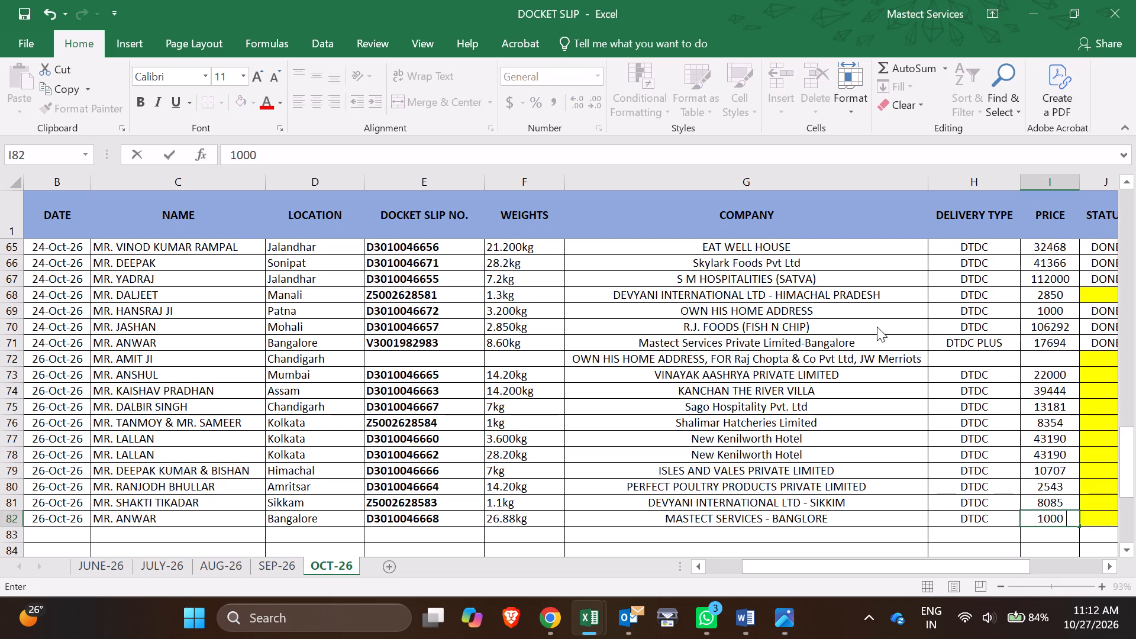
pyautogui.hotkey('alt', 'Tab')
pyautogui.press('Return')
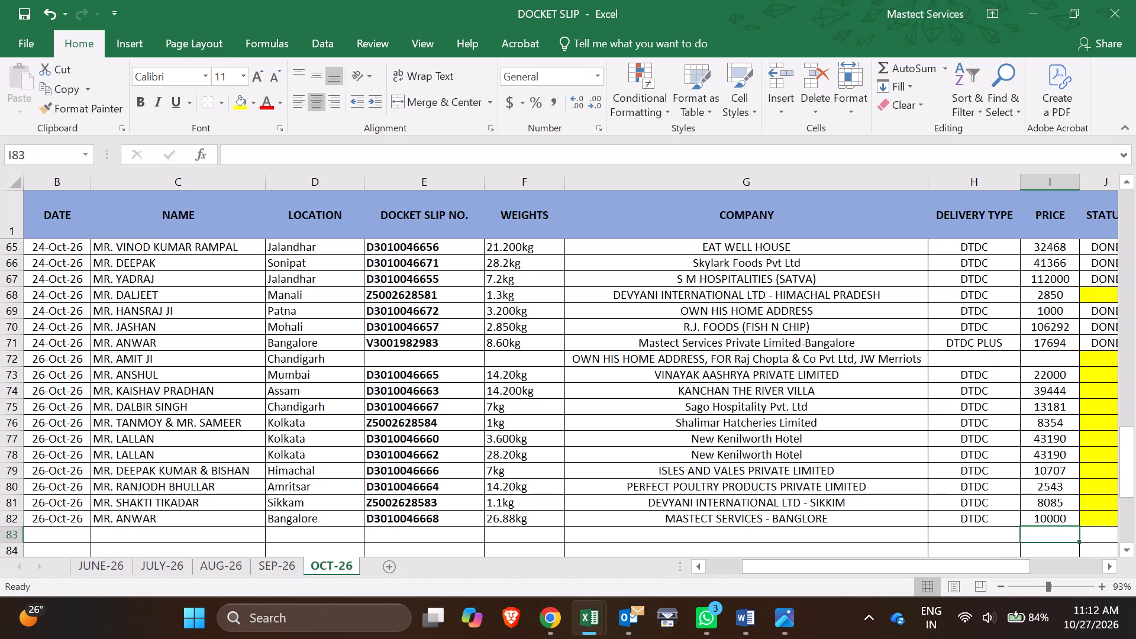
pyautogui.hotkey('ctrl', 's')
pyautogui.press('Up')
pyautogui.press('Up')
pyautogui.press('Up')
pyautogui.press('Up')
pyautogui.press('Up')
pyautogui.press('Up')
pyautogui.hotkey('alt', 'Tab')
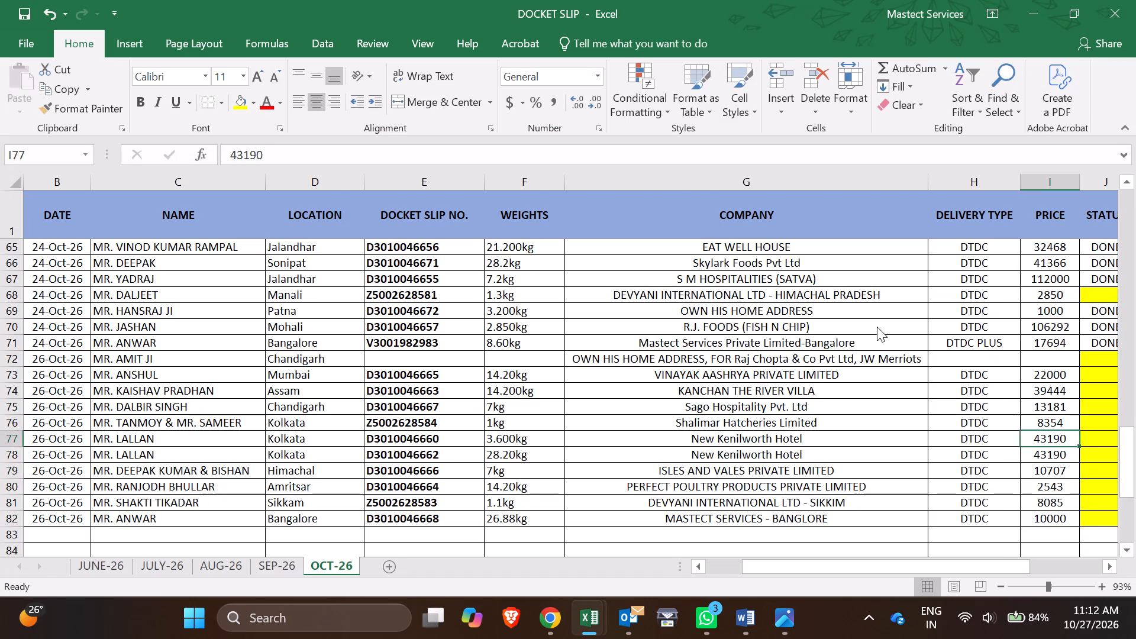
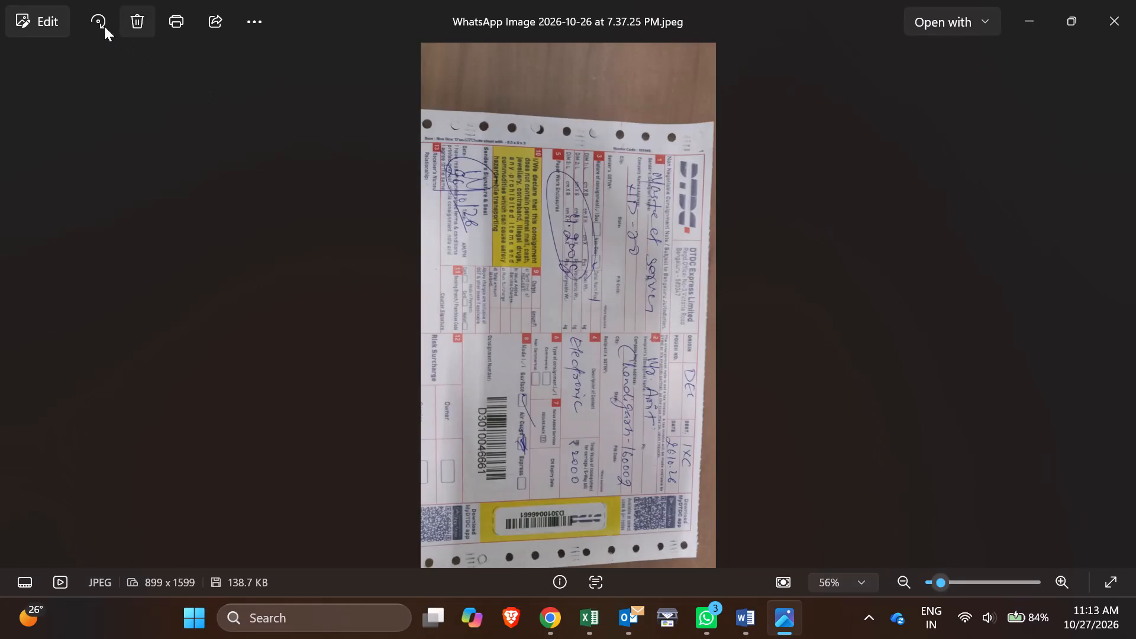
# Rotate the Chandigarh DTDC slip photo upright to read its details.
pyautogui.click(99, 25)
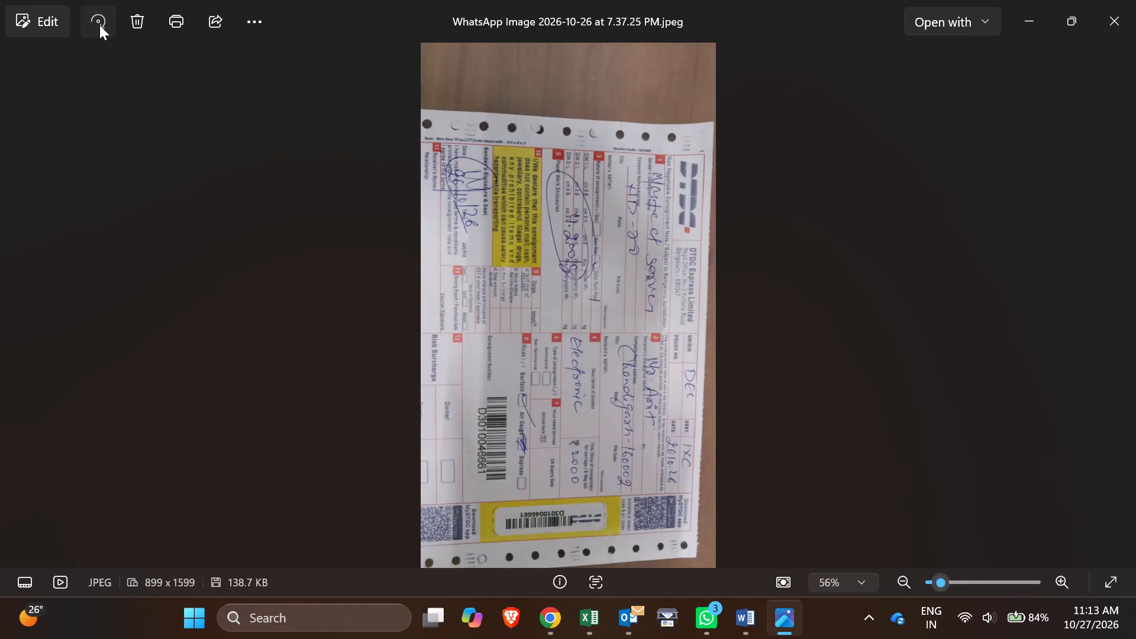
pyautogui.click(99, 25)
pyautogui.click(99, 25)
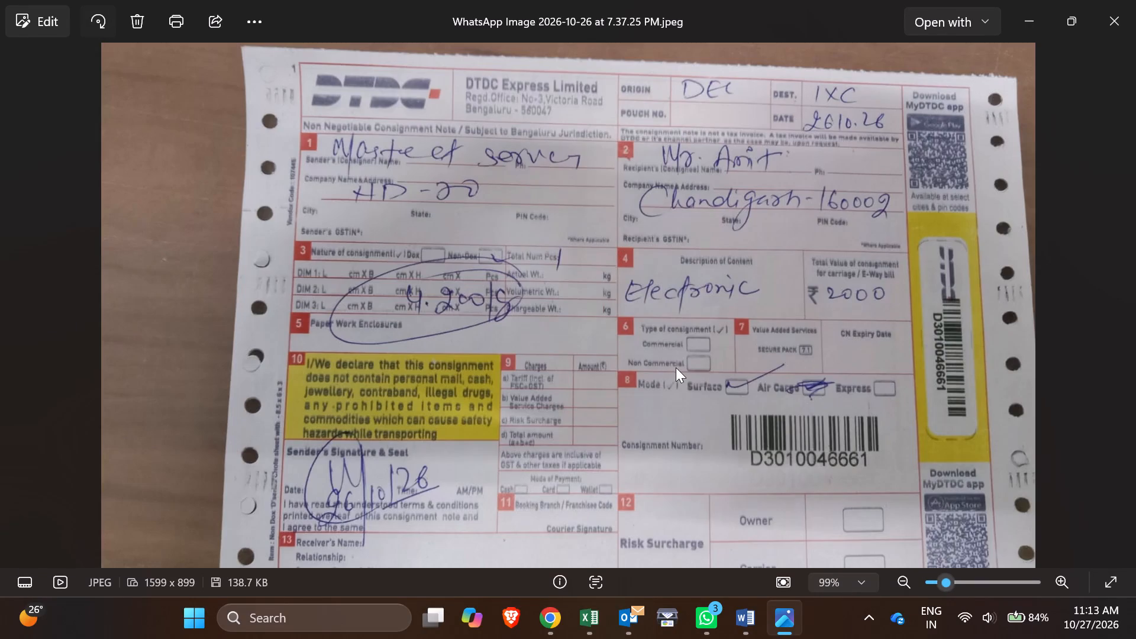
# Switch from the slip photo to the BANGALORE DISPATCH RECORD workbook in Excel to view its dispatch entries.
pyautogui.hotkey('alt', 'Tab')
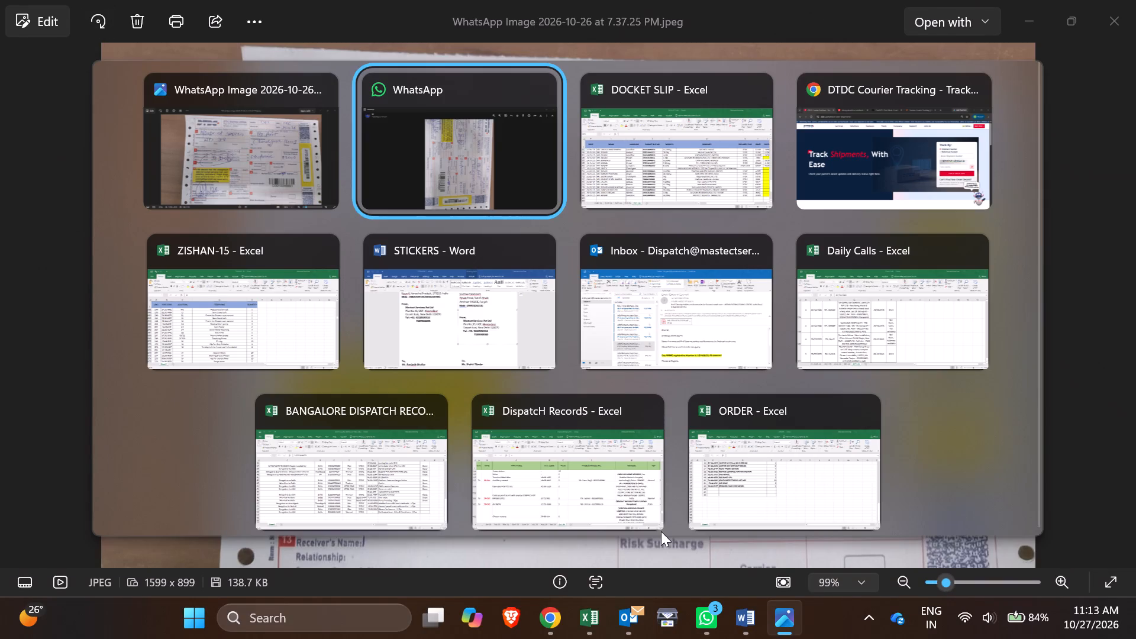
pyautogui.hotkey('alt', 'Tab')
pyautogui.hotkey('alt', 'Tab')
pyautogui.hotkey('alt', 'Tab')
pyautogui.hotkey('alt', 'Tab')
pyautogui.hotkey('alt', 'Tab')
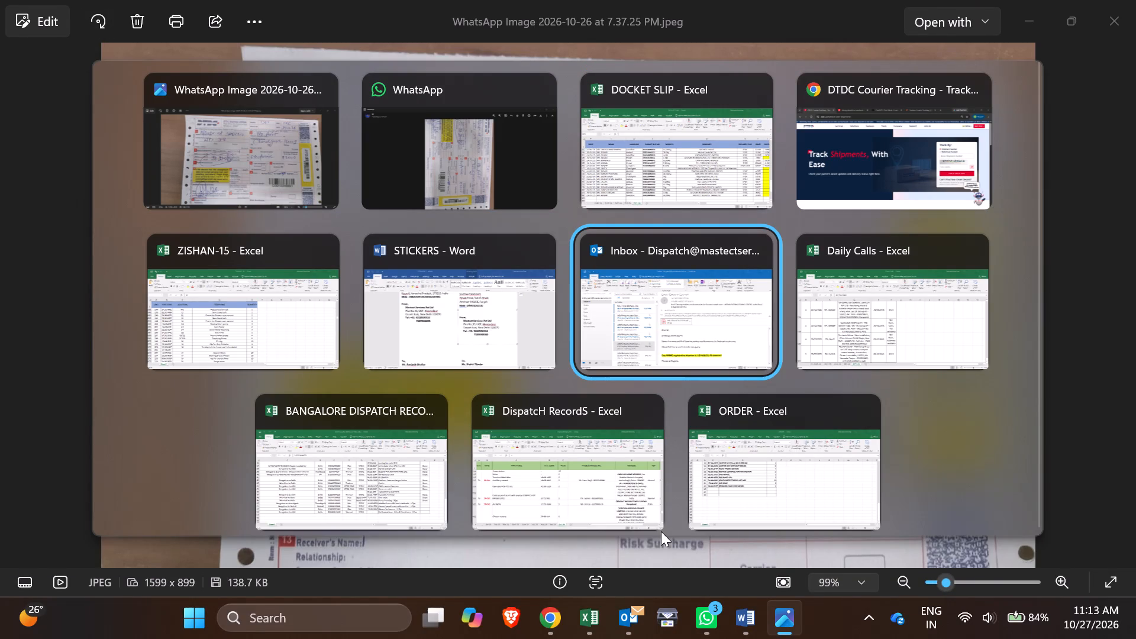
pyautogui.hotkey('alt', 'Down')
pyautogui.hotkey('alt', 'Left')
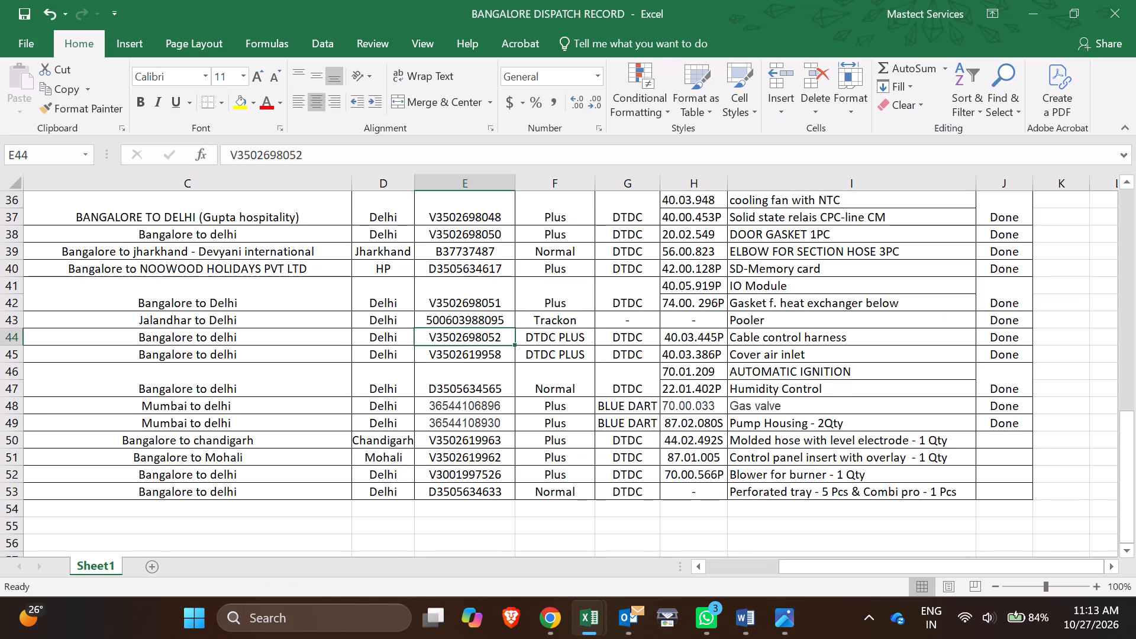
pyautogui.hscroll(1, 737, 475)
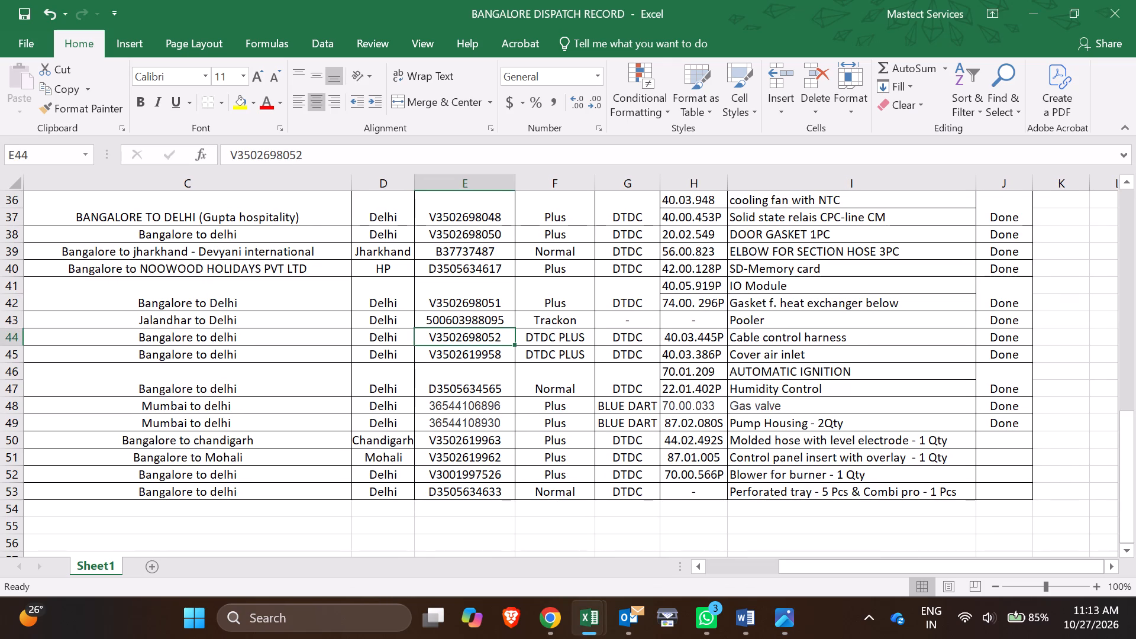
pyautogui.click(499, 440)
pyautogui.hotkey('ctrl', 'c')
pyautogui.hotkey('alt', 'Tab')
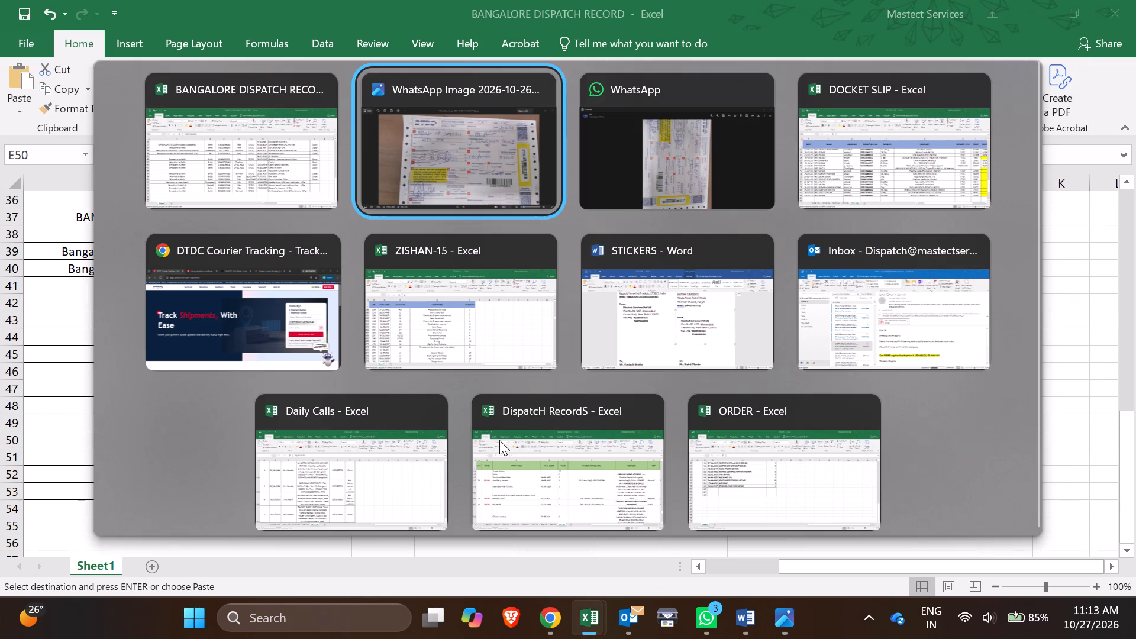
pyautogui.hotkey('alt', 'Down')
pyautogui.hotkey('alt', 'Left')
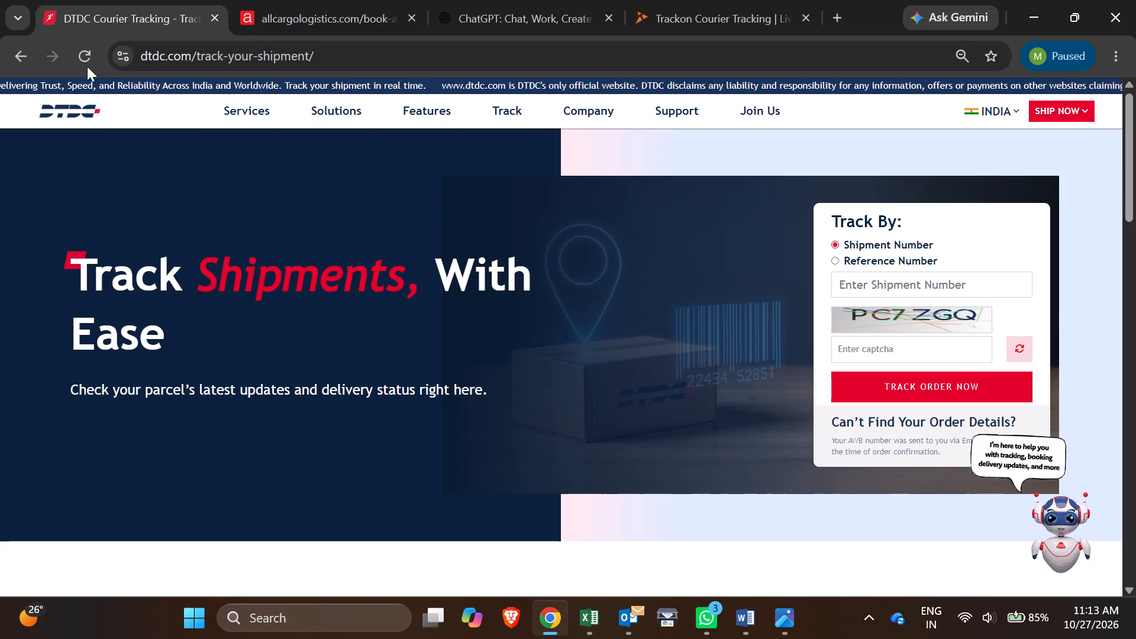
pyautogui.click(89, 59)
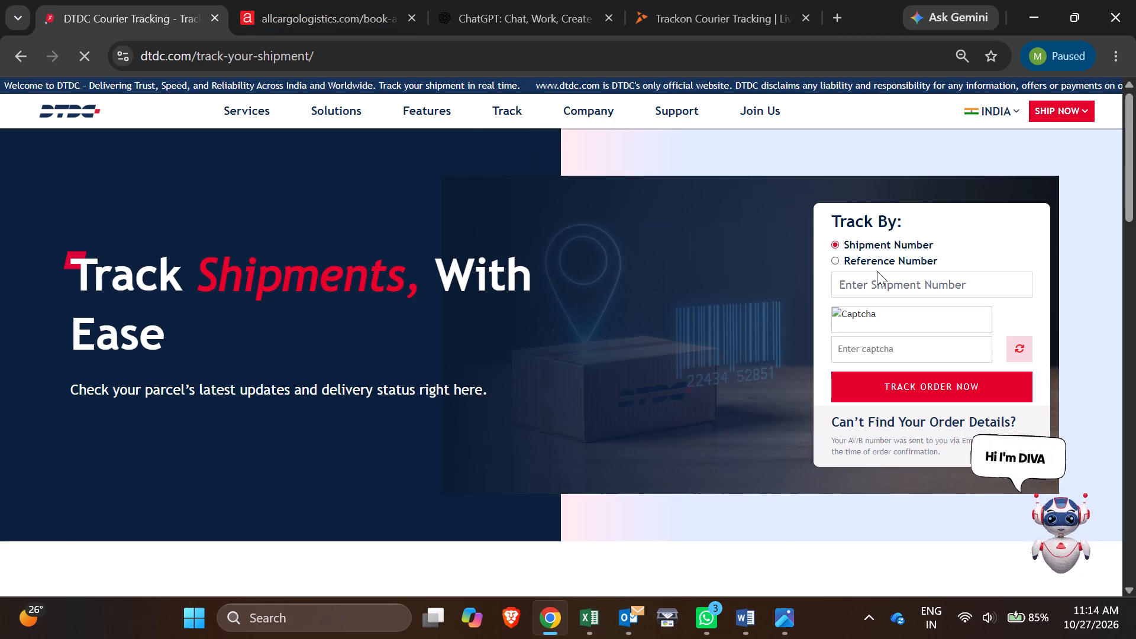
pyautogui.click(878, 282)
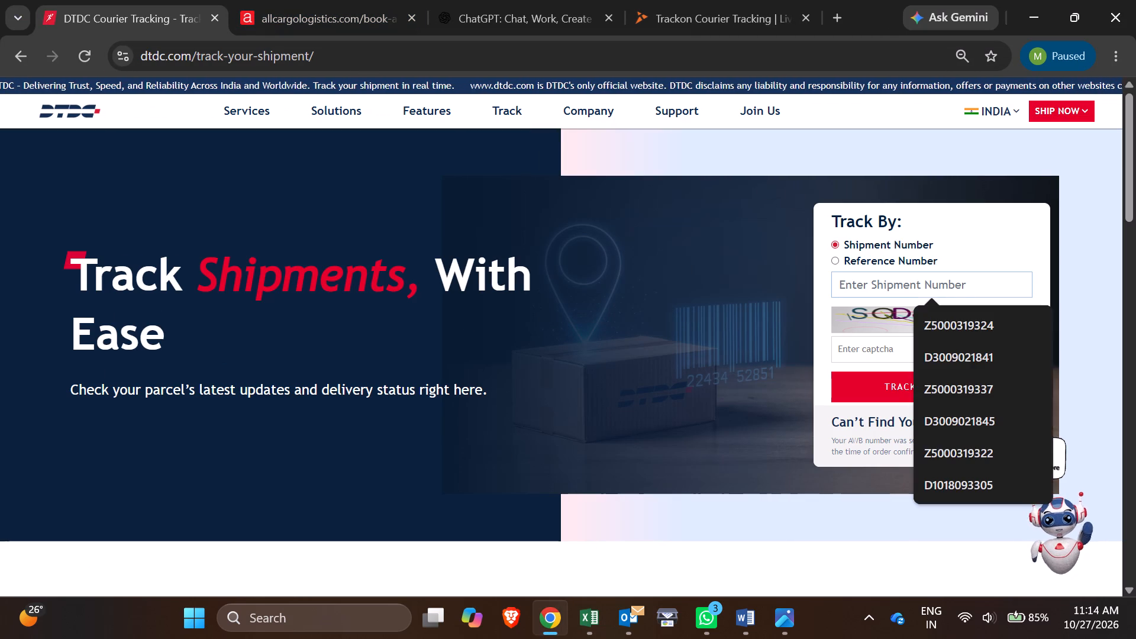
pyautogui.hotkey('ctrl', 'v')
pyautogui.click(875, 346)
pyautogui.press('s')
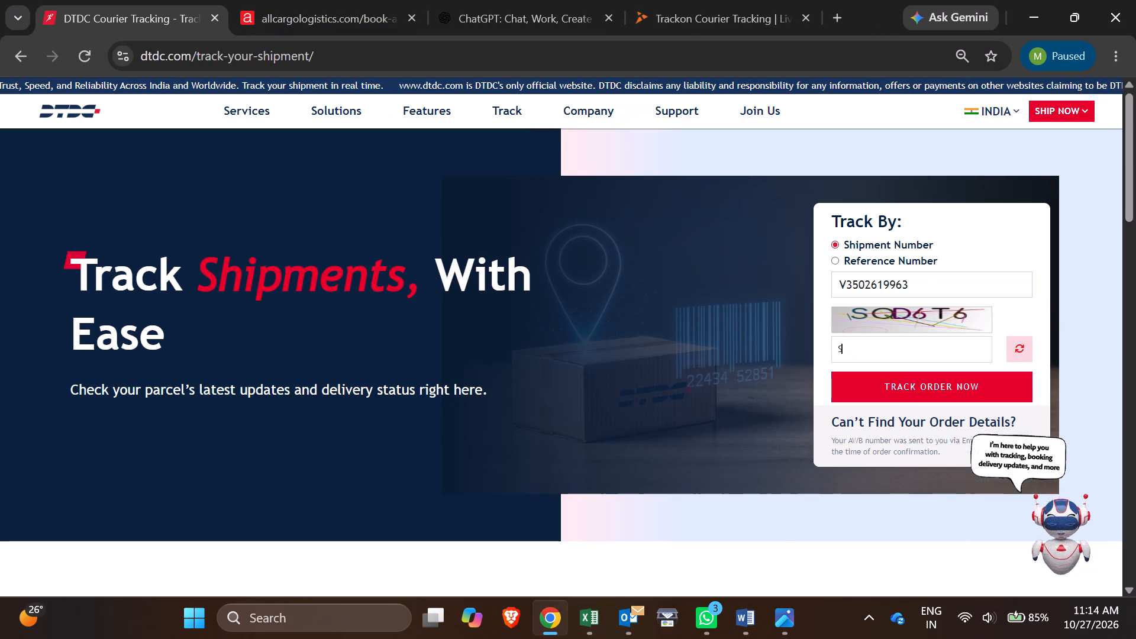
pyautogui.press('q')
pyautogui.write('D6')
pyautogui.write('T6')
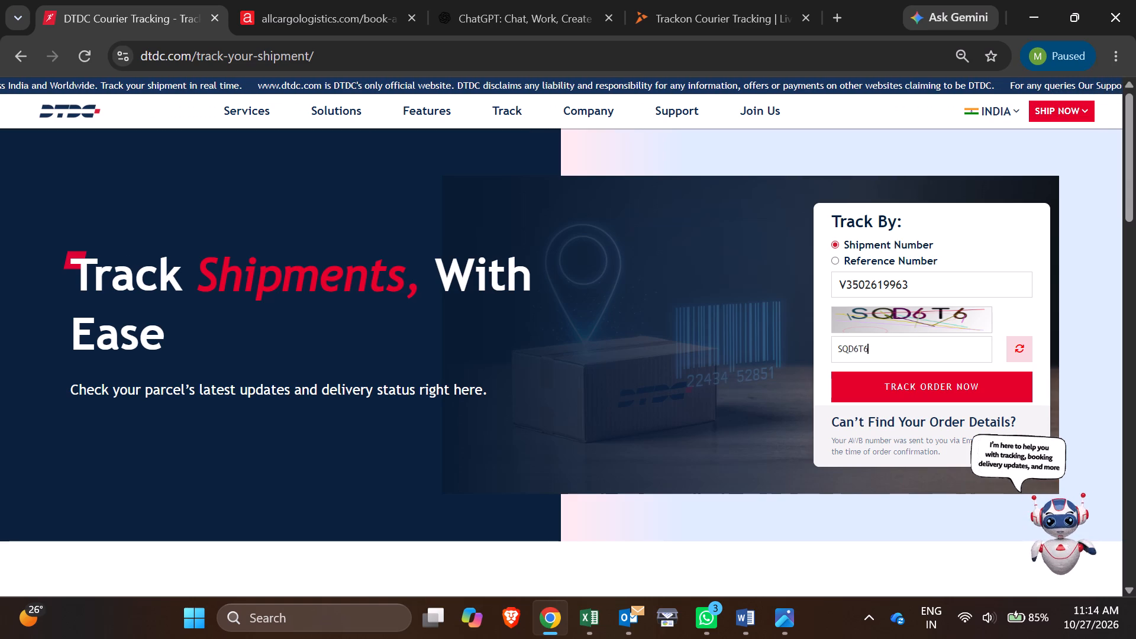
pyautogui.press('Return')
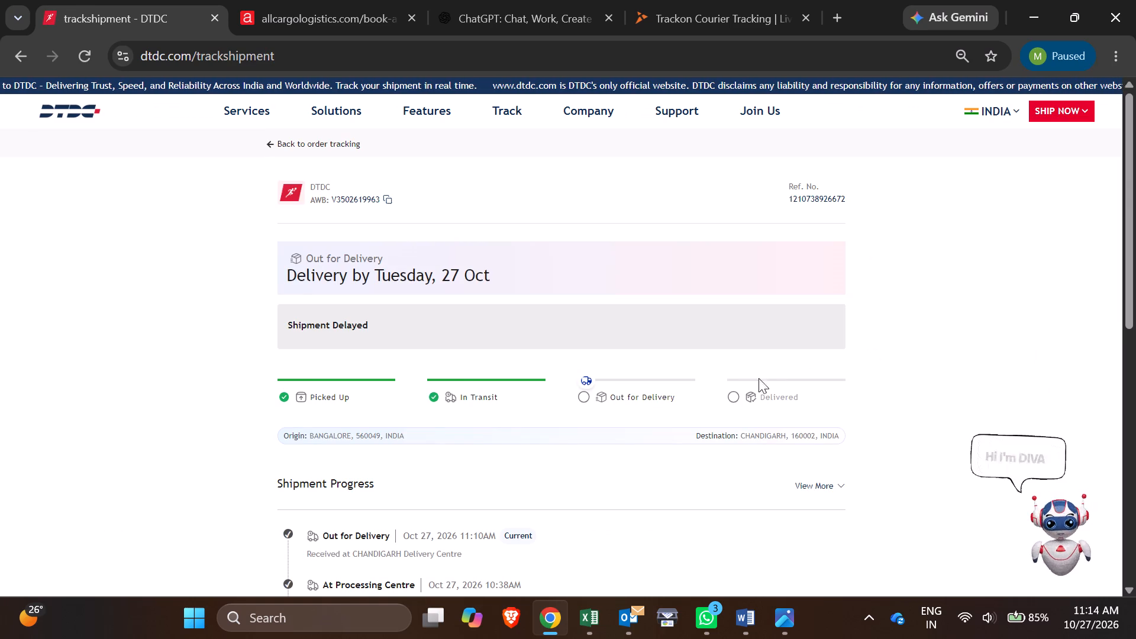
# Switch back to Excel and save the BANGALORE DISPATCH RECORD workbook.
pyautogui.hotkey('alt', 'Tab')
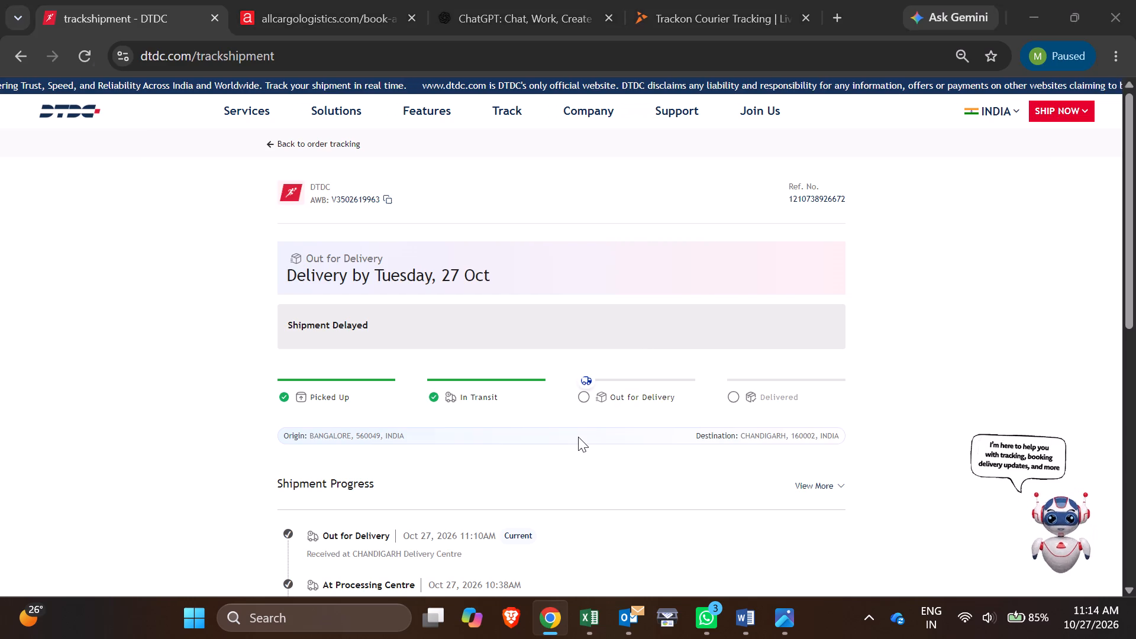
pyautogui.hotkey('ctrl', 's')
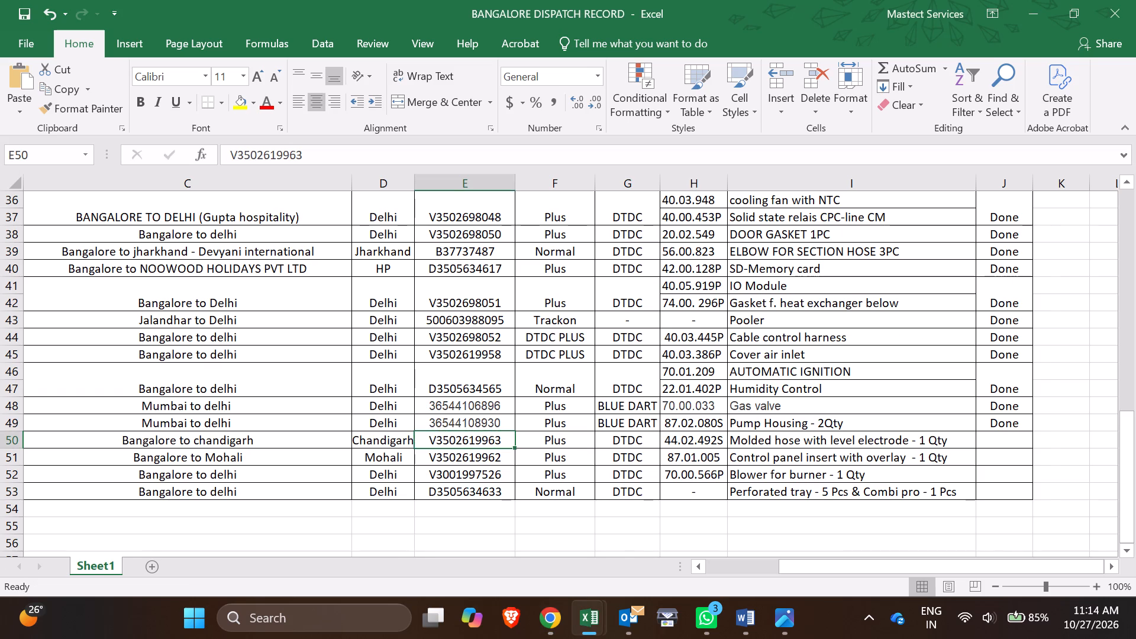
# Return to Chrome and examine the delivery status and shipment progress of the Bangalore to Chandigarh shipment.
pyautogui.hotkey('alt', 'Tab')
pyautogui.scroll(-1, 578, 437)
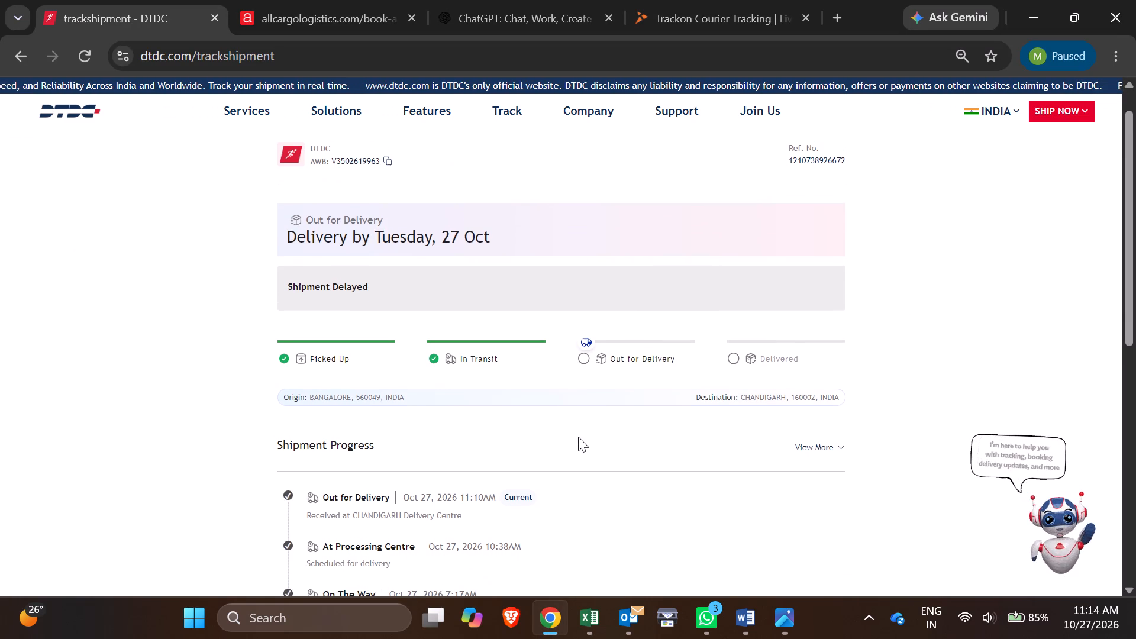
pyautogui.scroll(-2, 578, 437)
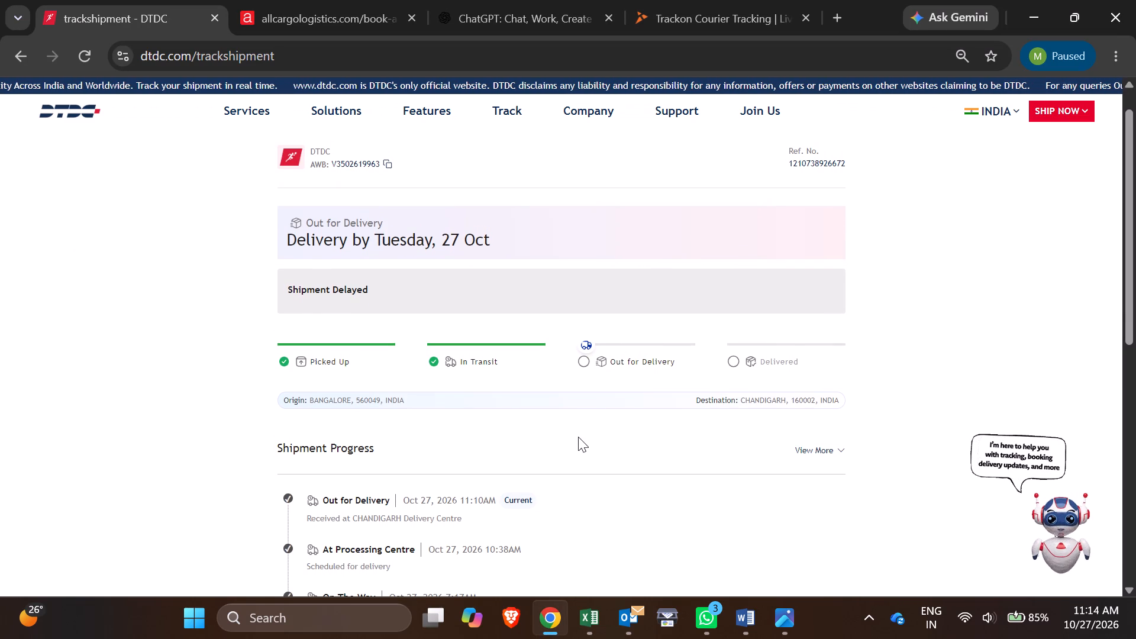
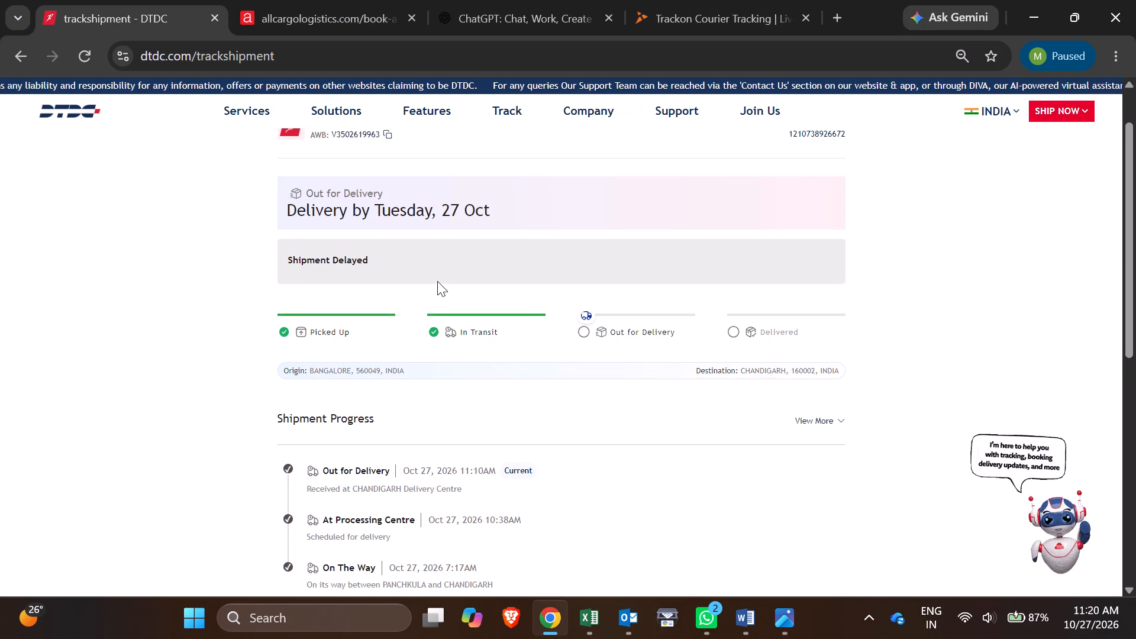
# Fit the Bangalore-to-Chandigarh shipment's tracking details on one screen at 50% page zoom and start a screen snip of them.
pyautogui.scroll(2, 437, 281)
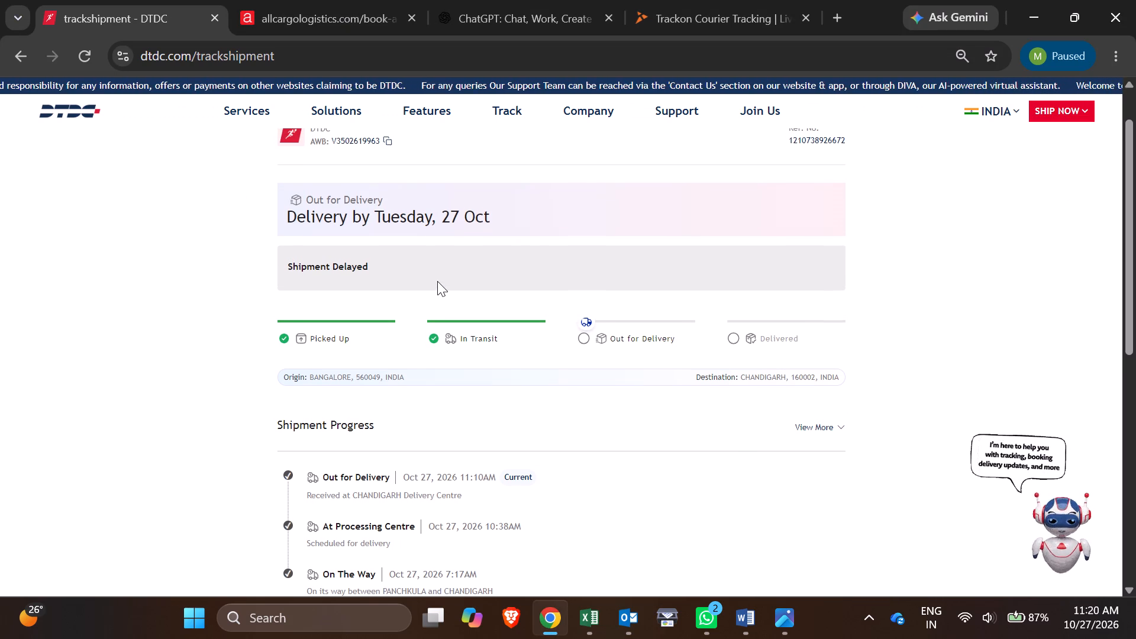
pyautogui.hotkey('ctrl', '-')
pyautogui.scroll(3, 525, 292)
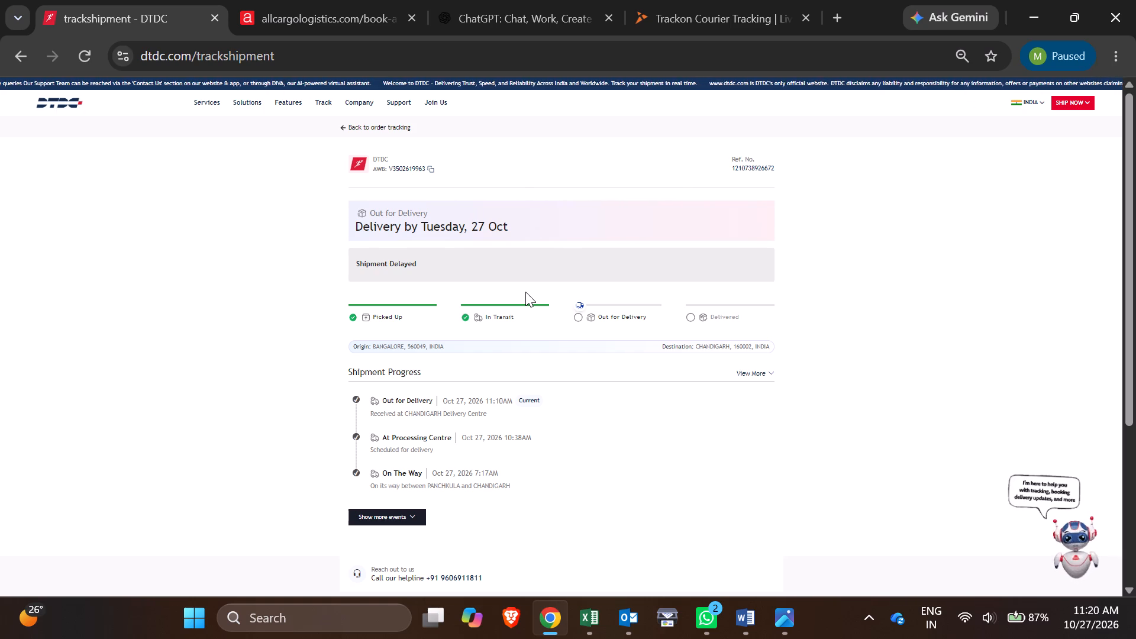
pyautogui.hotkey('ctrl', '=')
pyautogui.scroll(-1, 525, 292)
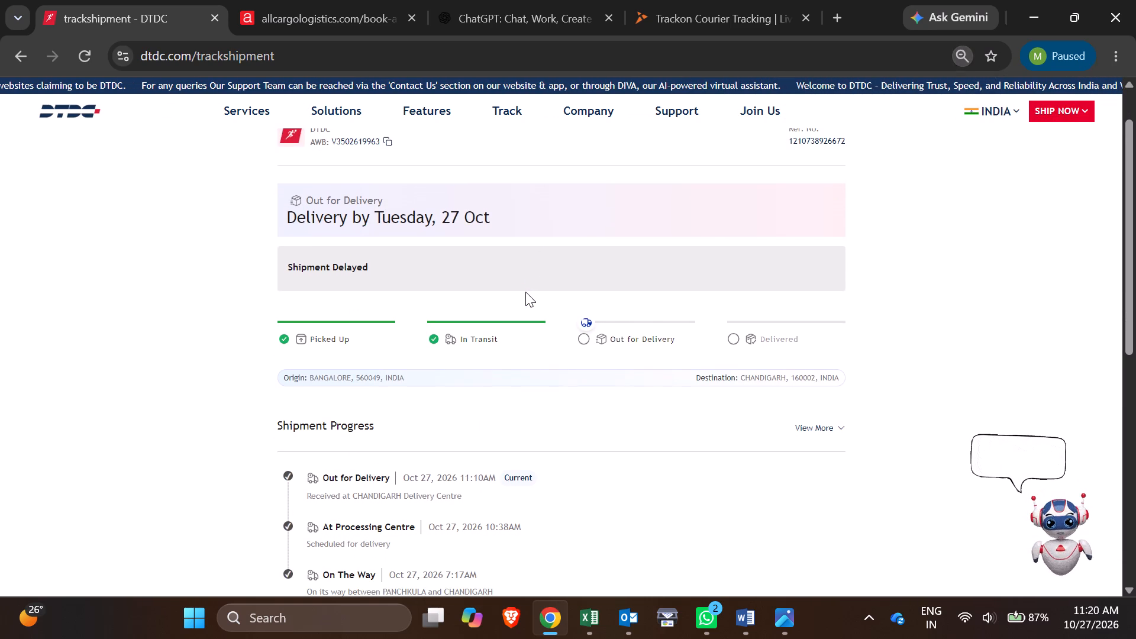
pyautogui.scroll(-1, 525, 292)
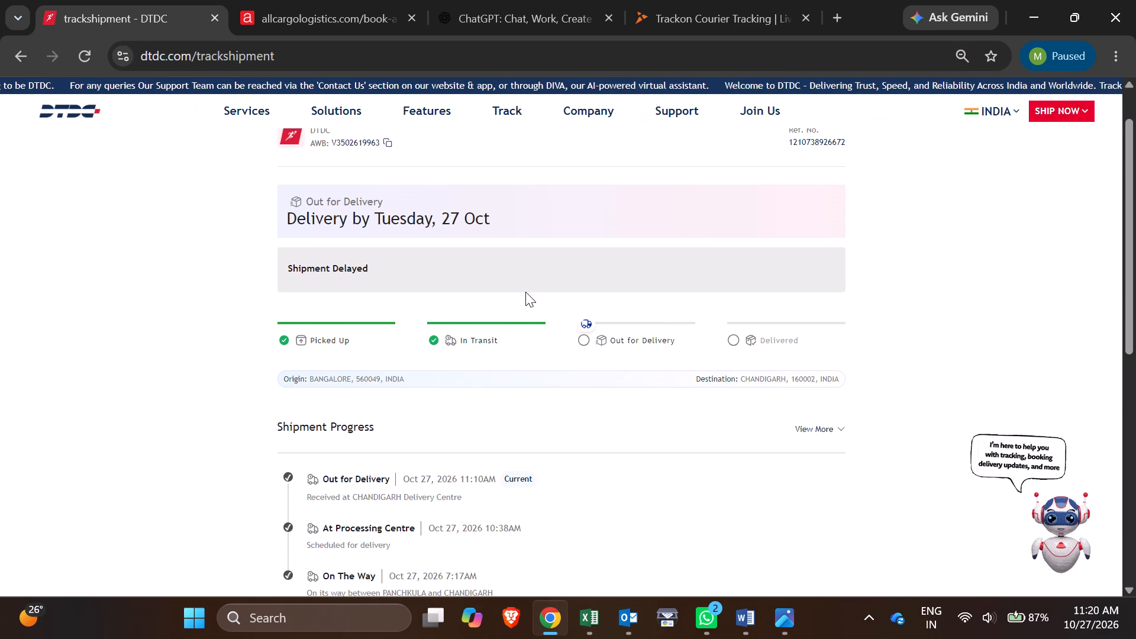
pyautogui.hotkey('ctrl', '-')
pyautogui.scroll(1, 525, 292)
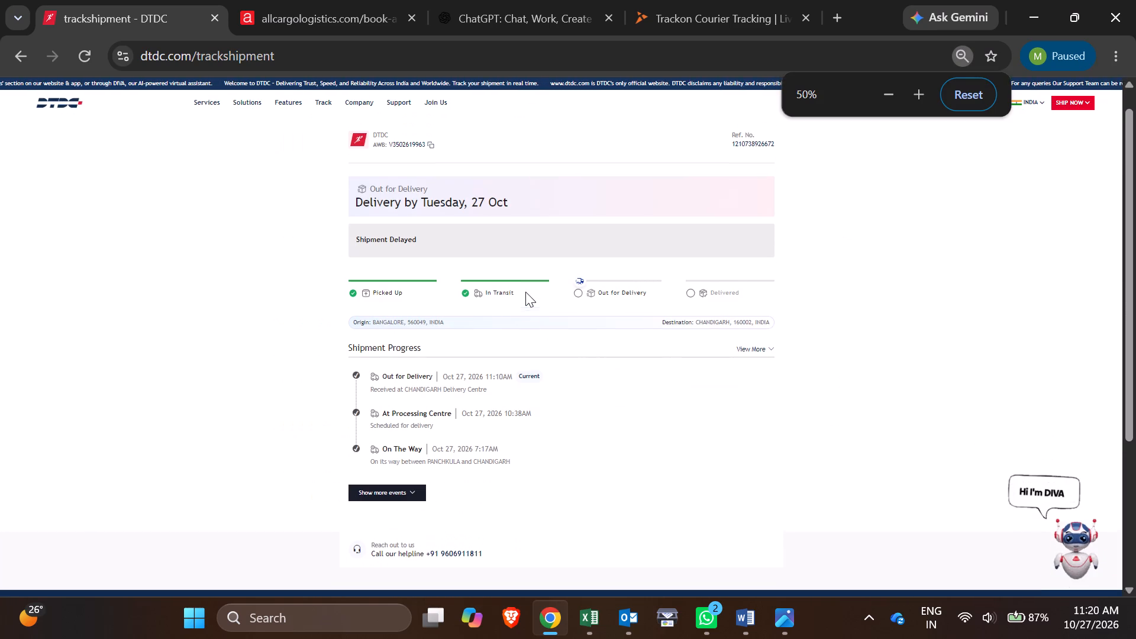
pyautogui.scroll(5, 525, 292)
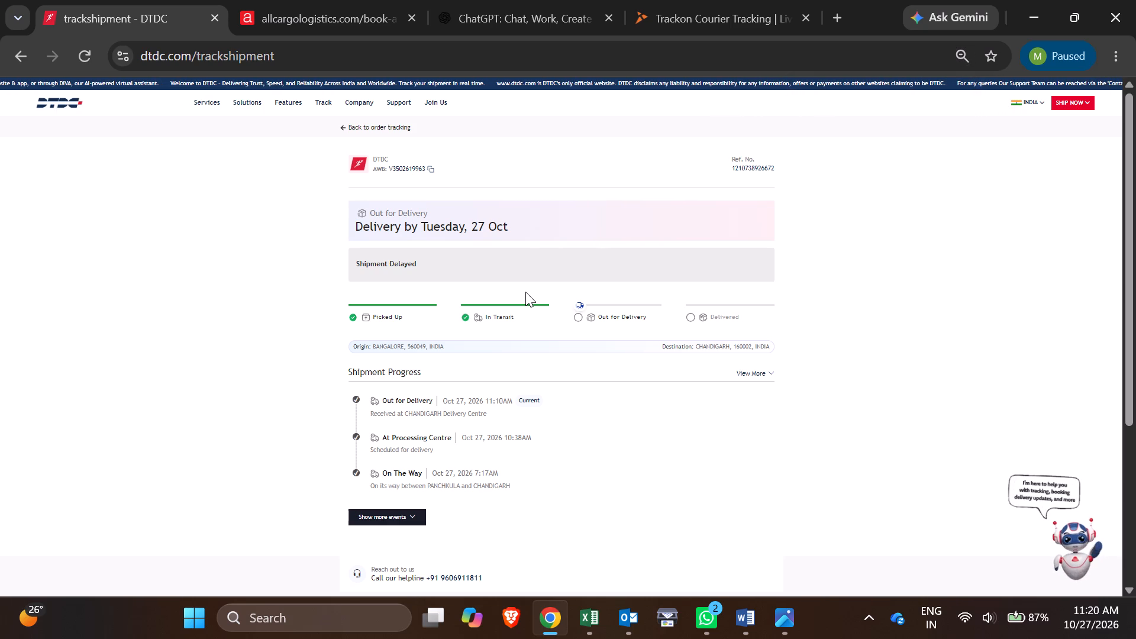
pyautogui.press('shift+super+s')
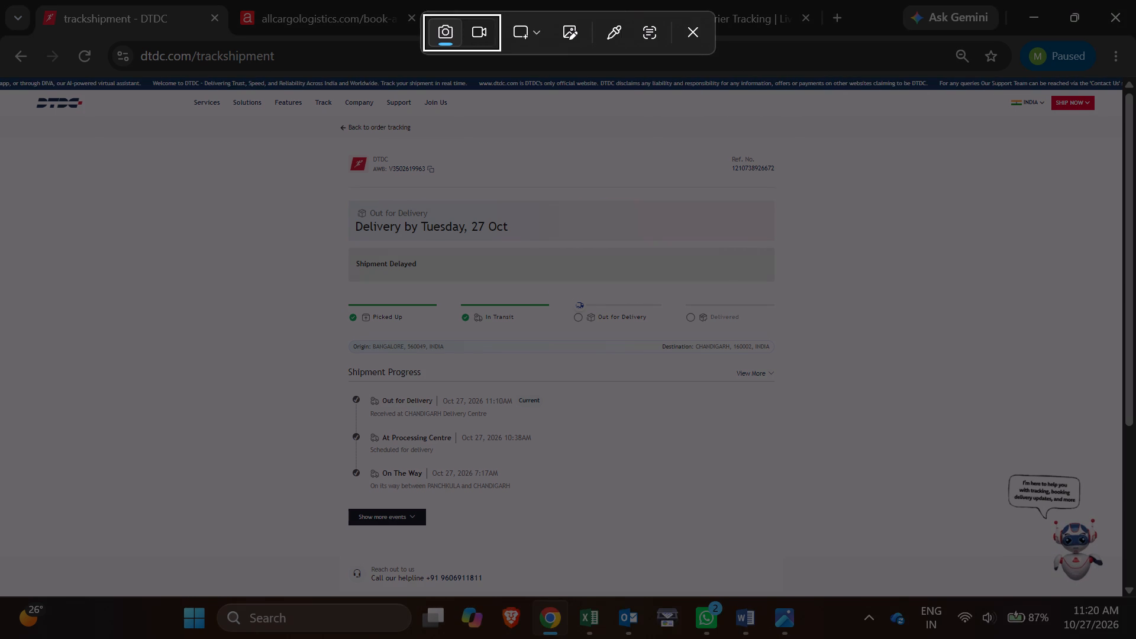
# Capture a rectangular snip of the DTDC tracking result for the Bangalore to Chandigarh shipment, from the AWB header through the shipment progress events.
pyautogui.moveTo(333, 136); pyautogui.dragTo(606, 518)
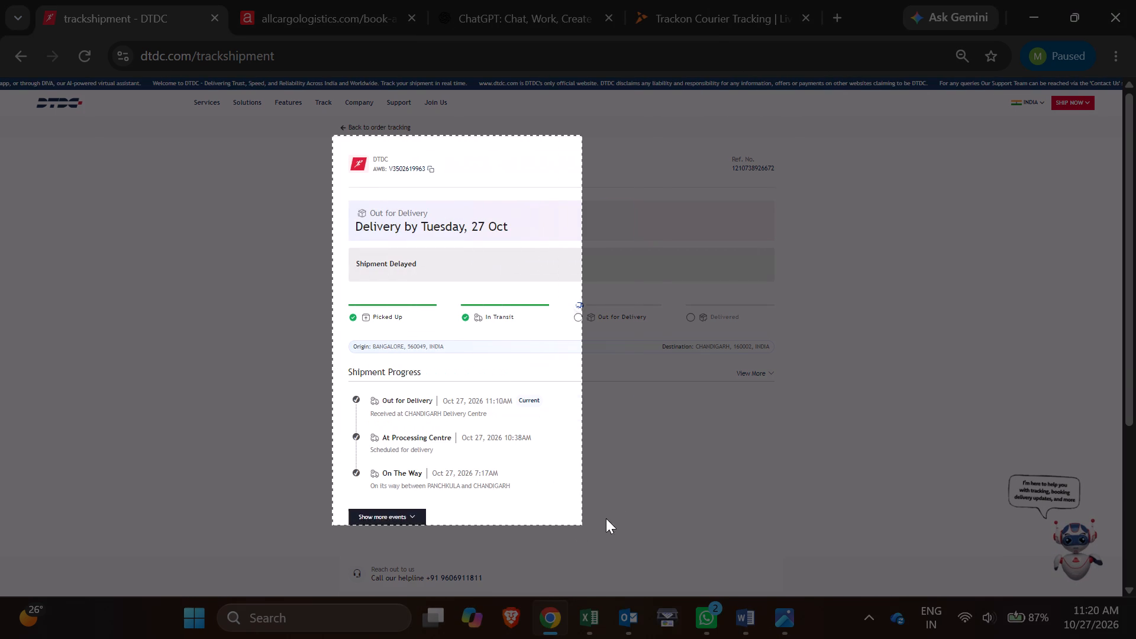
pyautogui.moveTo(606, 518); pyautogui.dragTo(808, 501)
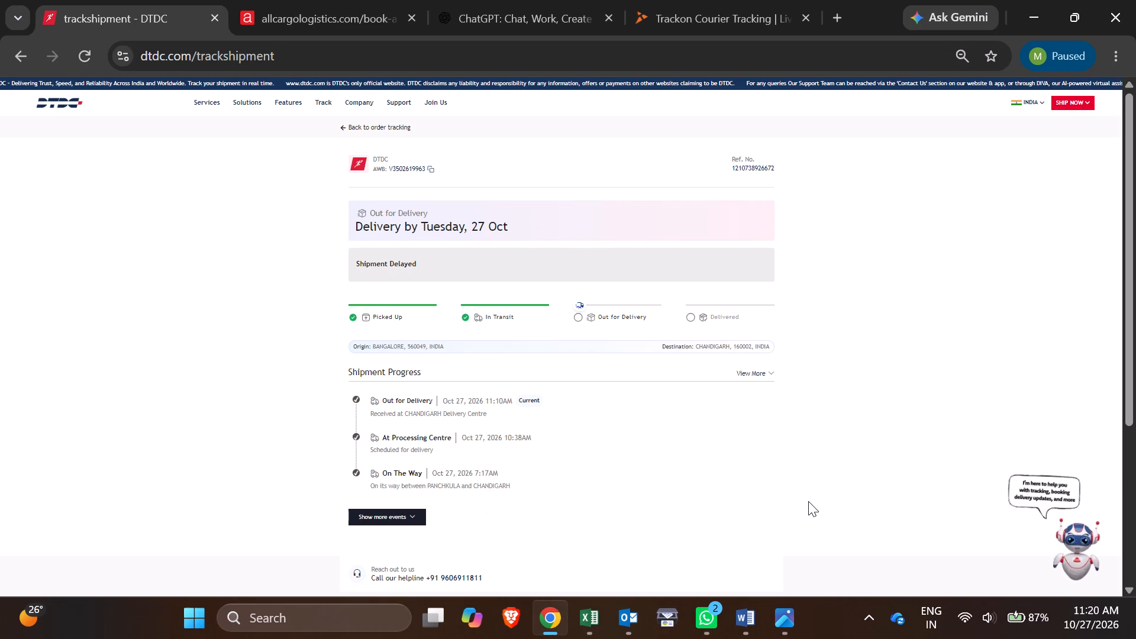
# Return from the DTDC tracking page to the BANGALORE DISPATCH RECORD workbook in Excel, at the Bangalore to Chandigarh shipment.
pyautogui.hotkey('alt', 'Tab')
pyautogui.hotkey('alt', 'Tab')
pyautogui.hotkey('alt', 'Tab')
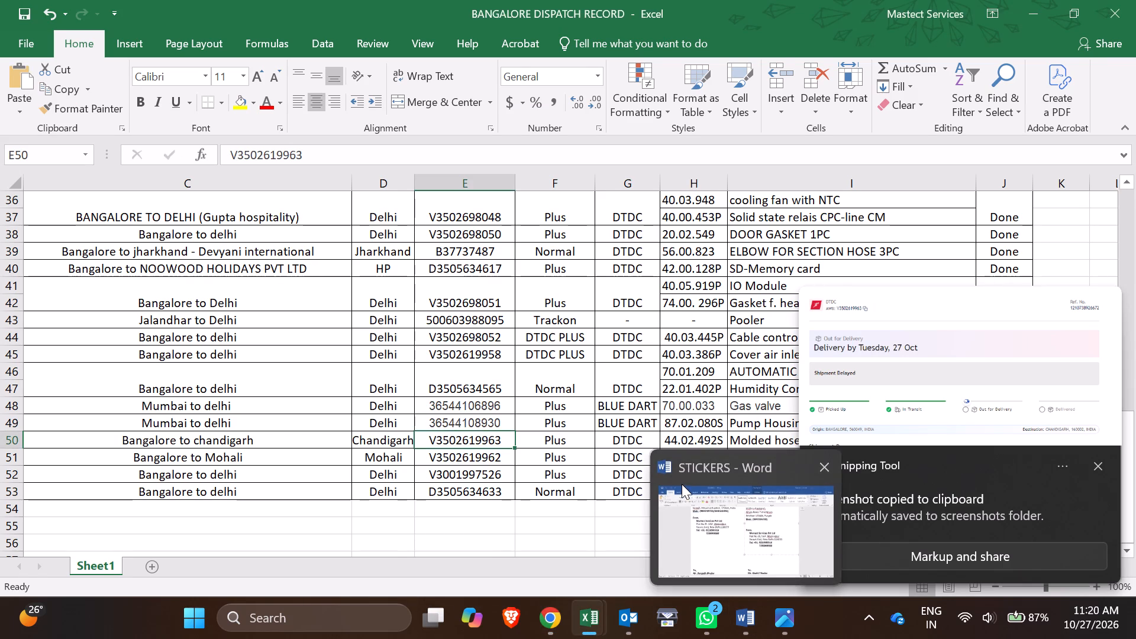
pyautogui.hotkey('alt', 'Tab')
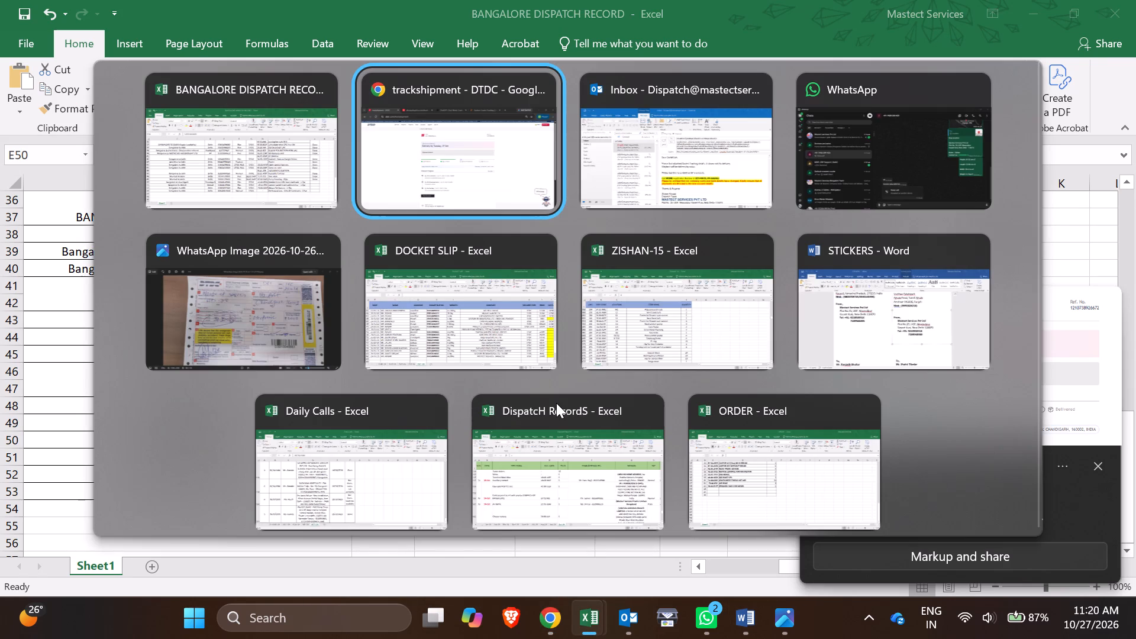
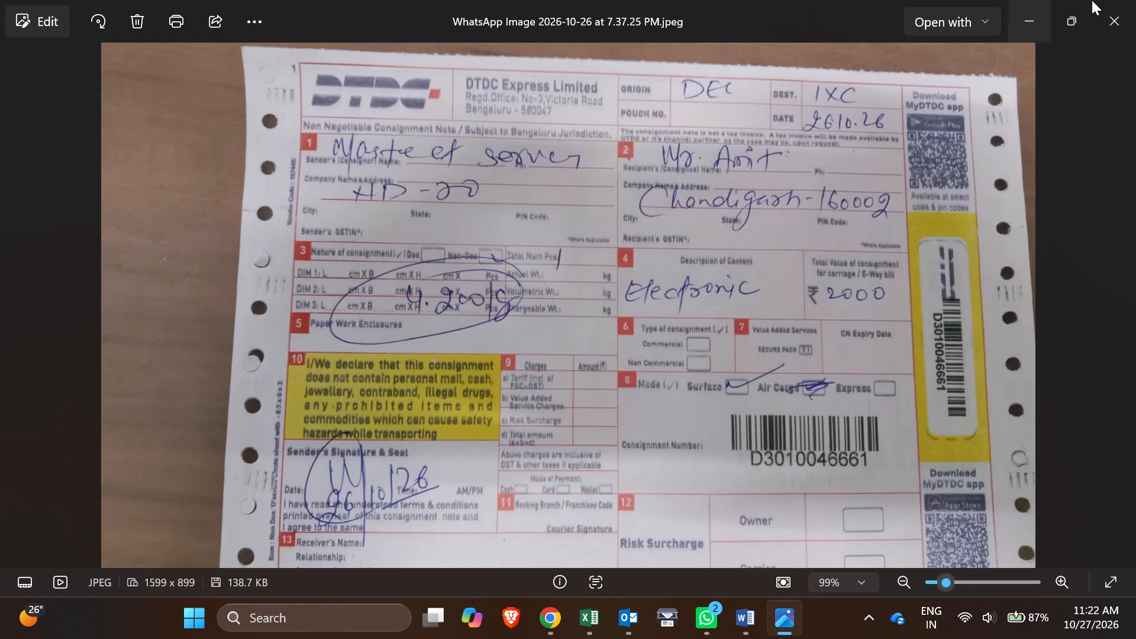
# In the DOCKET SLIP workbook, select the empty docket number cell of the 26-Oct-26 Chandigarh entry in row 72, consulting its DTDC slip photo.
pyautogui.hotkey('alt', 'Tab')
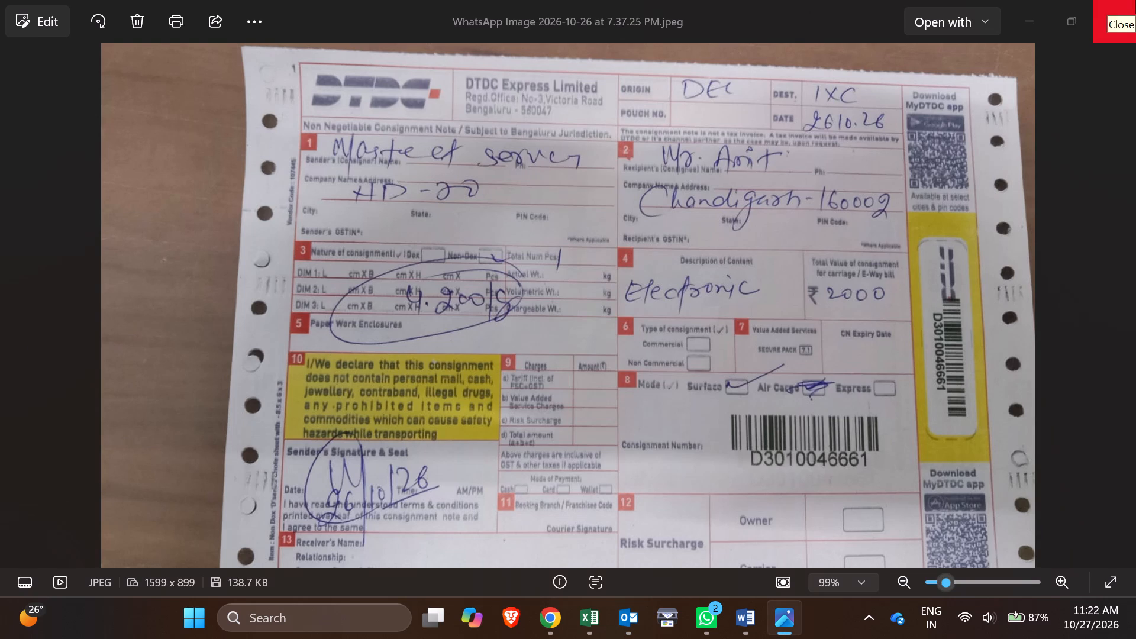
pyautogui.hotkey('alt', 'Right')
pyautogui.hotkey('alt', 'Down')
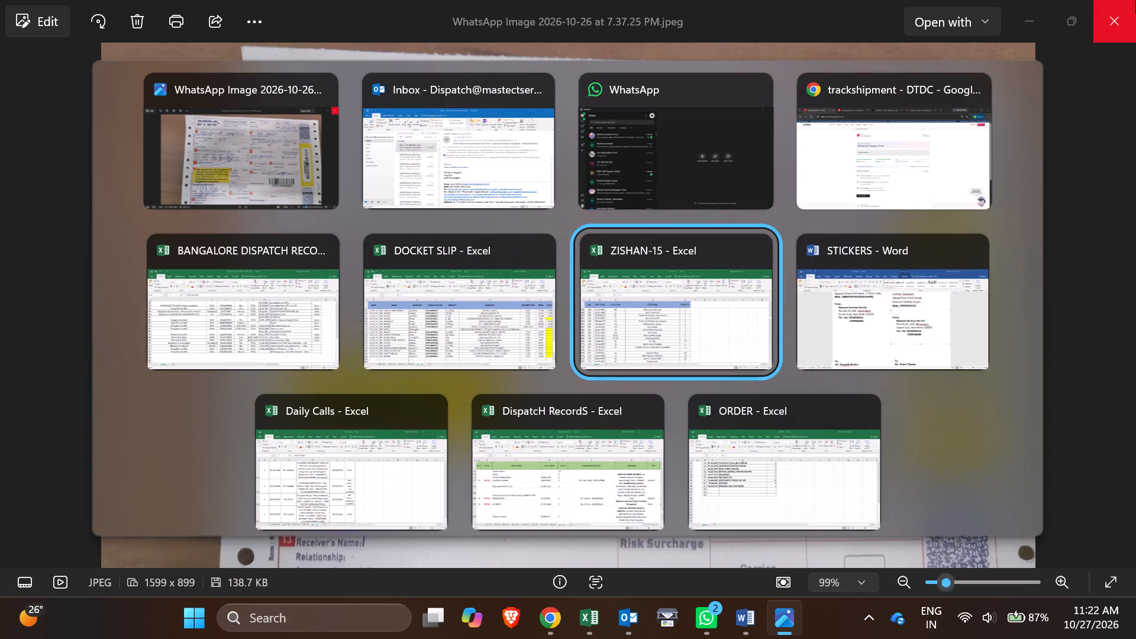
pyautogui.hotkey('alt', 'Left')
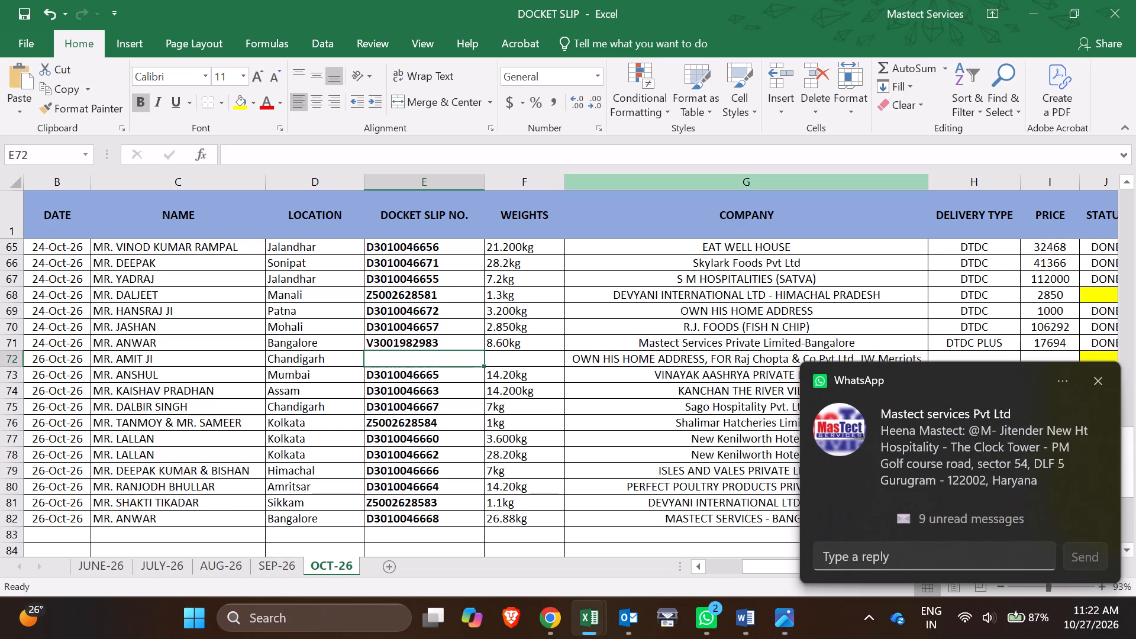
pyautogui.hotkey('alt', 'Tab')
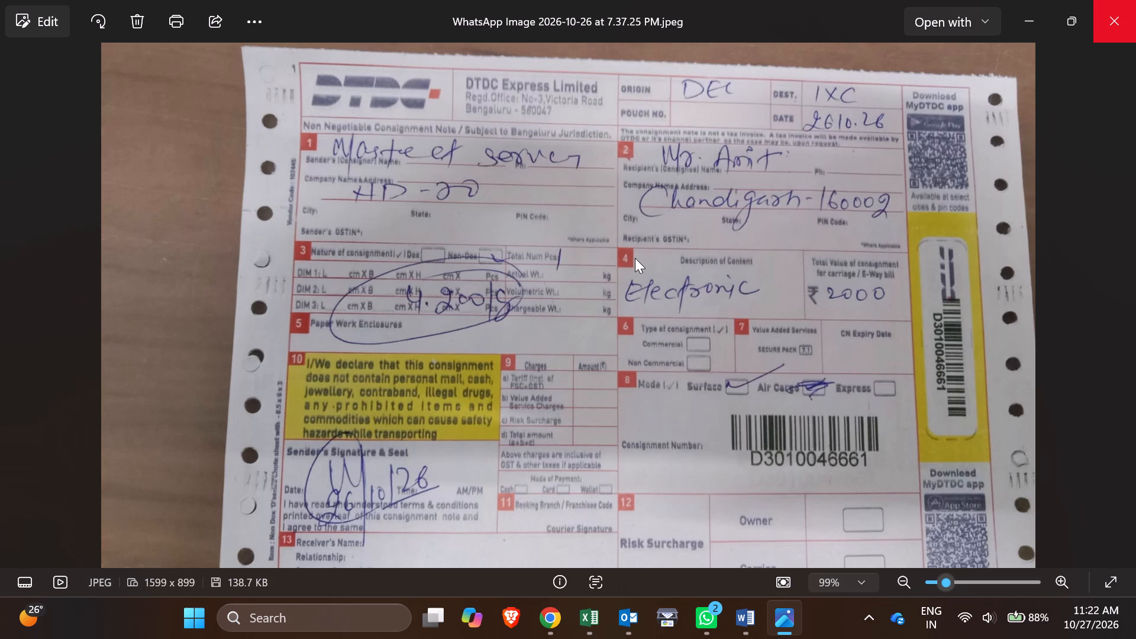
pyautogui.hotkey('alt', 'Tab')
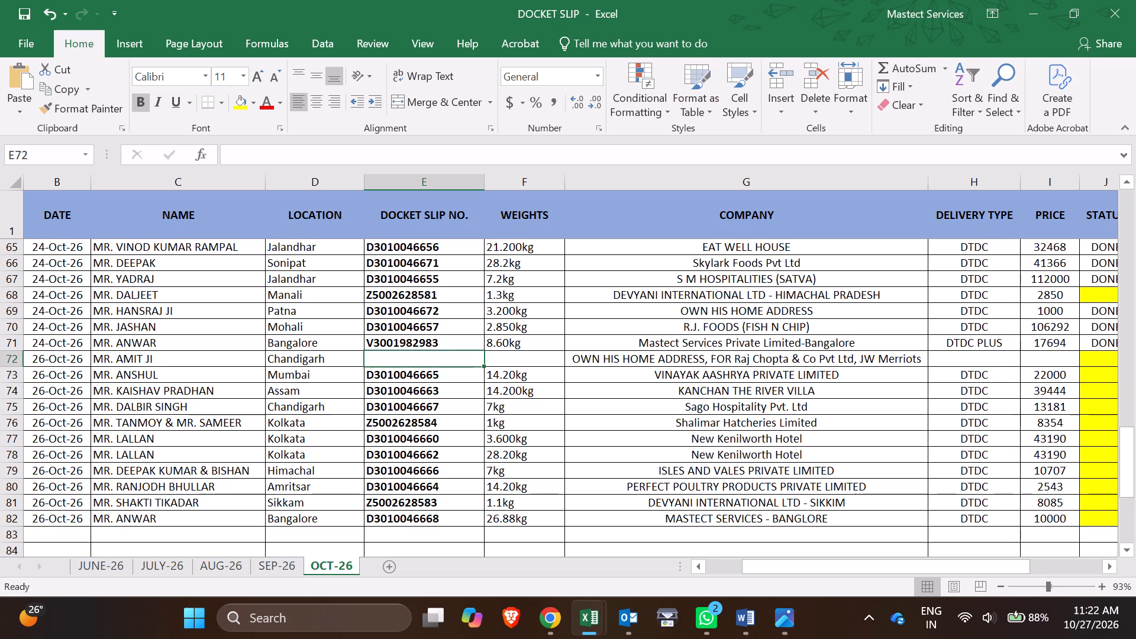
pyautogui.click(535, 359)
pyautogui.click(416, 360)
pyautogui.hotkey('alt', 'Tab')
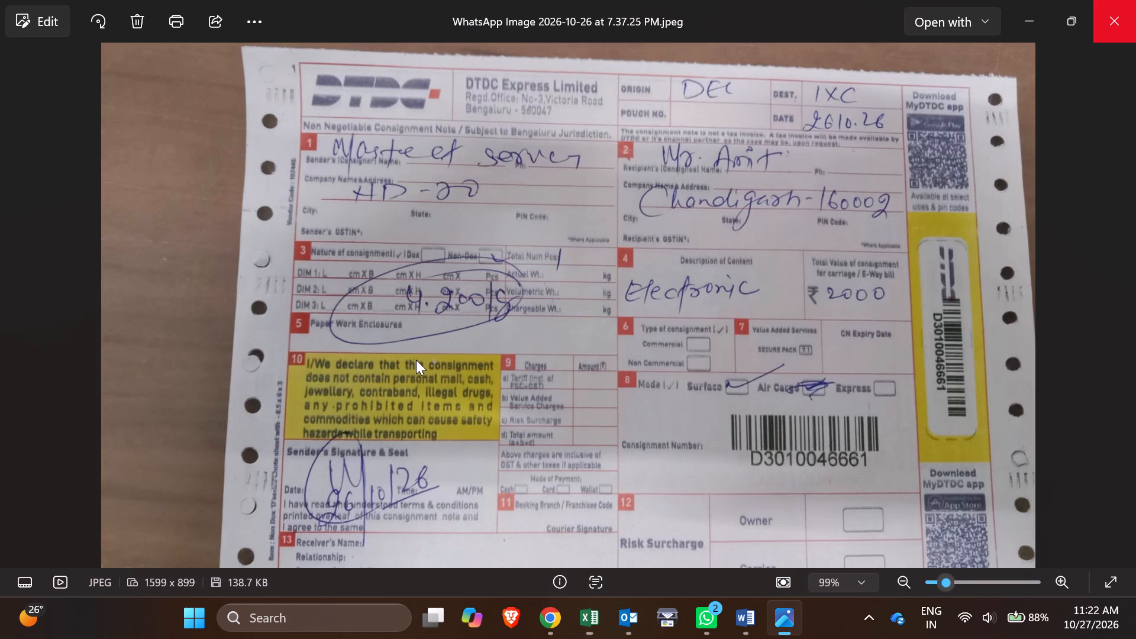
pyautogui.hotkey('alt', 'Tab')
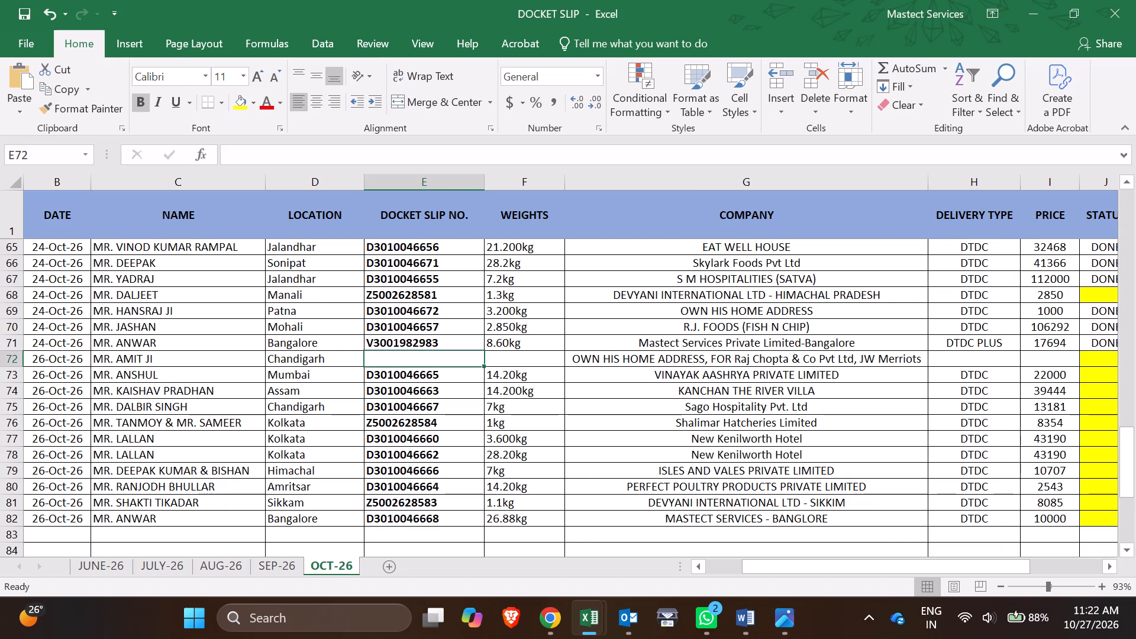
pyautogui.hotkey('alt', 'Tab')
pyautogui.hotkey('alt', 'Tab')
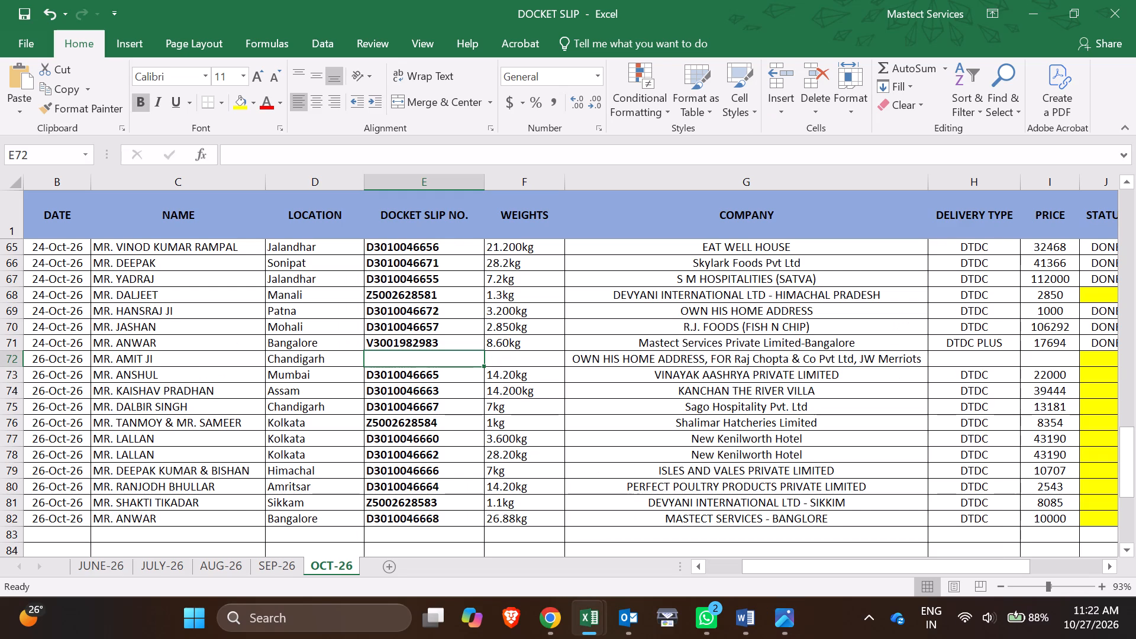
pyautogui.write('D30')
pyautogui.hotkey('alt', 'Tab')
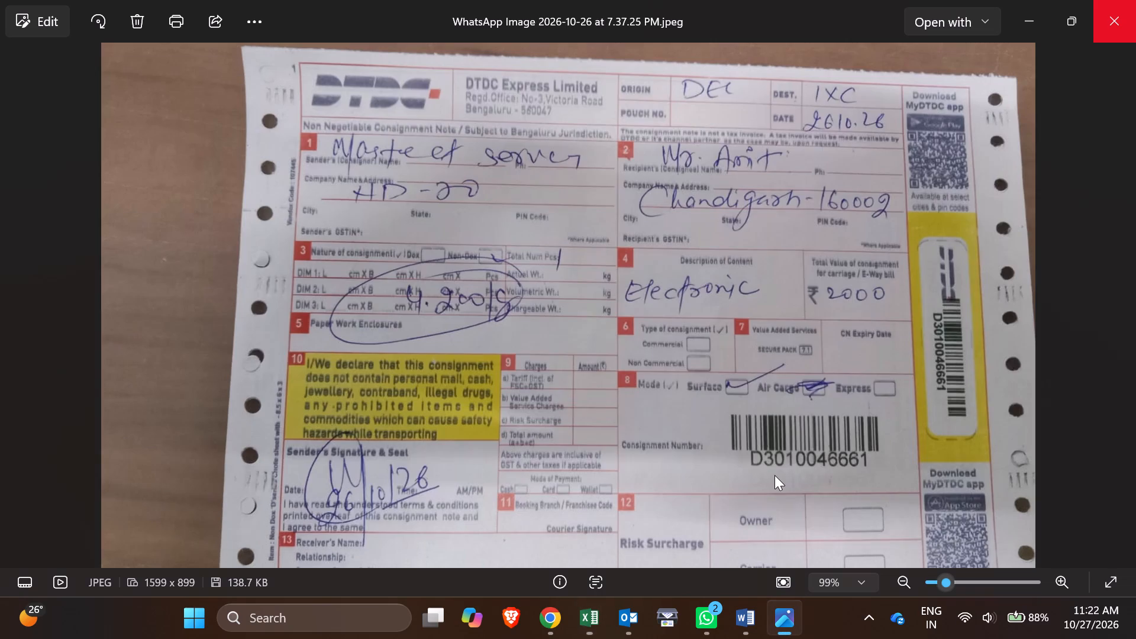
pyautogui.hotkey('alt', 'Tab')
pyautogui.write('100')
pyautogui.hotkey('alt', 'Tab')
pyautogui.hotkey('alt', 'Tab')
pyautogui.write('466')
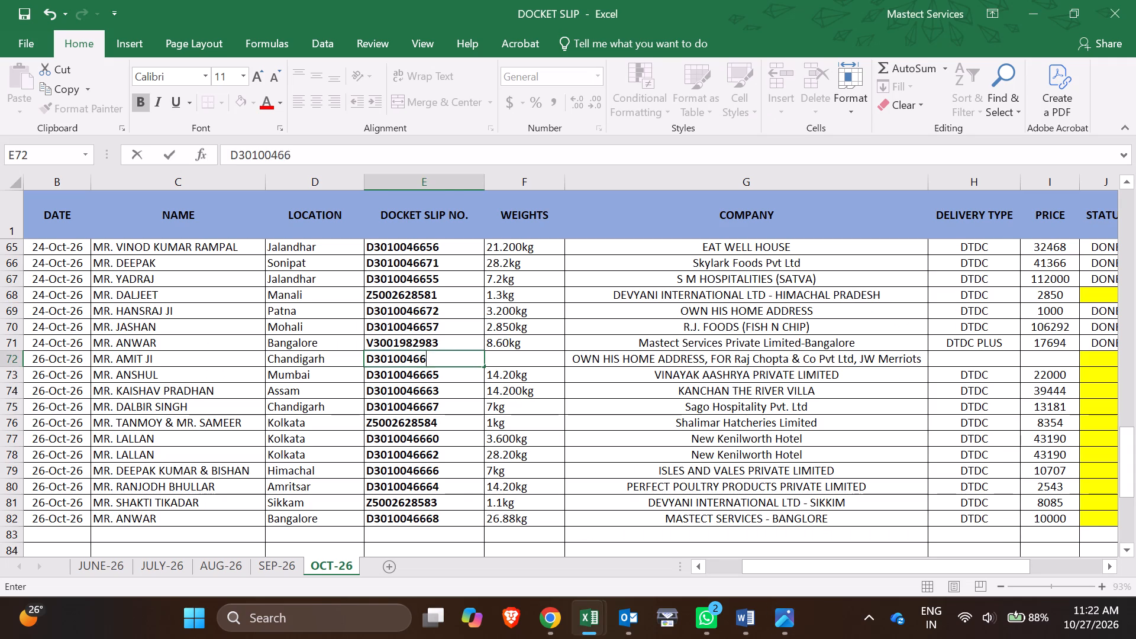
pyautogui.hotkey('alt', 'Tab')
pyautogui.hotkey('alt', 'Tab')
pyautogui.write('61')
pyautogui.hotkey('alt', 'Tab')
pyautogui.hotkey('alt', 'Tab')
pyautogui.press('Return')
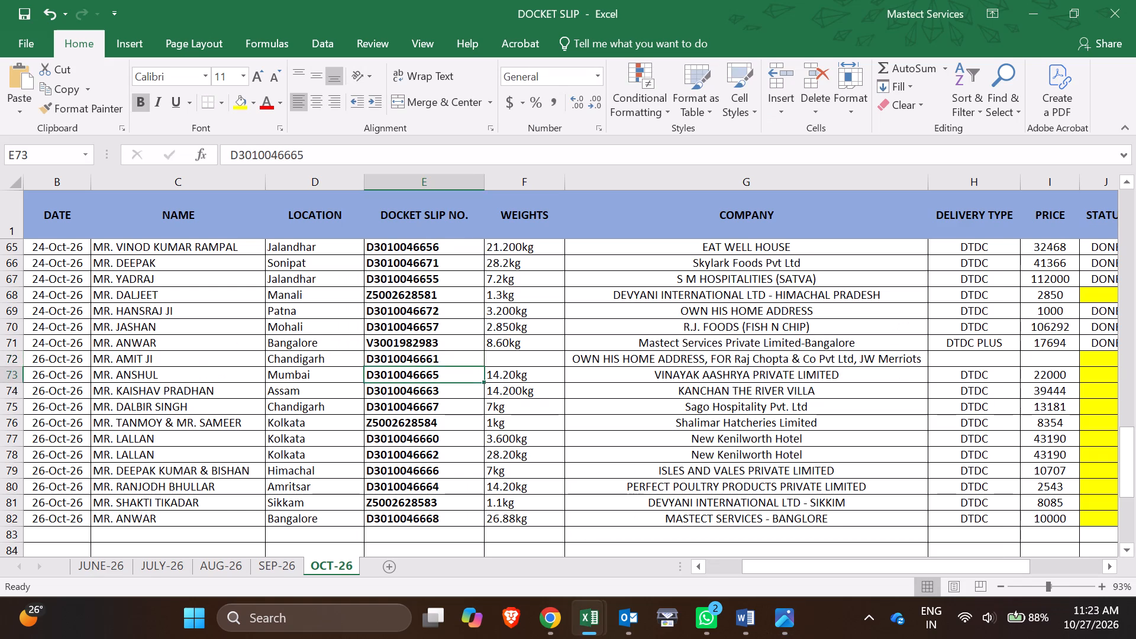
# Record the weight of the row 72 Chandigarh shipment as 4.200kg, as handwritten on the consignment note photo.
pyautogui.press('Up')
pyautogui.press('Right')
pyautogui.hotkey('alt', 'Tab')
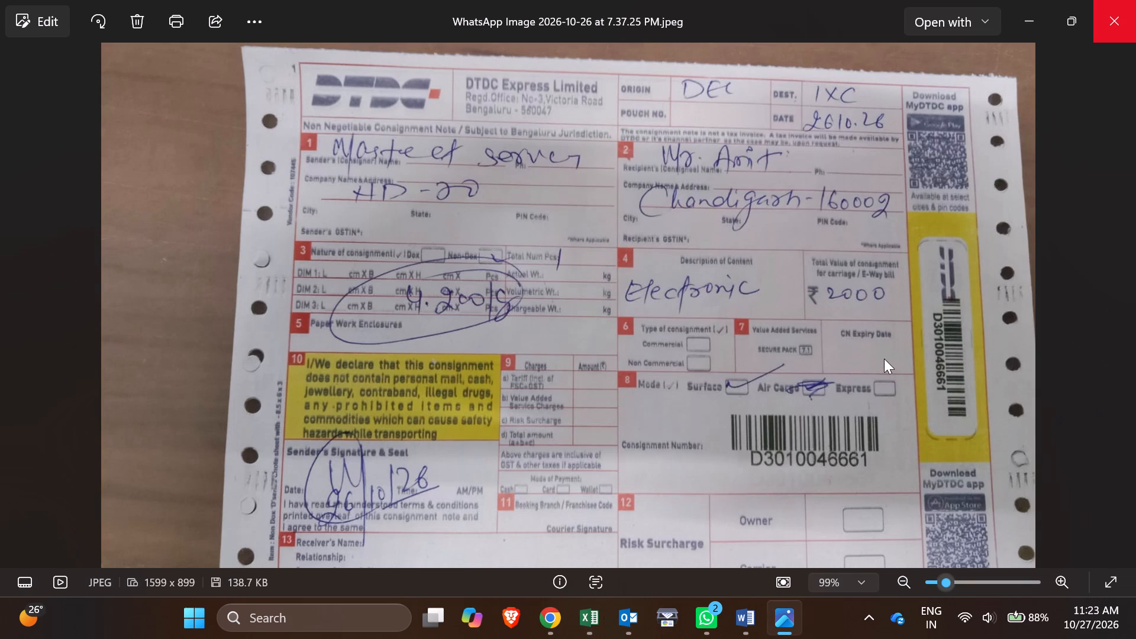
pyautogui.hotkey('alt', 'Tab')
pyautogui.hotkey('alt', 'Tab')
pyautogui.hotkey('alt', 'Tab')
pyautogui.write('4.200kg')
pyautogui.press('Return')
# Set the delivery type of the row 72 Chandigarh shipment to DTDC.
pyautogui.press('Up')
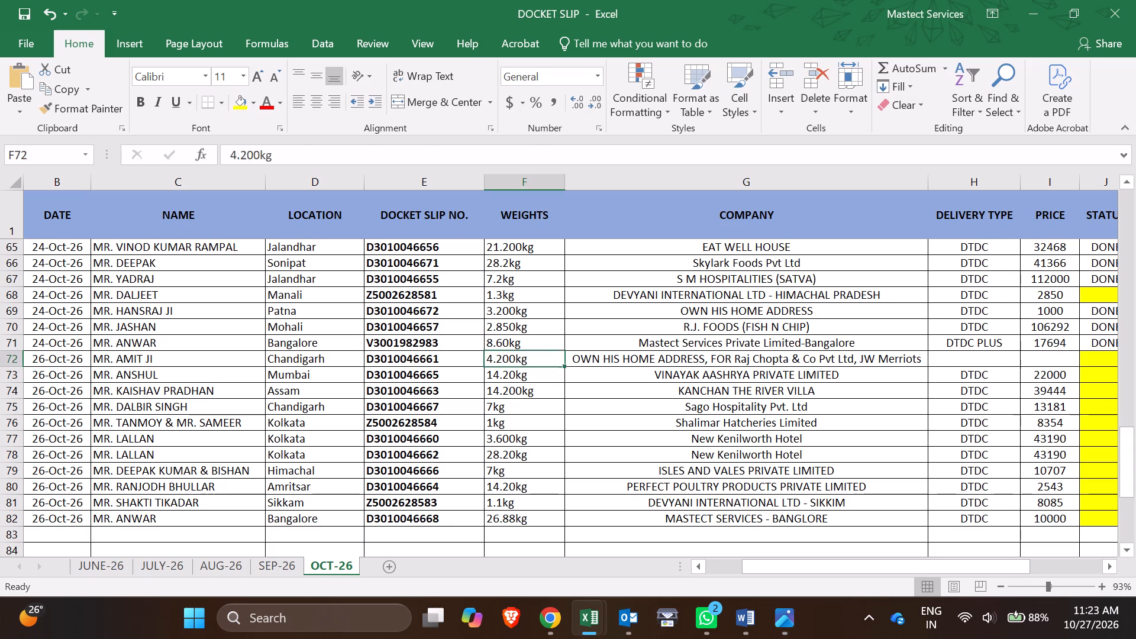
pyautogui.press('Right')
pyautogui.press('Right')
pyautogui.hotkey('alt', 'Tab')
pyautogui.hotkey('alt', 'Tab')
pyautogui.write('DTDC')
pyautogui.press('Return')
# Fill in the price of the row 72 Chandigarh shipment from the total value on the consignment note photo.
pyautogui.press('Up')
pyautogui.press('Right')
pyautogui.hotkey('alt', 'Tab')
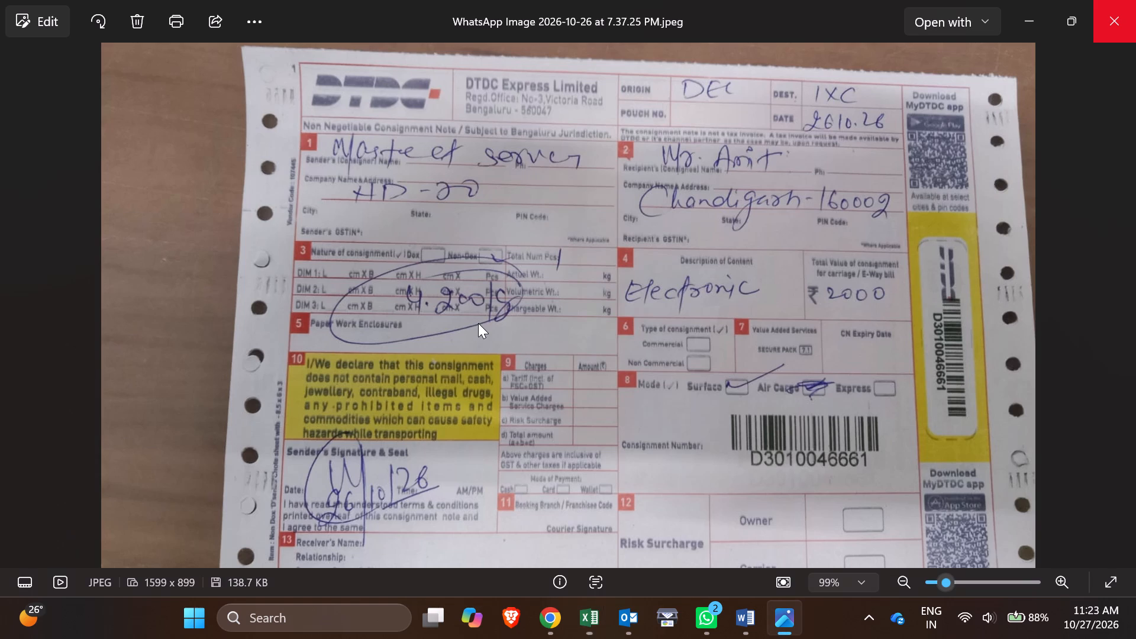
# Enter 2000 as the price of the row 72 Chandigarh shipment and save the docket workbook.
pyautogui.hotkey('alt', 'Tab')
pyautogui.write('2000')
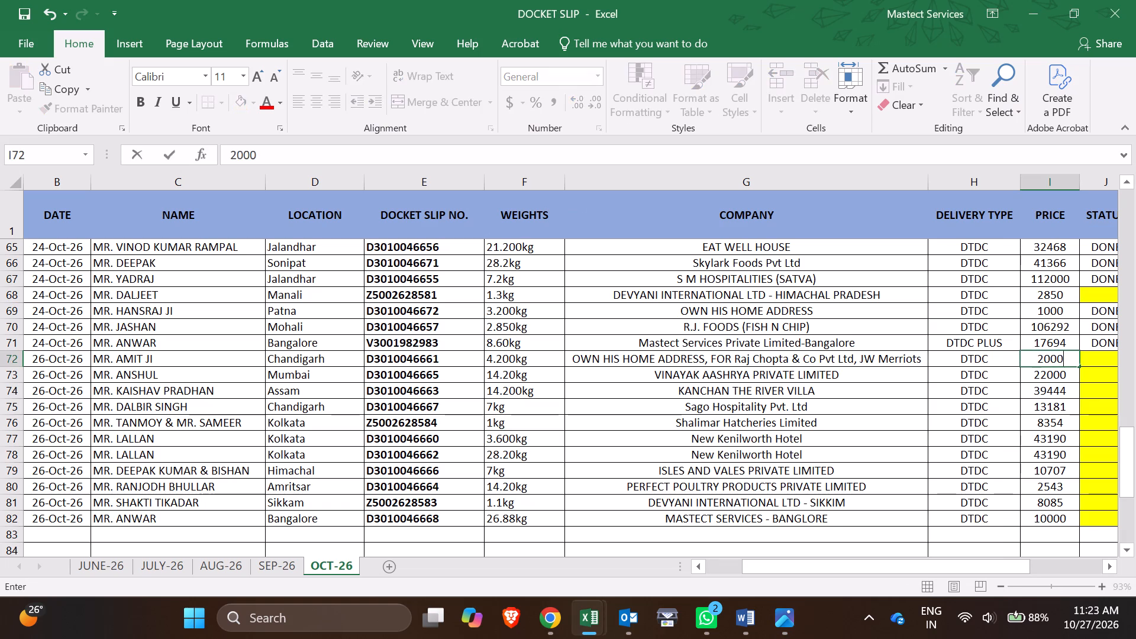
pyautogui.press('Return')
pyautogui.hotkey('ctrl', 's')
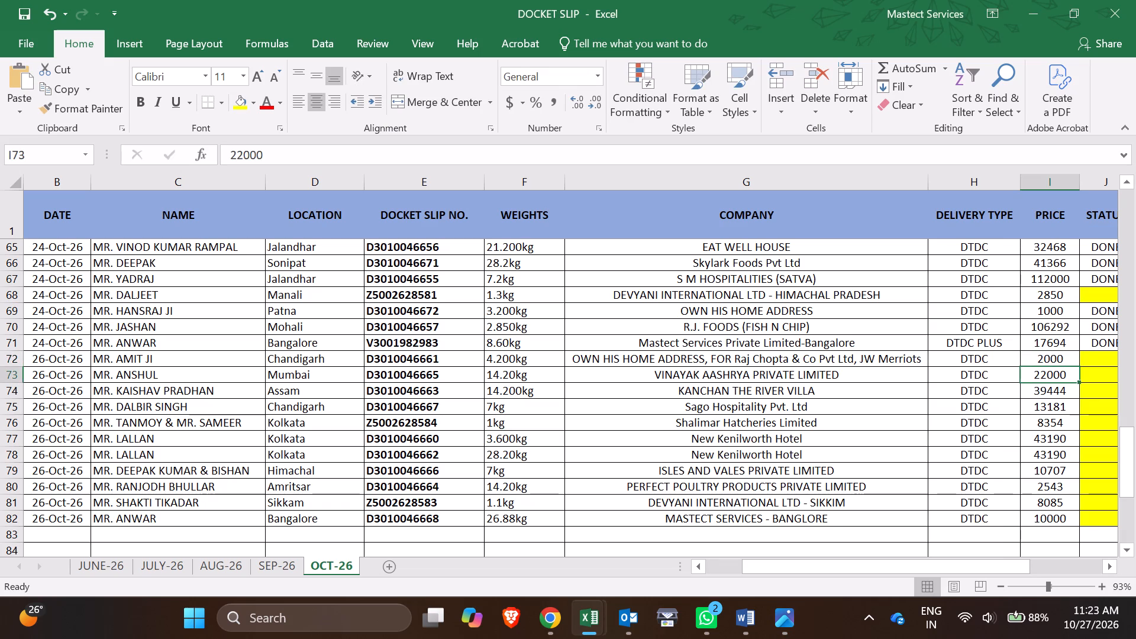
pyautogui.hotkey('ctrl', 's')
# Review the row 72 Chandigarh entry across its columns, from serial number to price and status, and save the workbook again.
pyautogui.hscroll(2, 629, 427)
pyautogui.hscroll(-2, 629, 427)
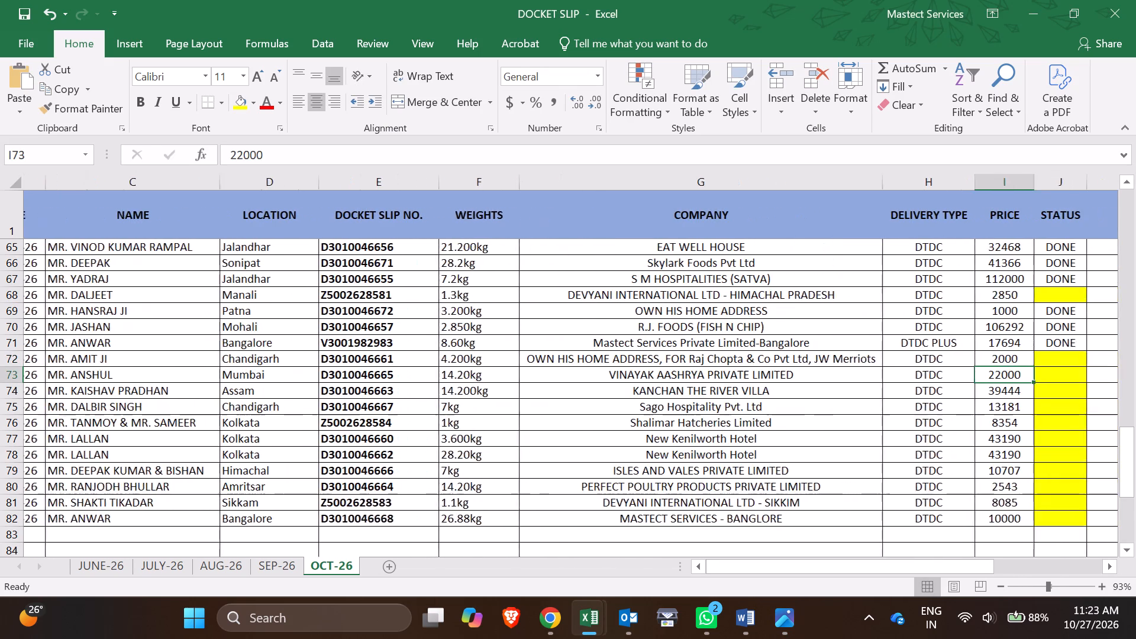
pyautogui.hscroll(-2, 629, 427)
pyautogui.click(788, 356)
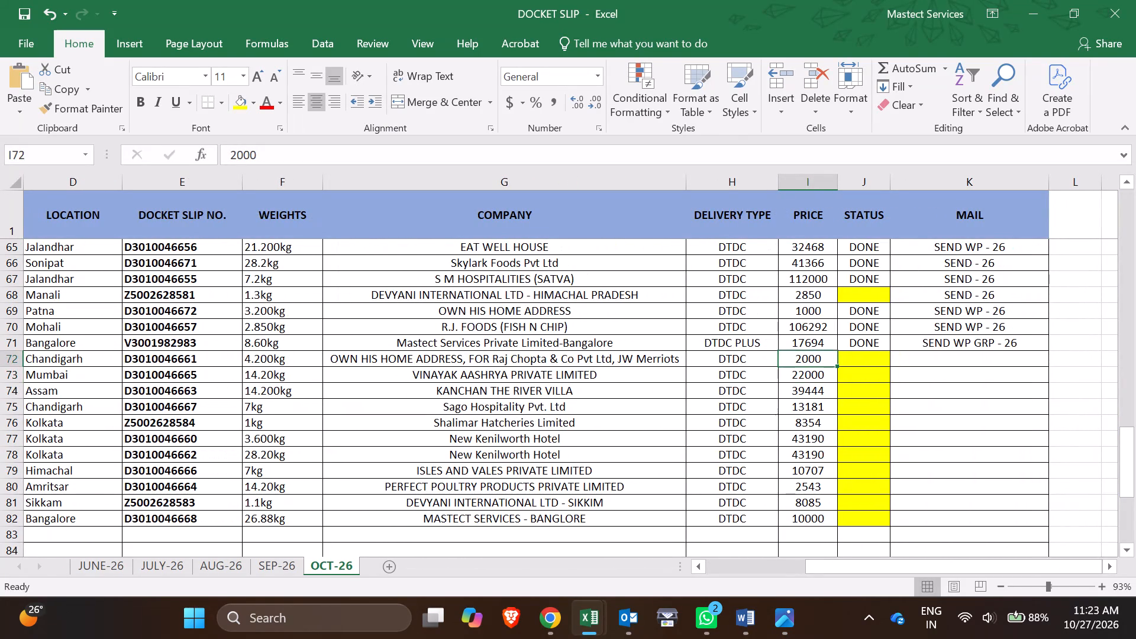
pyautogui.press('Left')
pyautogui.press('Left')
pyautogui.press('Left')
pyautogui.press('Left')
pyautogui.press('Left')
pyautogui.press('Left')
pyautogui.press('Left')
pyautogui.press('Left')
pyautogui.press('Left')
pyautogui.press('Left')
pyautogui.press('Left')
pyautogui.press('Right')
pyautogui.press('Right')
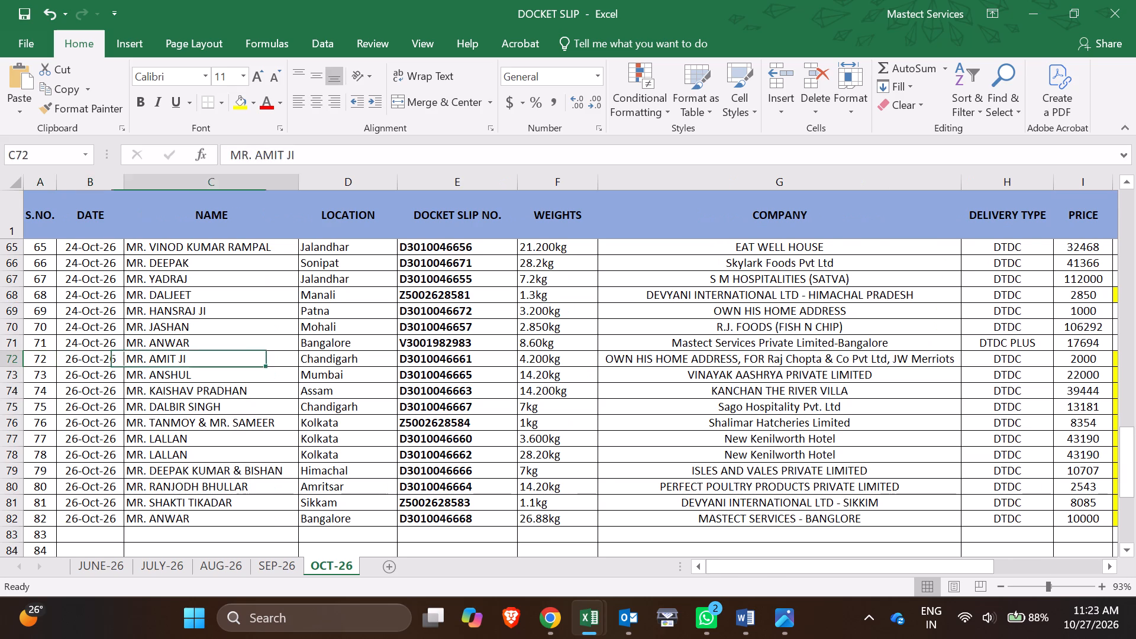
pyautogui.press('Right')
pyautogui.press('Right')
pyautogui.press('Left')
pyautogui.press('Left')
pyautogui.press('Right')
pyautogui.press('Right')
pyautogui.press('Right')
pyautogui.press('Right')
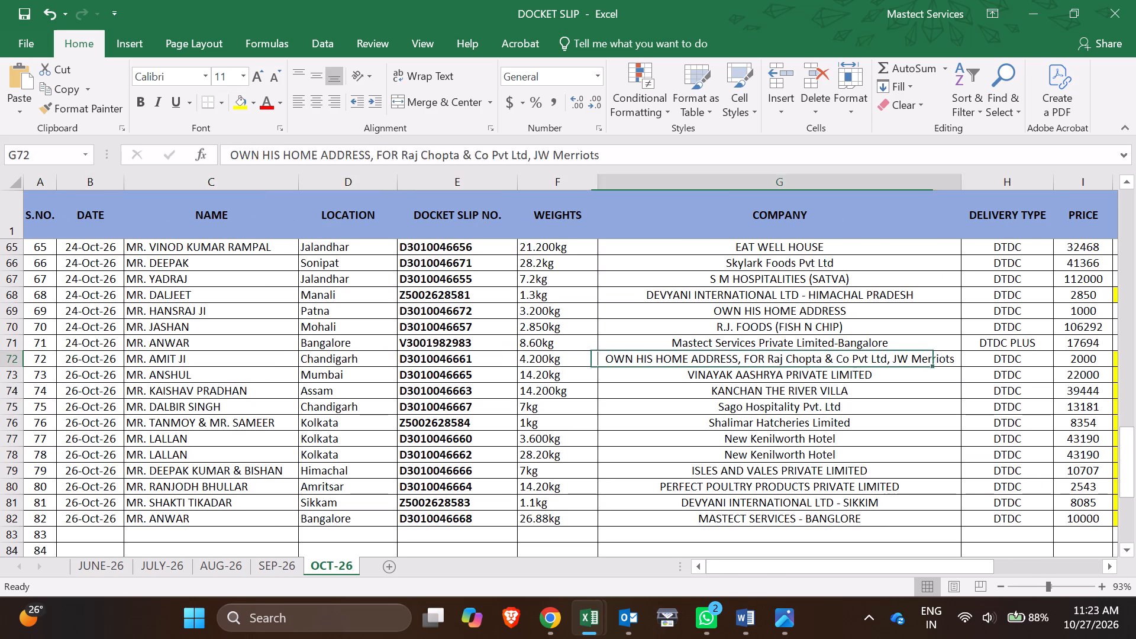
pyautogui.press('Right')
pyautogui.press('Left')
pyautogui.press('Left')
pyautogui.press('Left')
pyautogui.press('Left')
pyautogui.press('Left')
pyautogui.press('Left')
pyautogui.press('Left')
pyautogui.press('Left')
pyautogui.press('Left')
pyautogui.press('Left')
pyautogui.press('Left')
pyautogui.hotkey('ctrl', 's')
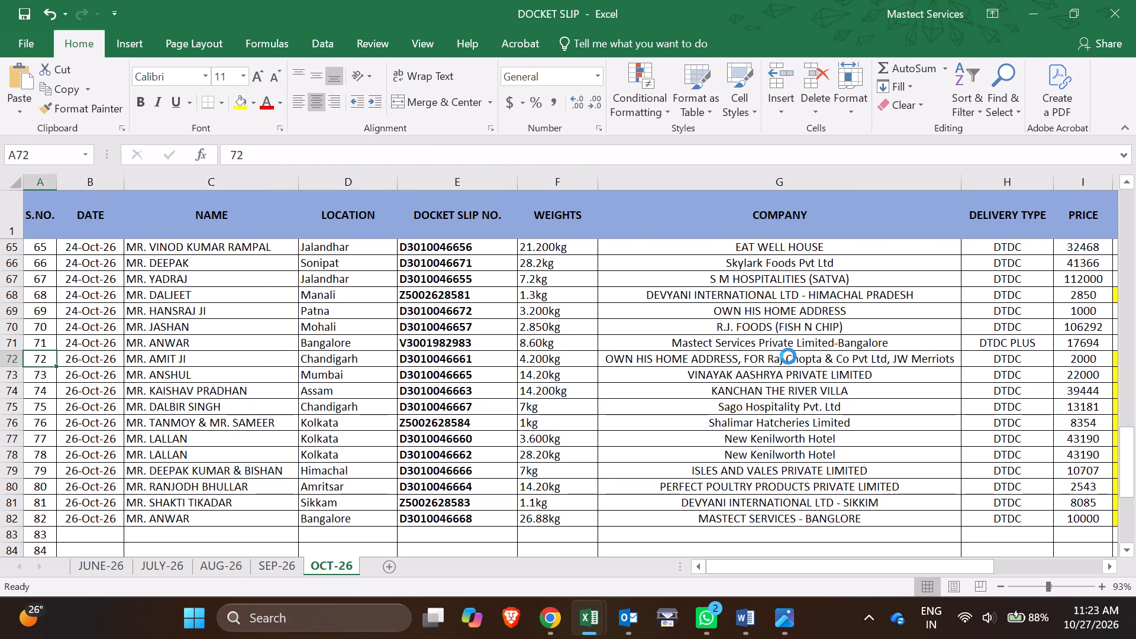
pyautogui.hotkey('ctrl', 's')
pyautogui.hotkey('alt', 'Tab')
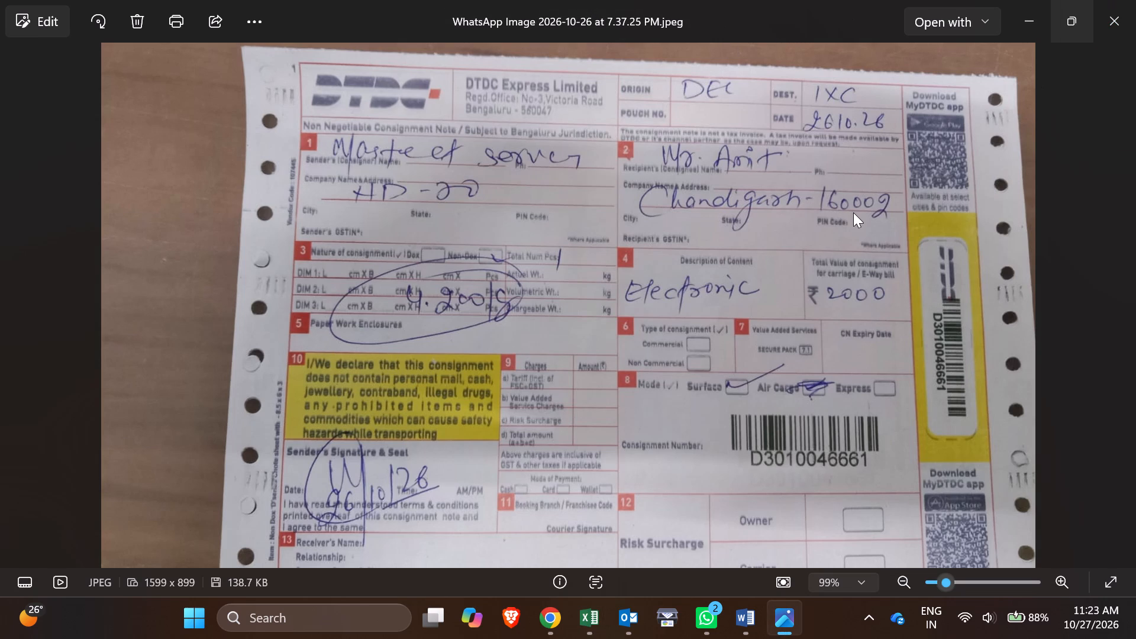
pyautogui.keyDown('ctrl'); pyautogui.scroll(-10, 853, 212); pyautogui.keyUp('ctrl')
pyautogui.click(1135, 0)
# Switch from the docket slip workbook to another open window.
pyautogui.hotkey('alt', 'Tab')
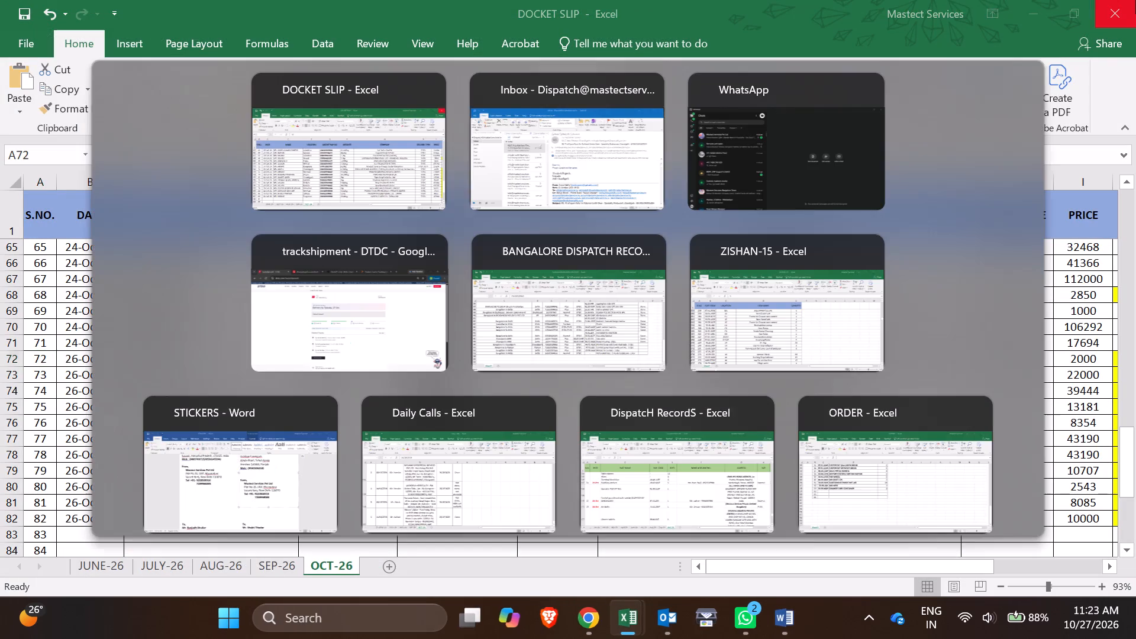